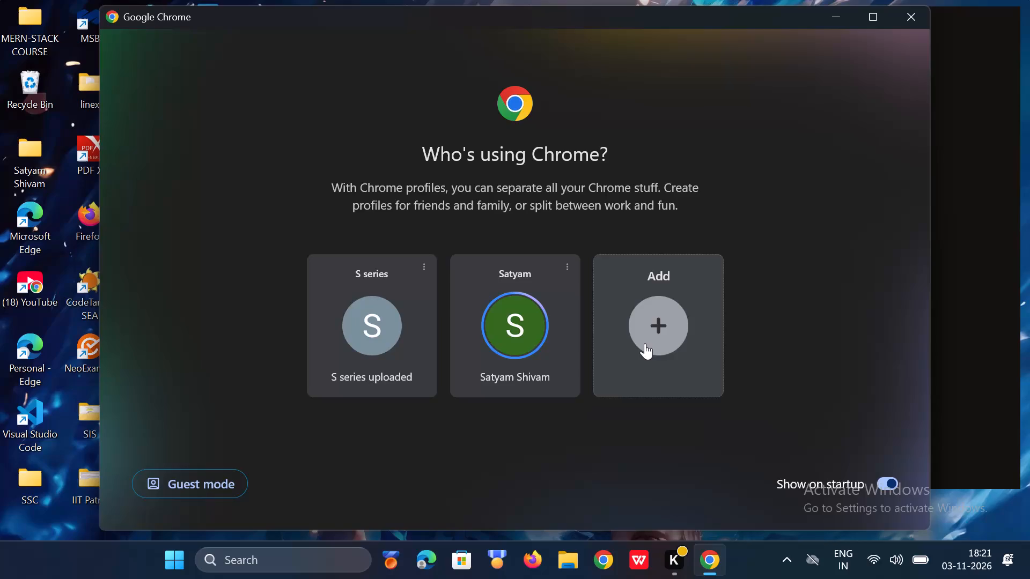
# Open Chrome with the Satyam profile, maximize the window and switch to the open leads spreadsheet.
pyautogui.click(521, 323)
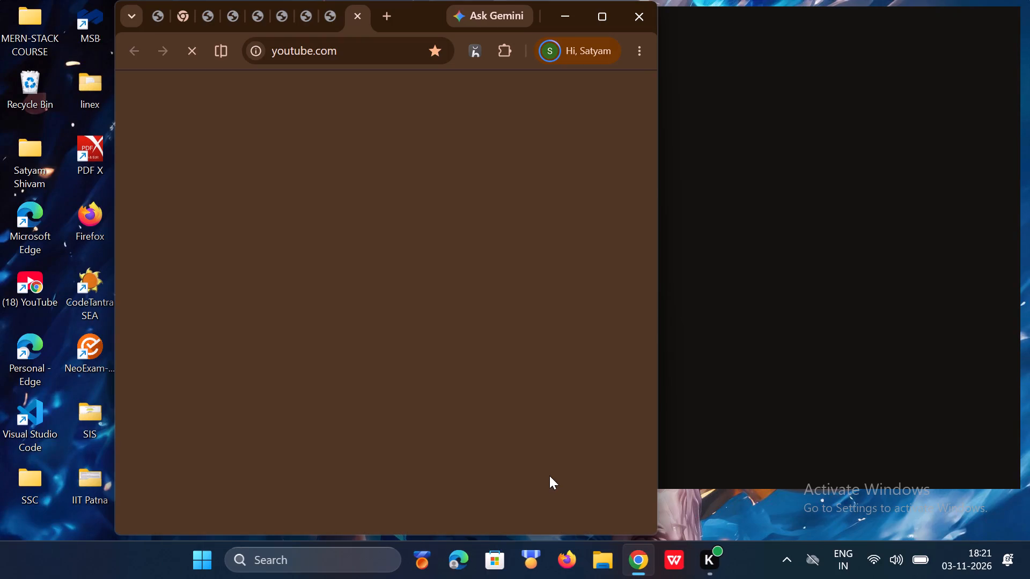
pyautogui.click(601, 26)
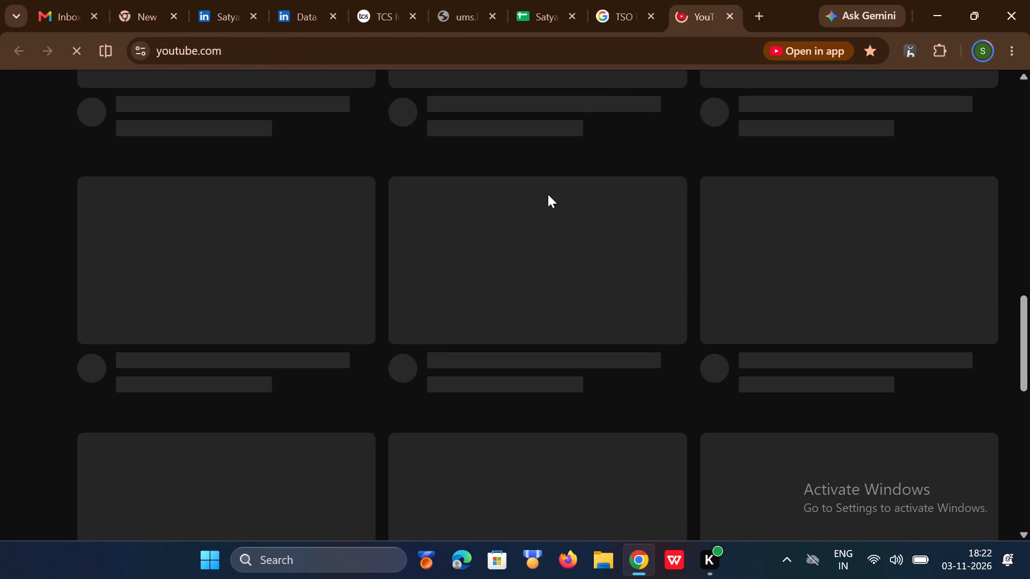
pyautogui.click(535, 14)
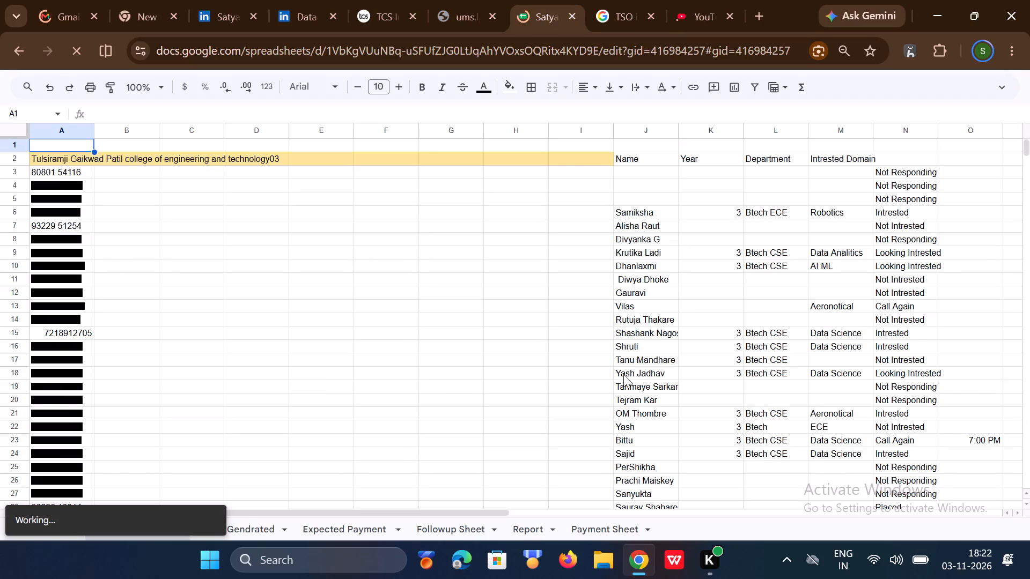
# Enter "4th year" in cell H337, the year column of the last filled student row.
pyautogui.scroll(-10, 594, 431)
pyautogui.scroll(-1, 596, 381)
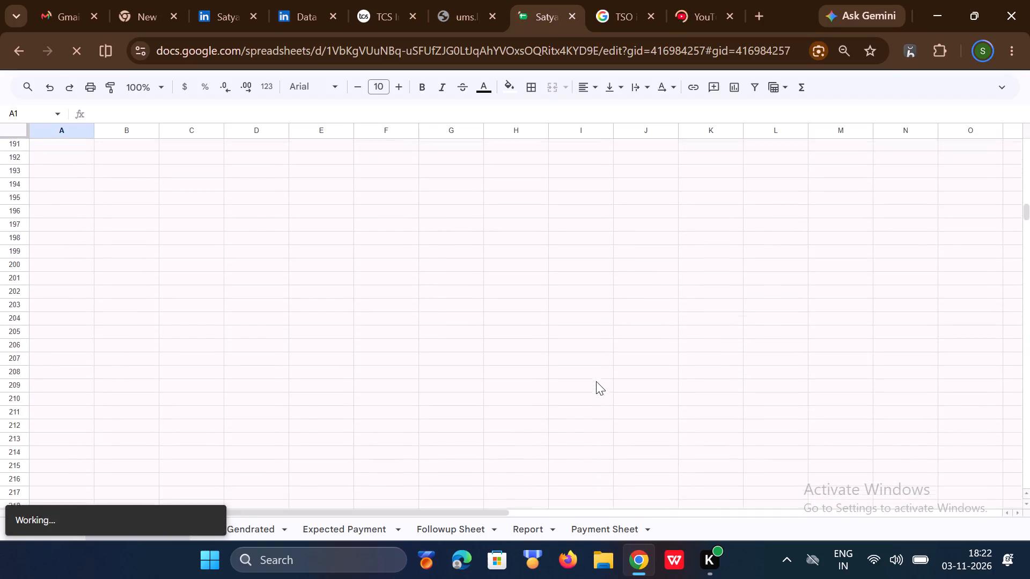
pyautogui.scroll(5, 596, 381)
pyautogui.scroll(-2, 596, 381)
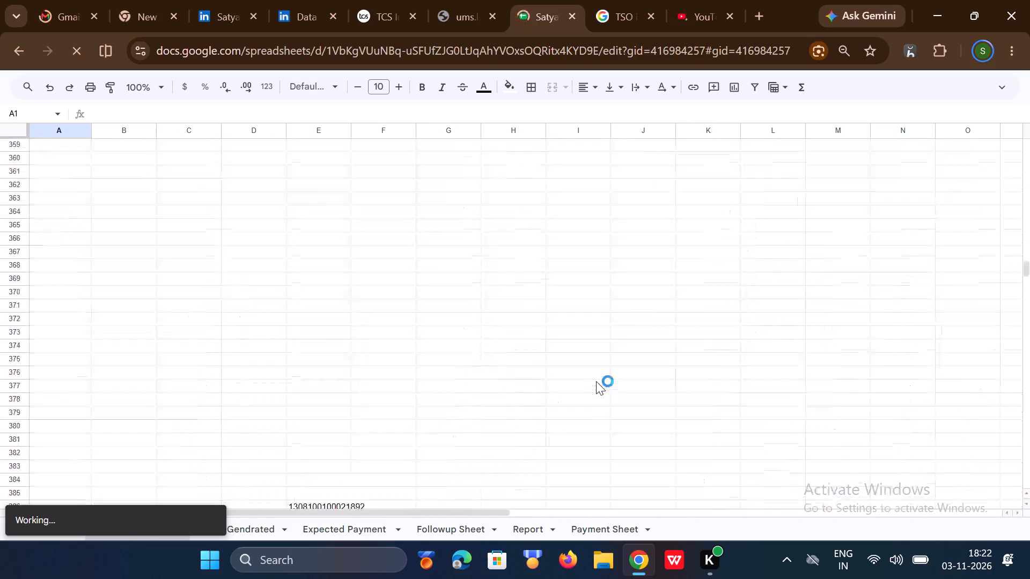
pyautogui.scroll(2, 596, 381)
pyautogui.hscroll(1, 596, 381)
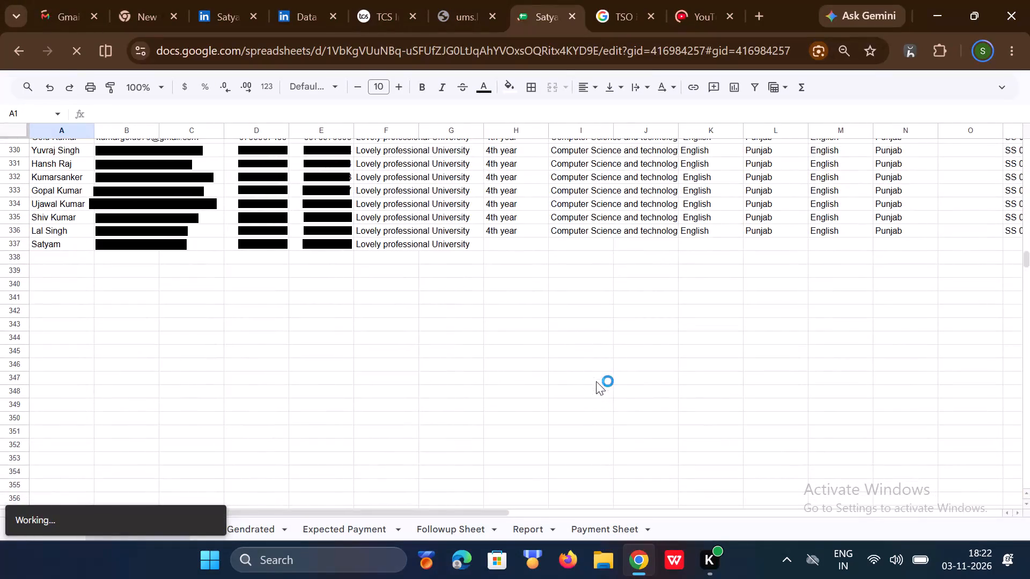
pyautogui.click(498, 248)
pyautogui.doubleClick(498, 248)
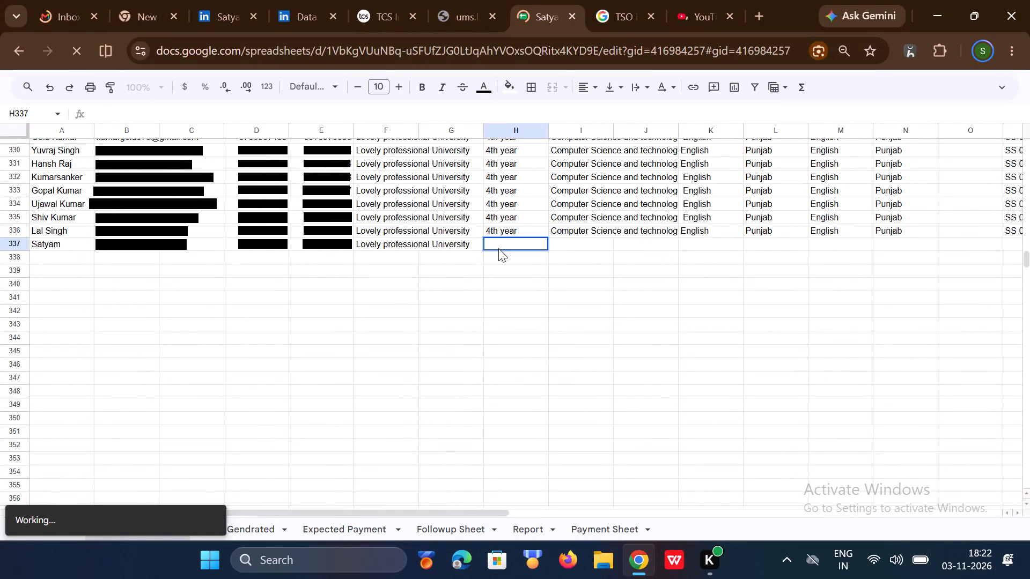
pyautogui.doubleClick(498, 248)
pyautogui.click(498, 248)
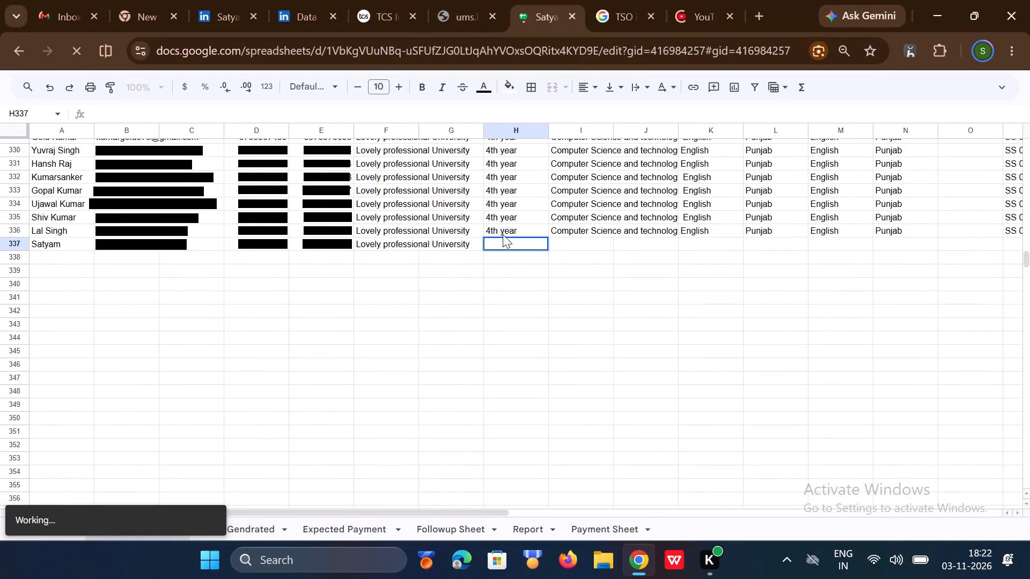
pyautogui.doubleClick(501, 242)
pyautogui.doubleClick(501, 242)
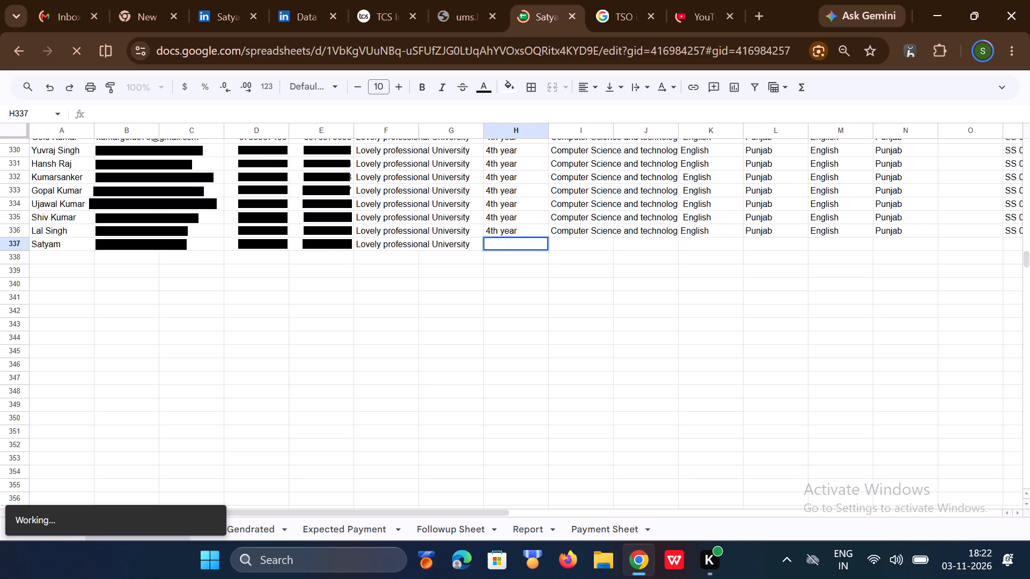
pyautogui.click(507, 248)
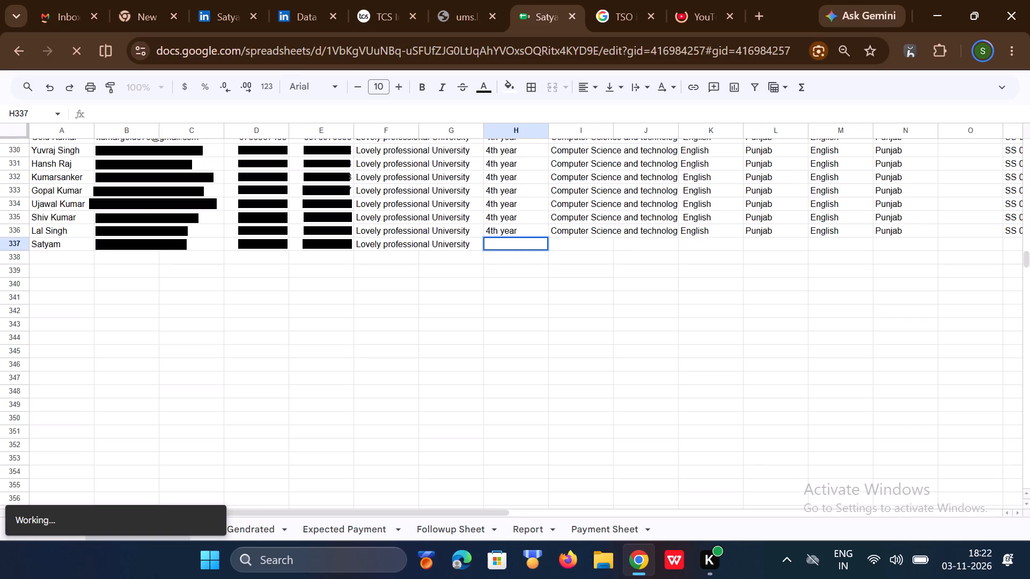
pyautogui.click(505, 242)
pyautogui.hotkey('shift', '$')
pyautogui.press('BackSpace')
pyautogui.press('4')
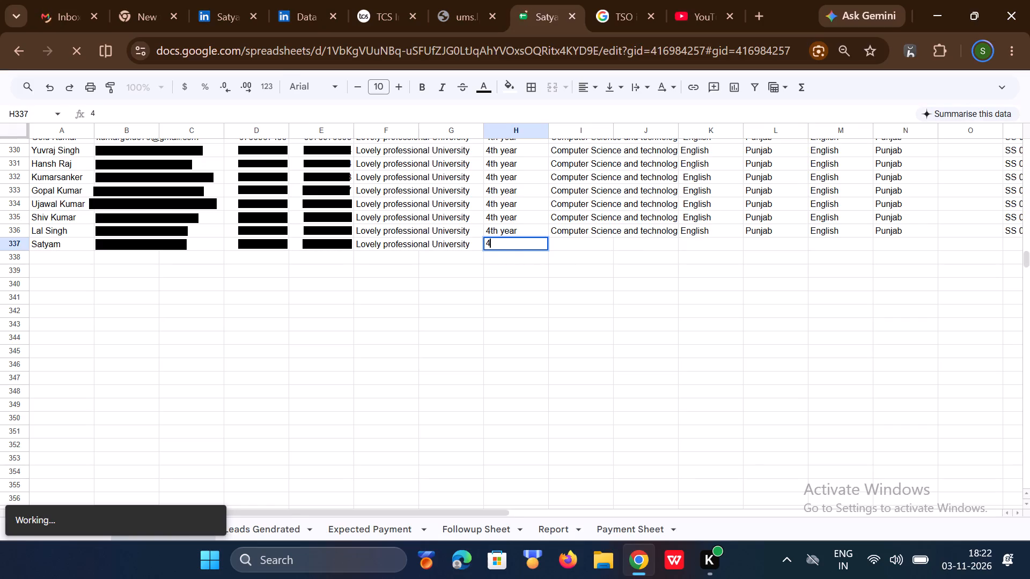
pyautogui.write('th')
pyautogui.press('space')
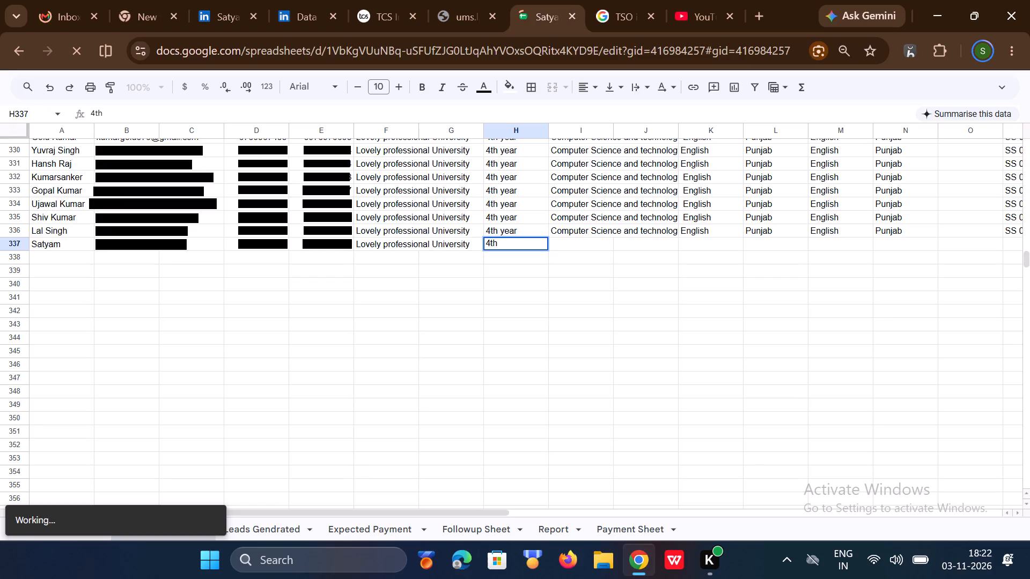
pyautogui.press('y')
pyautogui.write('ear')
# Enter "Computer Science and technology" in cell I337 as the student's branch.
pyautogui.doubleClick(569, 245)
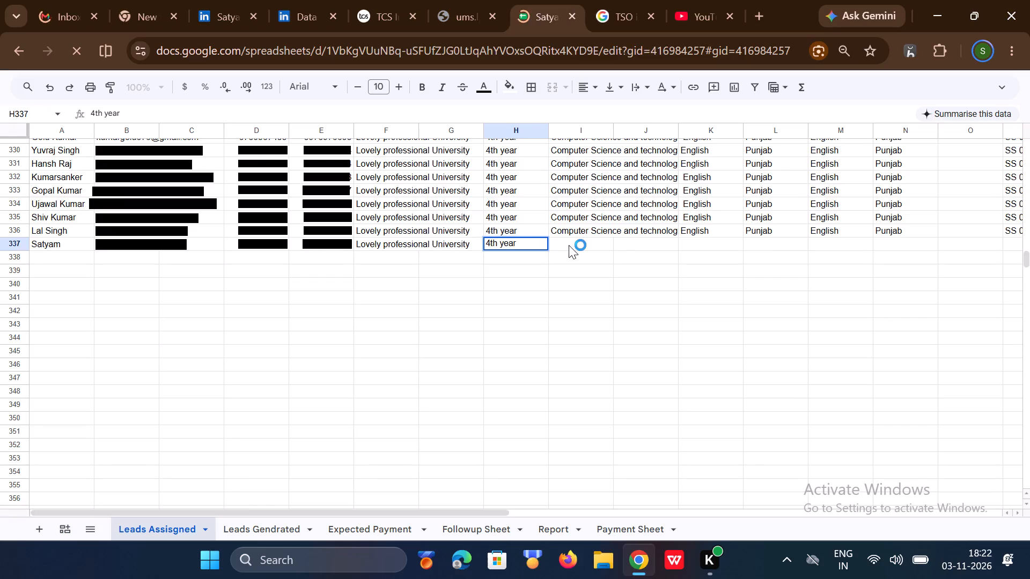
pyautogui.click(569, 245)
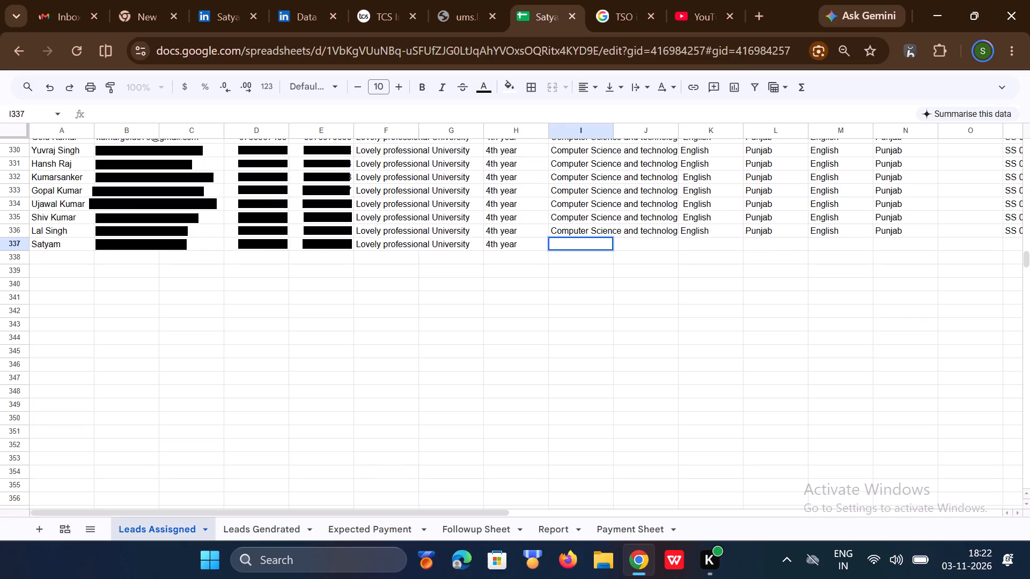
pyautogui.hotkey('shift', 'c')
pyautogui.write('omp')
pyautogui.press('u')
pyautogui.write('ter')
pyautogui.press('space')
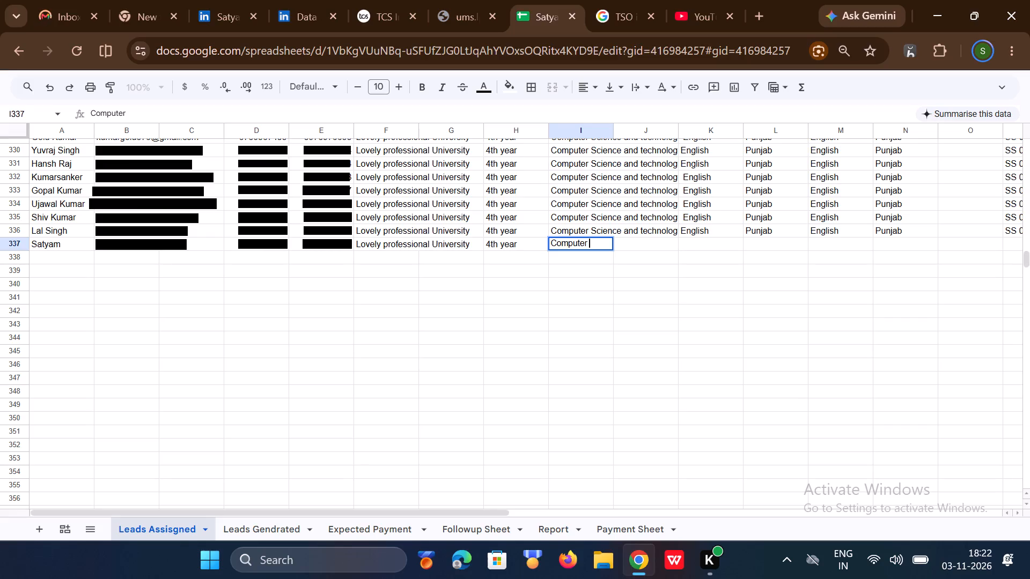
pyautogui.write('Sc')
pyautogui.write('ience')
pyautogui.press('space')
pyautogui.write('and')
pyautogui.press('space')
pyautogui.write('tech')
pyautogui.write('nol')
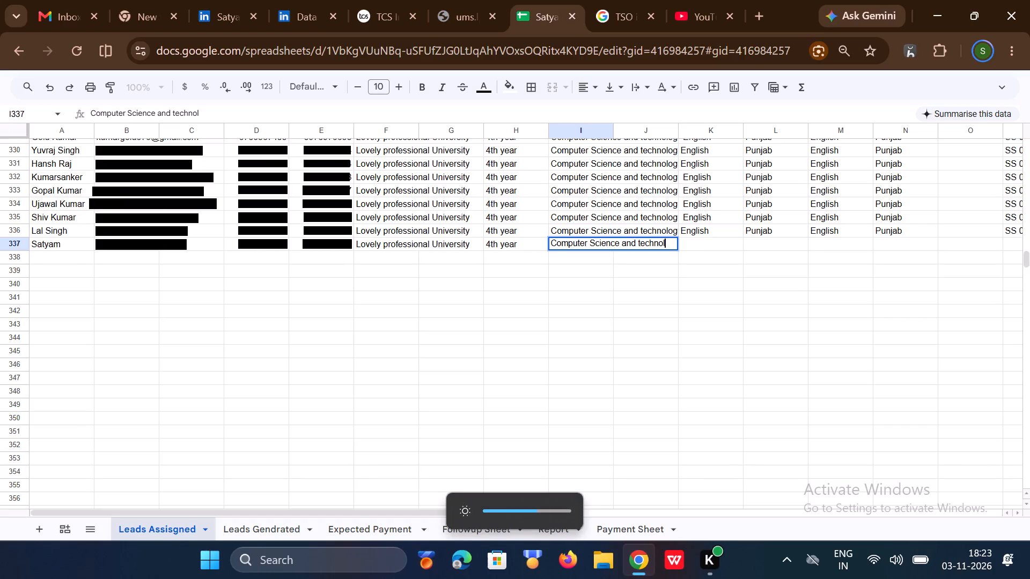
pyautogui.press('o')
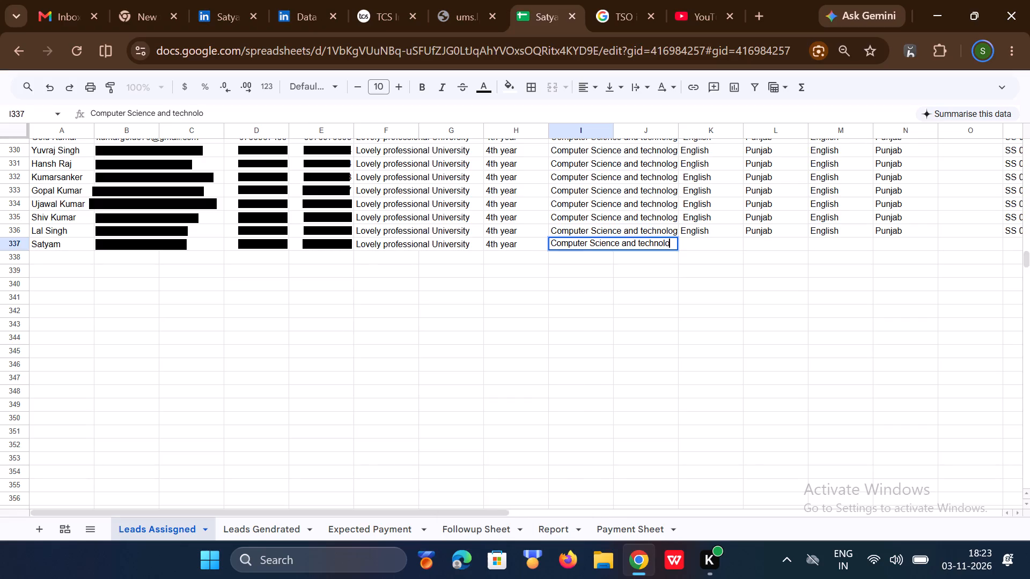
pyautogui.write('gy')
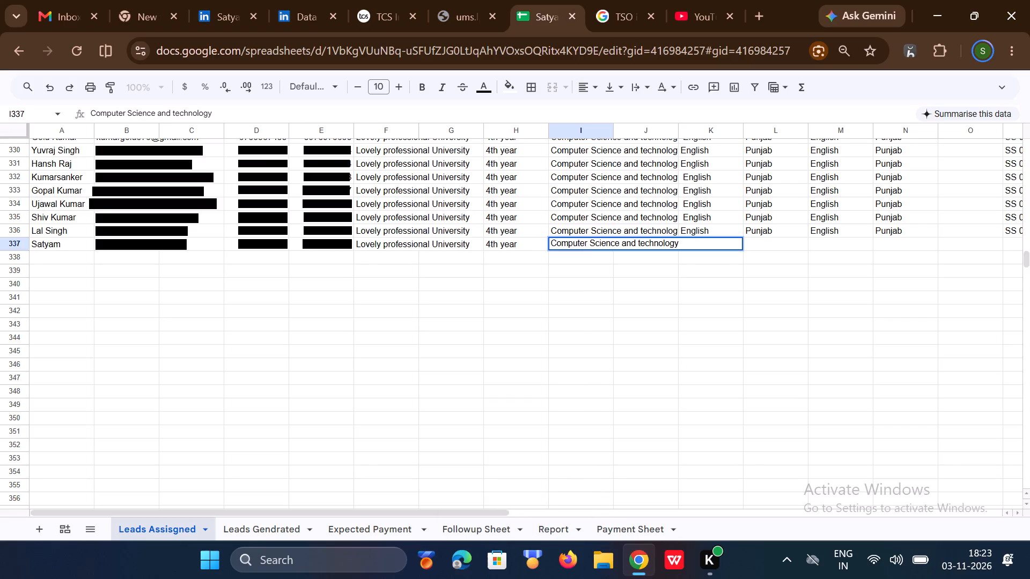
pyautogui.click(634, 277)
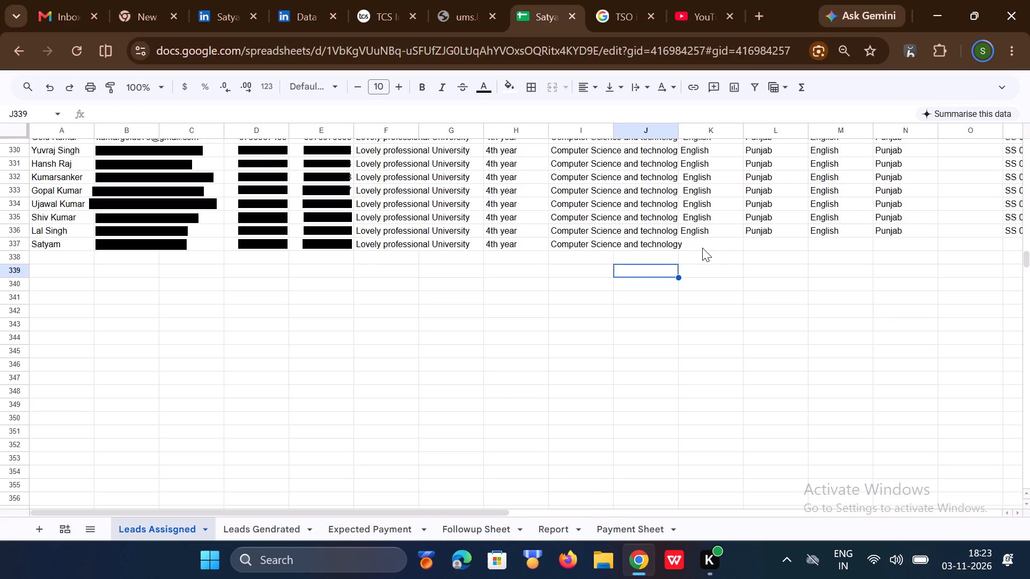
# Enter "English" in cell K337 of the same student row.
pyautogui.click(702, 248)
pyautogui.click(702, 248)
pyautogui.click(702, 248)
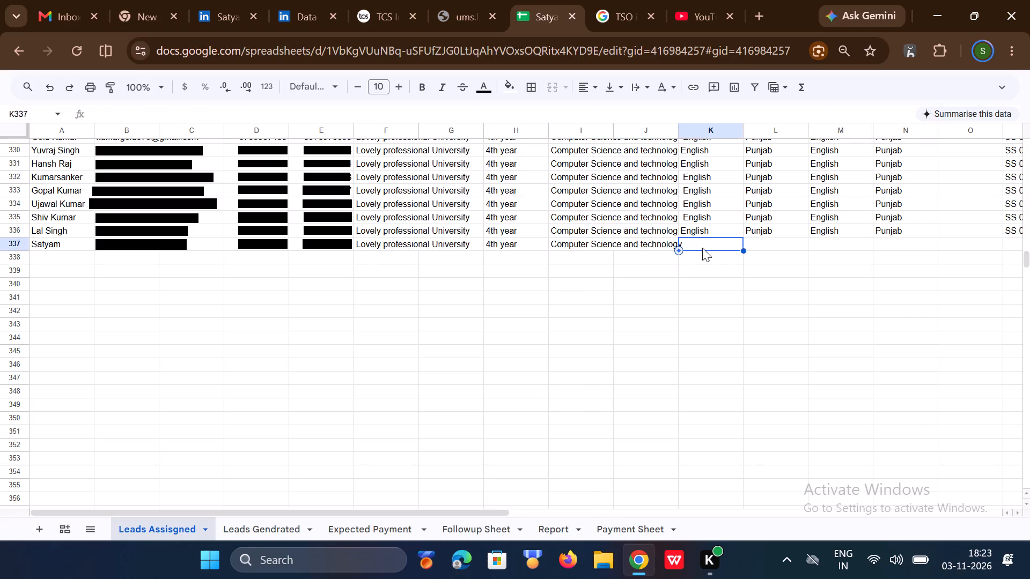
pyautogui.click(702, 236)
pyautogui.doubleClick(703, 242)
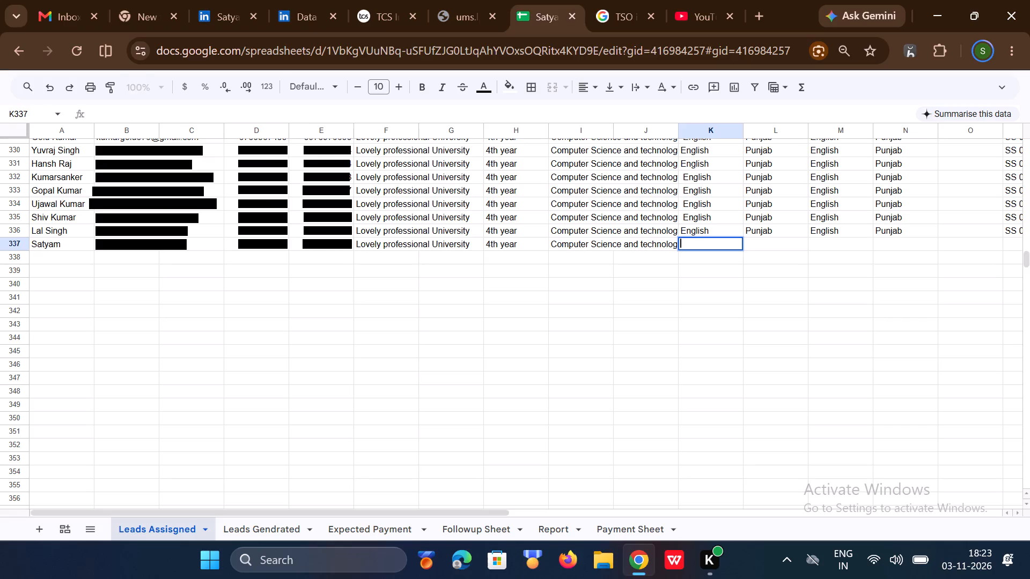
pyautogui.click(703, 242)
pyautogui.press('space')
pyautogui.hotkey('shift', 'e')
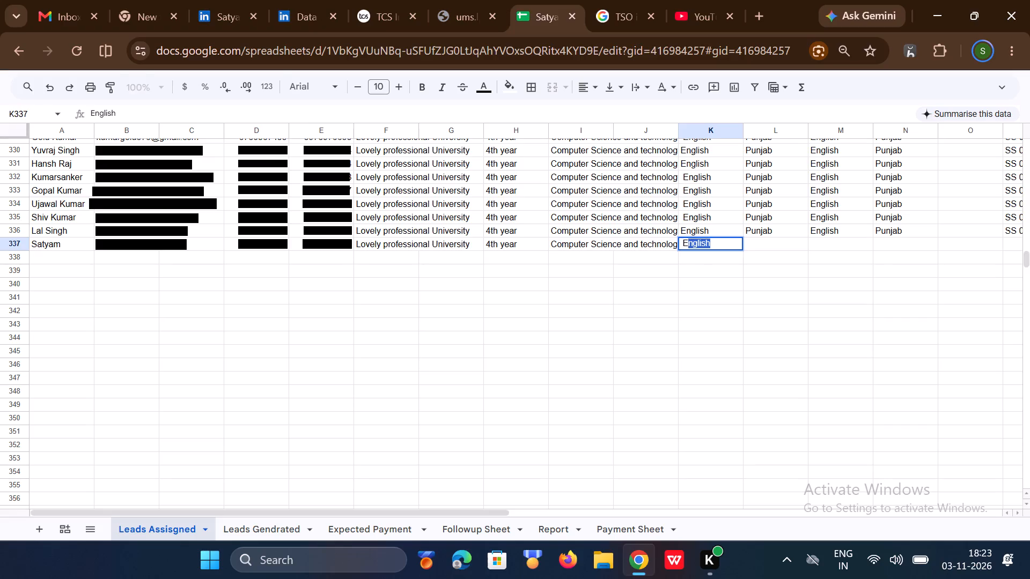
pyautogui.write('nglish')
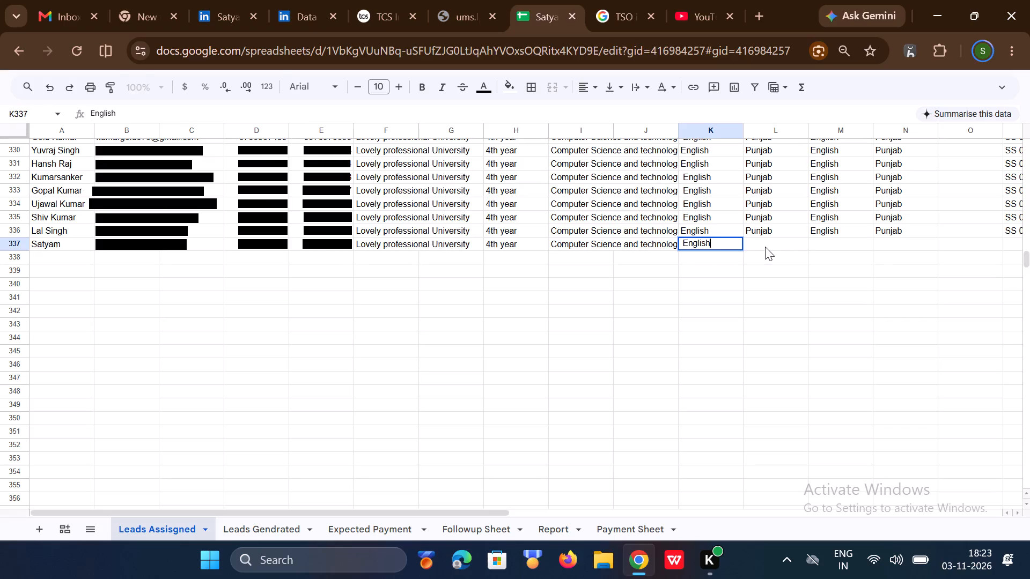
# Enter "Punjab" in cell L337 of the same student row.
pyautogui.tripleClick(765, 247)
pyautogui.hotkey('shift', 'p')
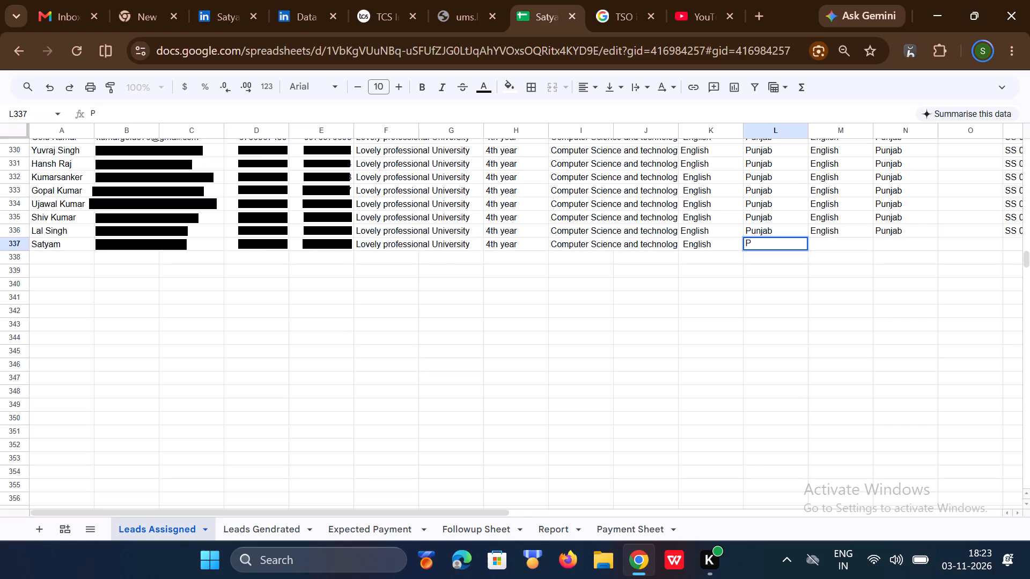
pyautogui.press('u')
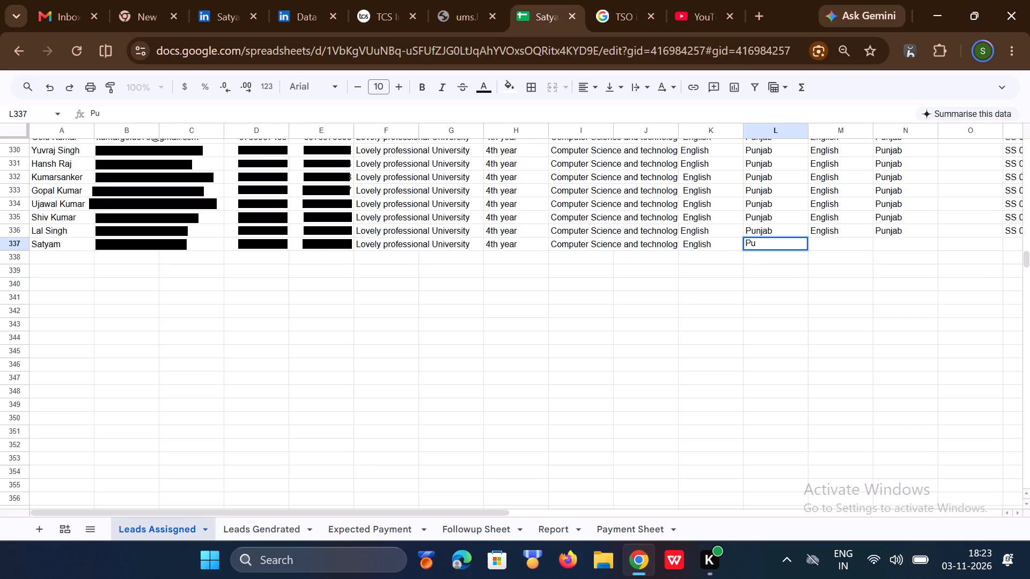
pyautogui.click(765, 247)
pyautogui.write('njab')
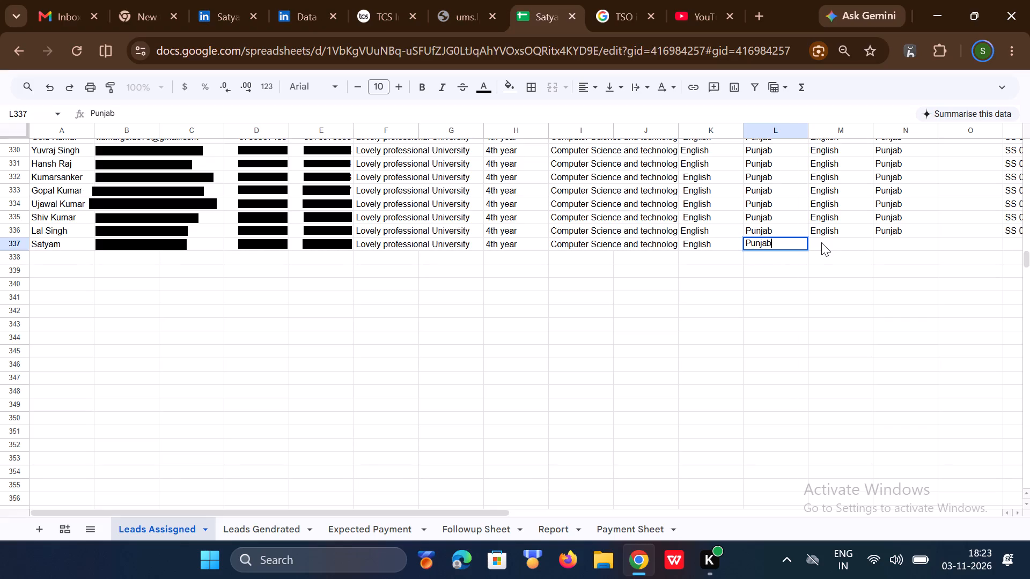
# Enter "English" in cell M337, matching the rows above.
pyautogui.doubleClick(821, 242)
pyautogui.hotkey('shift', 'e')
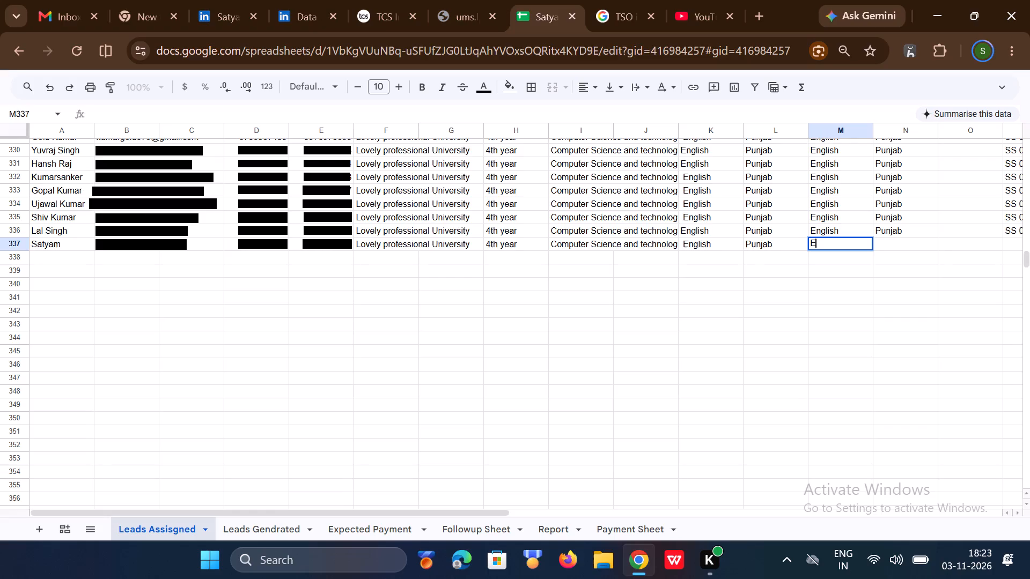
pyautogui.write('ng')
pyautogui.write('li')
pyautogui.write('sh')
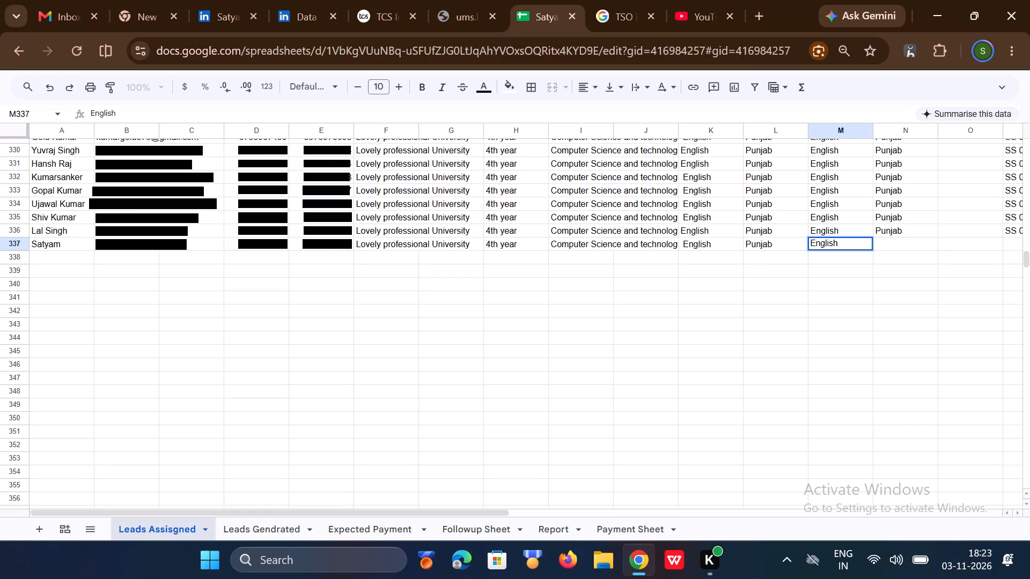
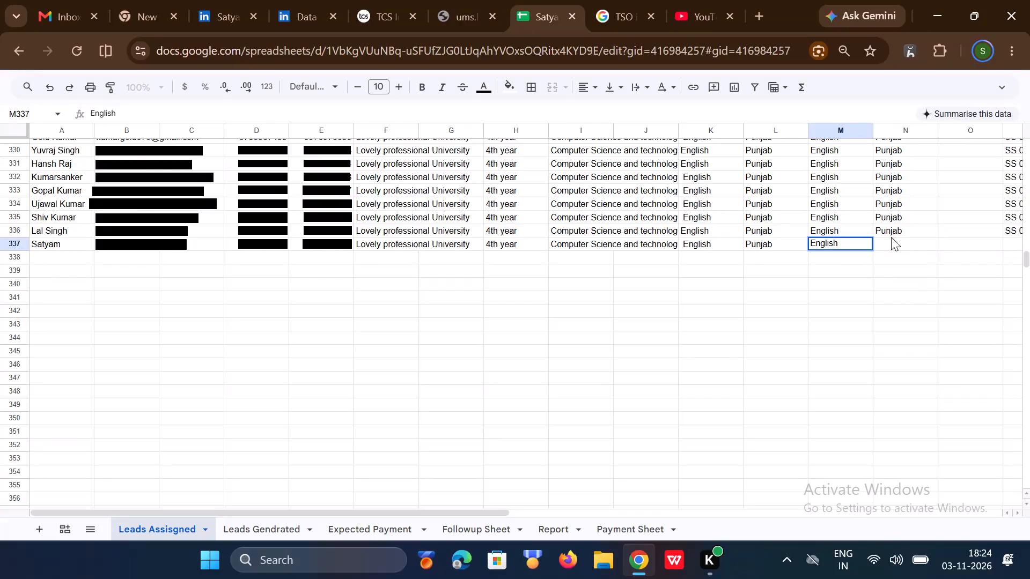
# Enter "Punjab" in cell N337 of the last student's row, matching the rows above.
pyautogui.doubleClick(891, 237)
pyautogui.tripleClick(885, 244)
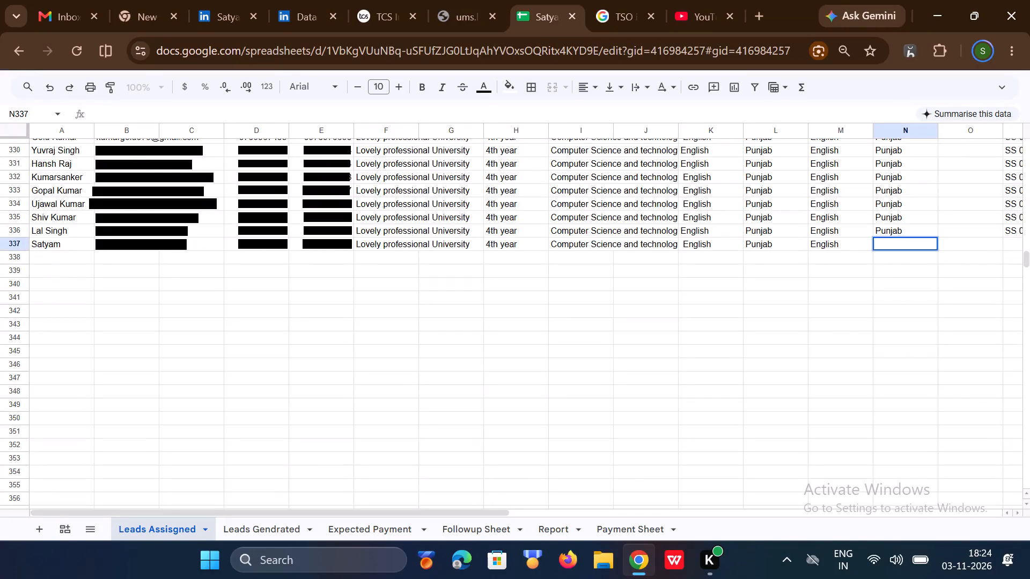
pyautogui.doubleClick(885, 244)
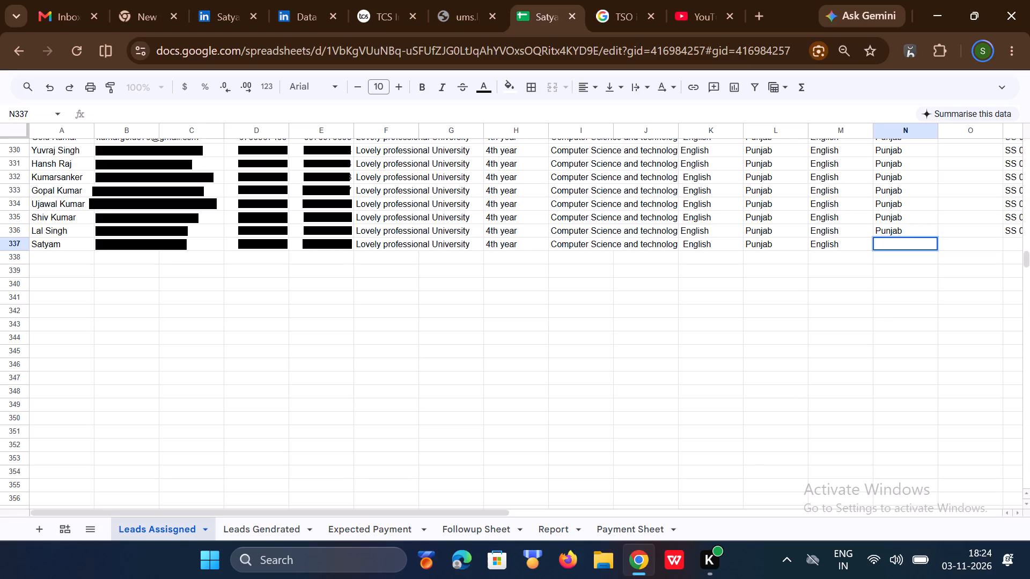
pyautogui.hotkey('shift', 'p')
pyautogui.press('u')
pyautogui.write('nj')
pyautogui.press('a')
pyautogui.press('b')
# Enter the code "SS 010" in cell P337 of the same student row.
pyautogui.hscroll(-1, 1000, 246)
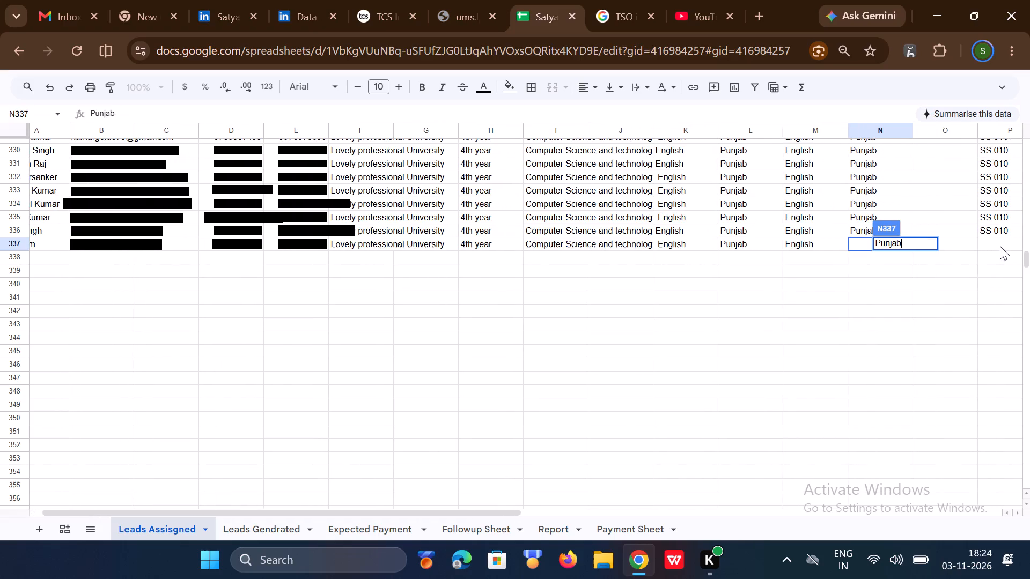
pyautogui.click(1006, 246)
pyautogui.doubleClick(993, 247)
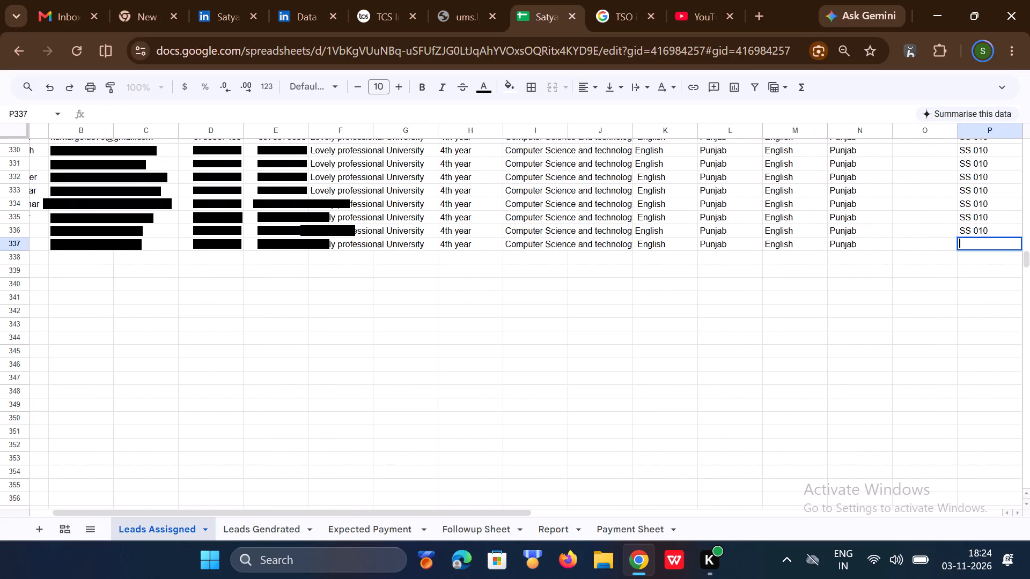
pyautogui.write('SS')
pyautogui.press('space')
pyautogui.write('010')
pyautogui.click(945, 289)
# Open cell Q337, the interest status of the same student row, for editing.
pyautogui.hscroll(-1, 1029, 267)
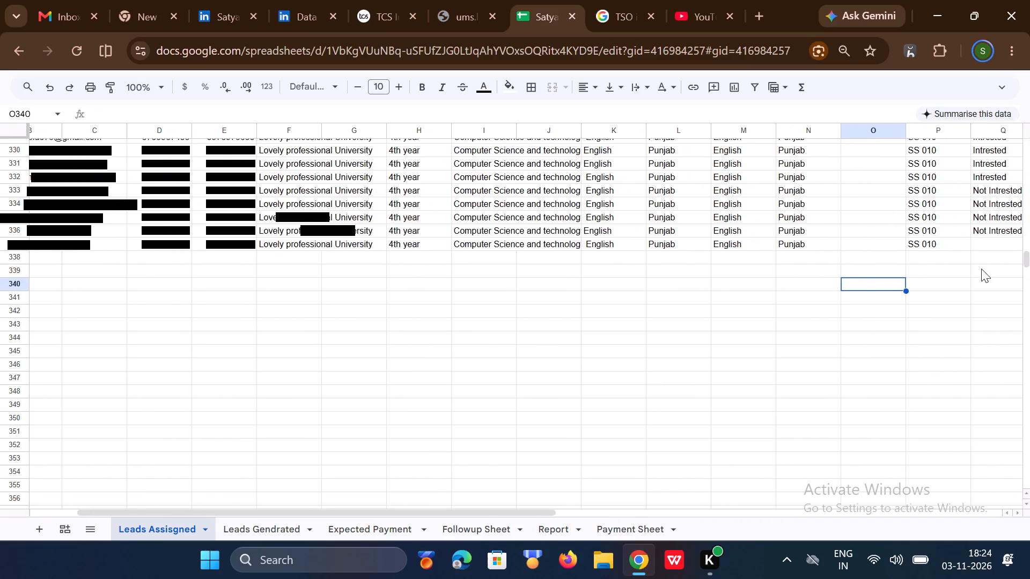
pyautogui.click(975, 269)
pyautogui.tripleClick(989, 251)
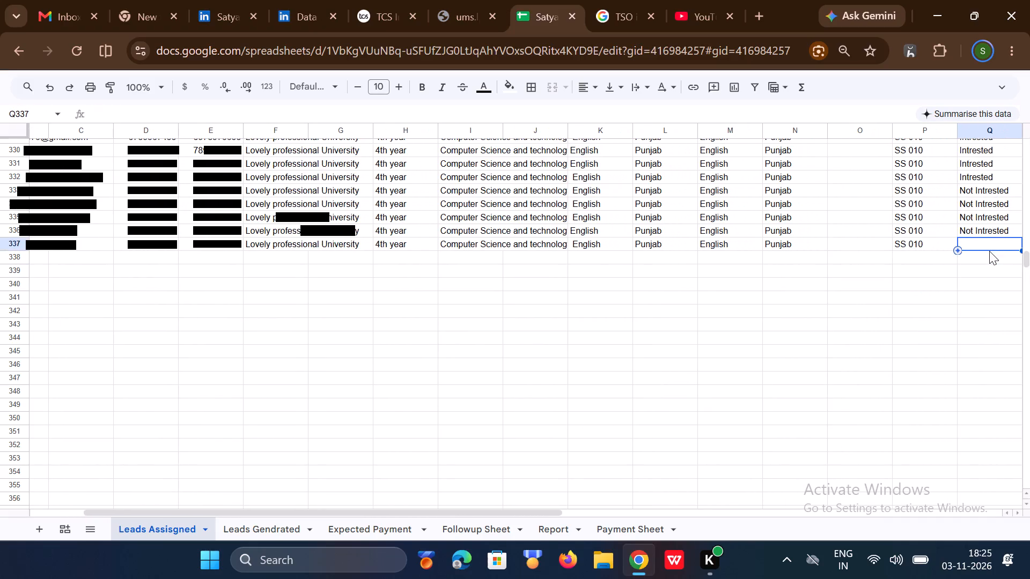
pyautogui.tripleClick(984, 244)
pyautogui.doubleClick(984, 244)
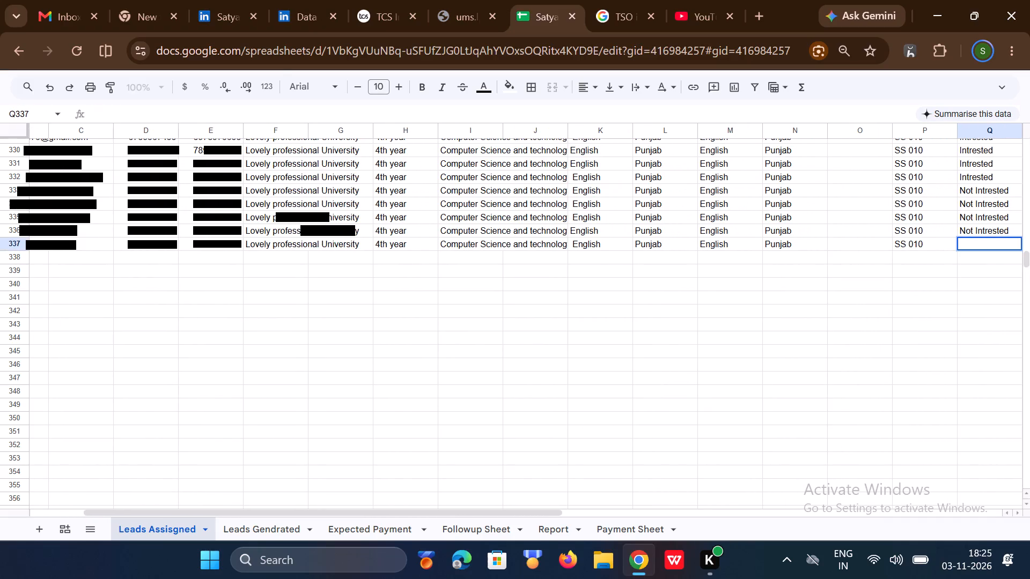
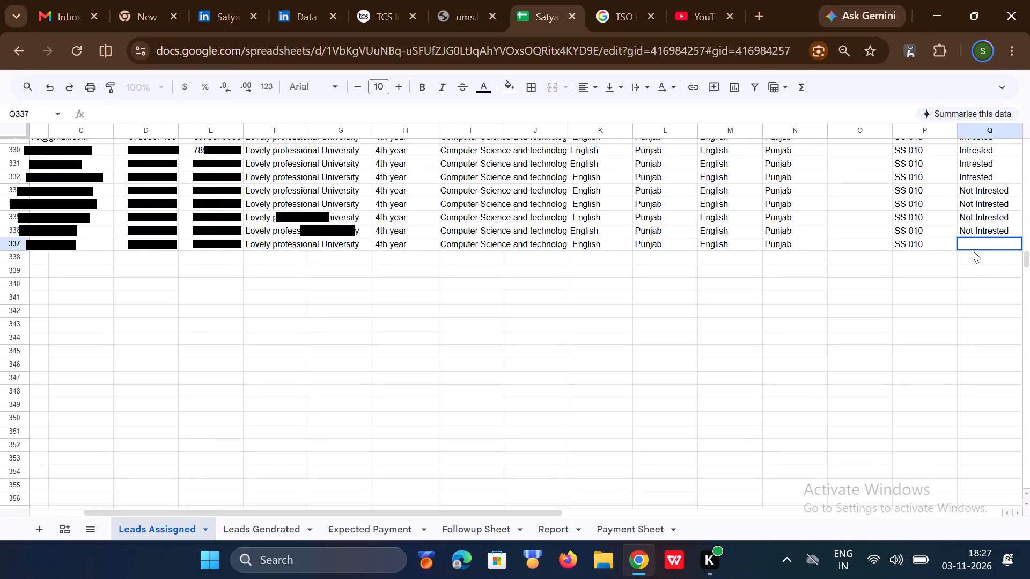
# Enter the interest status "Not Intrested" in cell Q337 of the last student's row.
pyautogui.moveTo(972, 249); pyautogui.dragTo(972, 242)
pyautogui.doubleClick(972, 242)
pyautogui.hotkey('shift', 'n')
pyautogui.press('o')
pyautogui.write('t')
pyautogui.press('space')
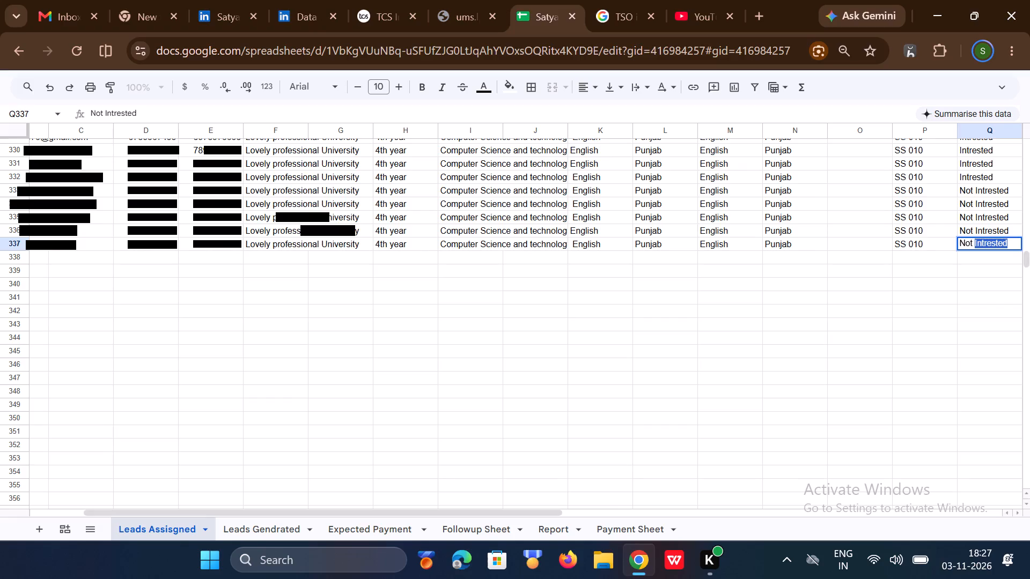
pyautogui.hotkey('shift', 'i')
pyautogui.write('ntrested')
pyautogui.click(844, 292)
# Enter the next student's full name in cell A338, the first empty row below the existing records.
pyautogui.hscroll(-3, 789, 315)
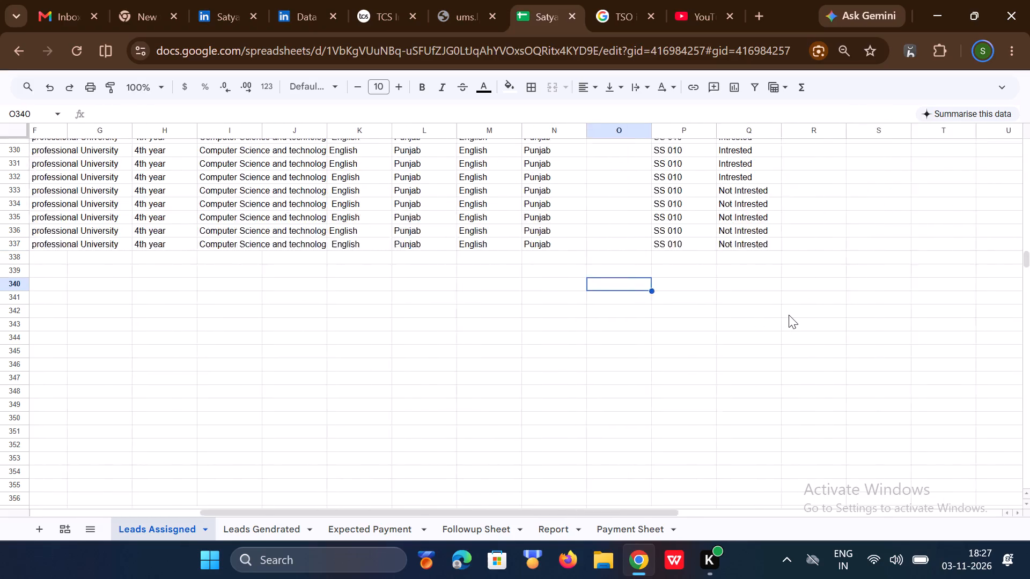
pyautogui.hscroll(4, 789, 315)
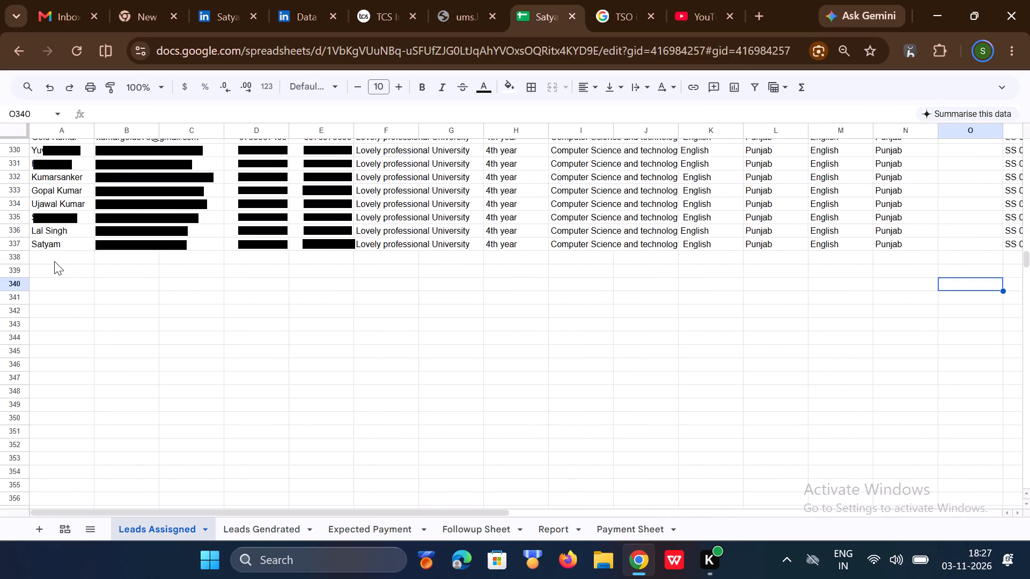
pyautogui.doubleClick(54, 261)
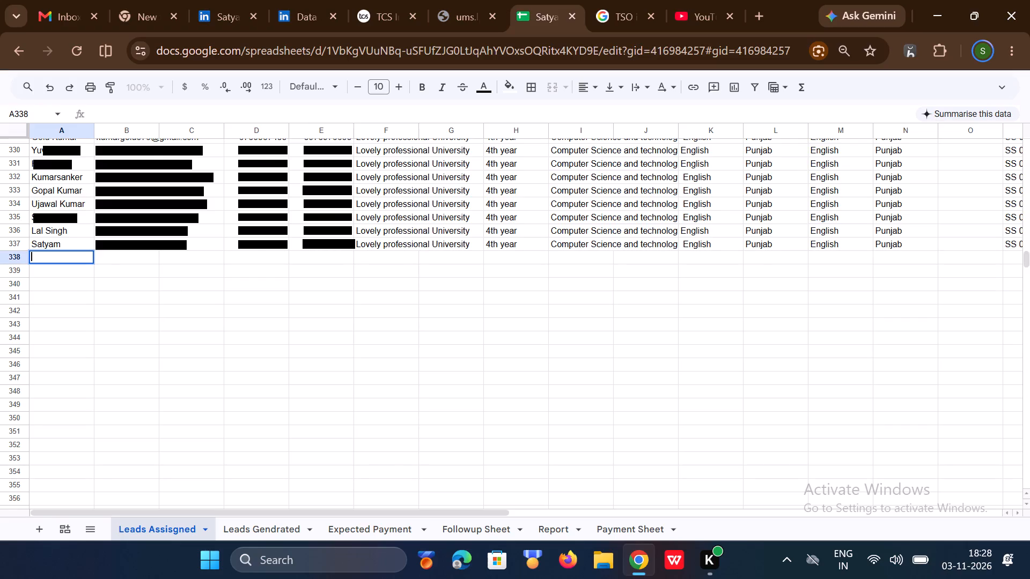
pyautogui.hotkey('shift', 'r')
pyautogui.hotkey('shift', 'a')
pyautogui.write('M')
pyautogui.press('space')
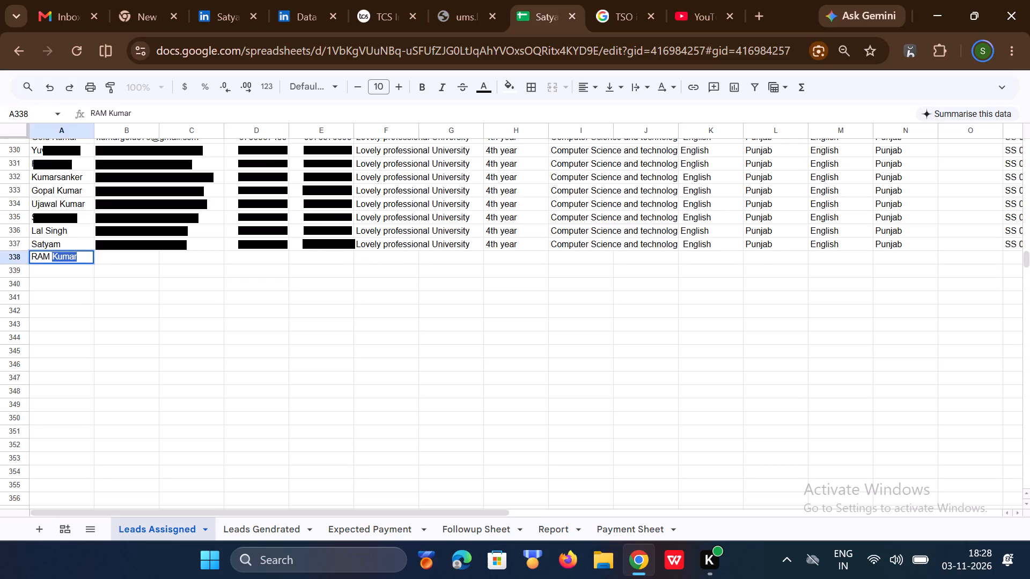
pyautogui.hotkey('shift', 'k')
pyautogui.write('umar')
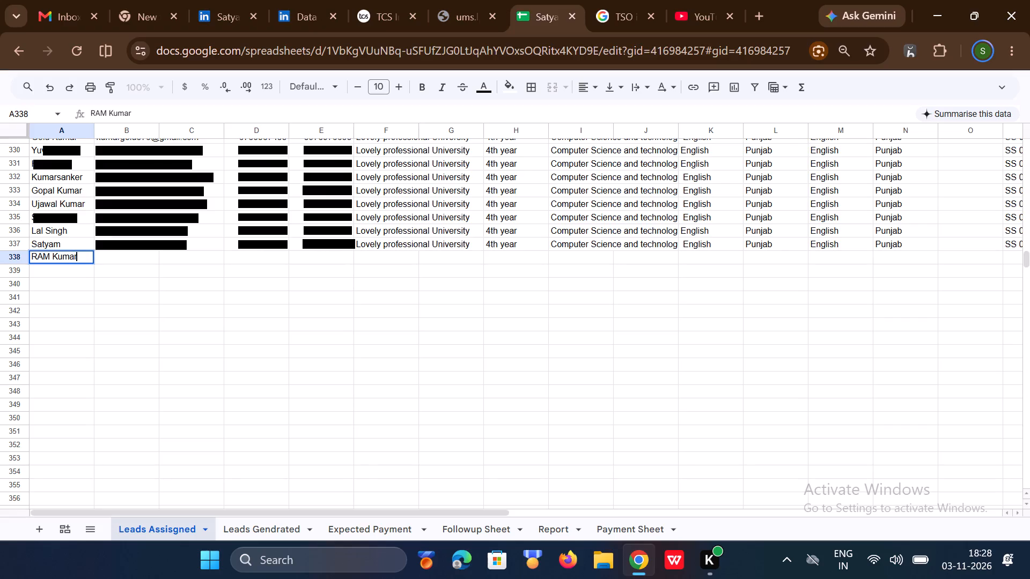
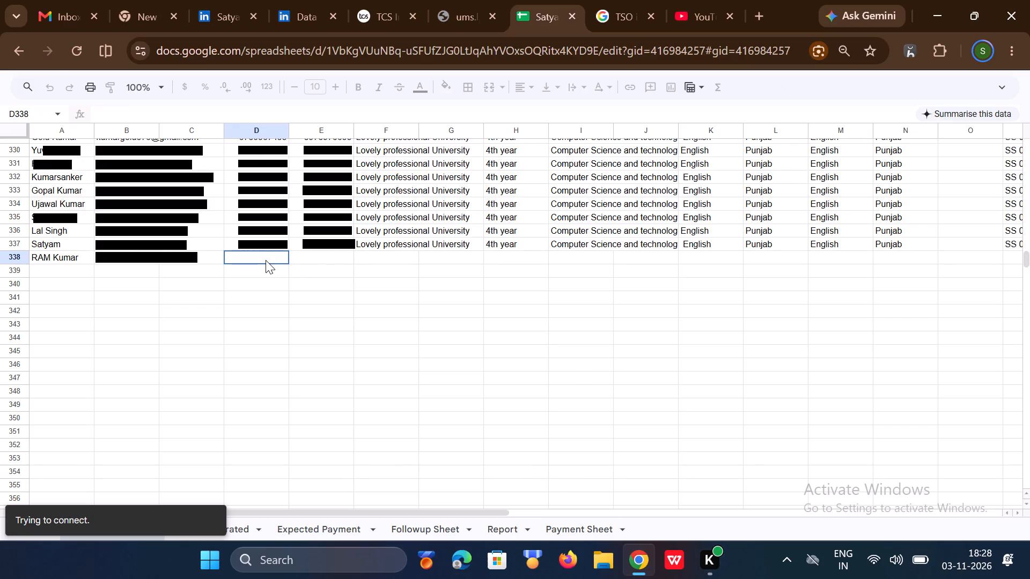
# Enter the new student's phone number in cell D338, following the format of the rows above.
pyautogui.doubleClick(266, 260)
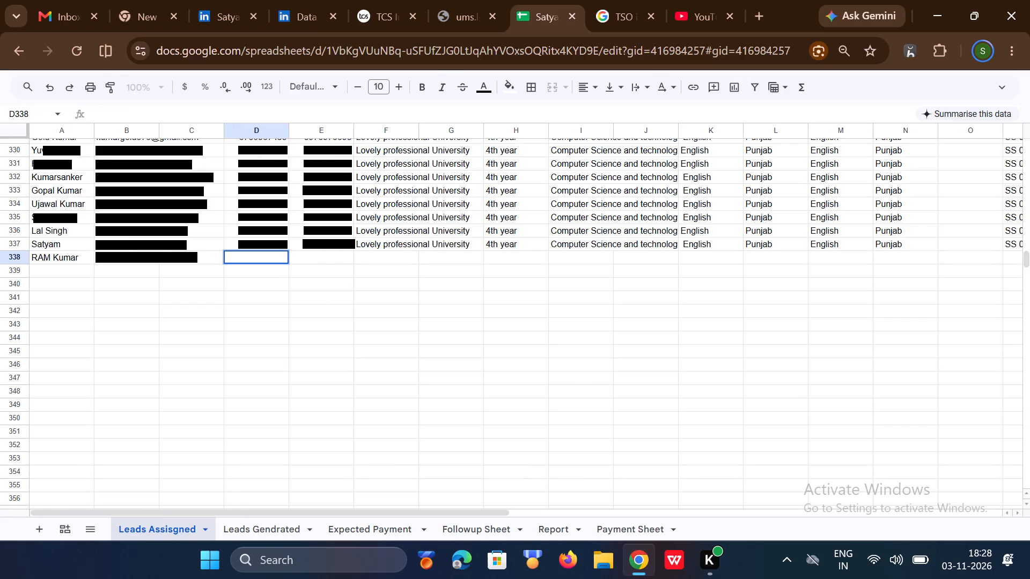
pyautogui.doubleClick(269, 259)
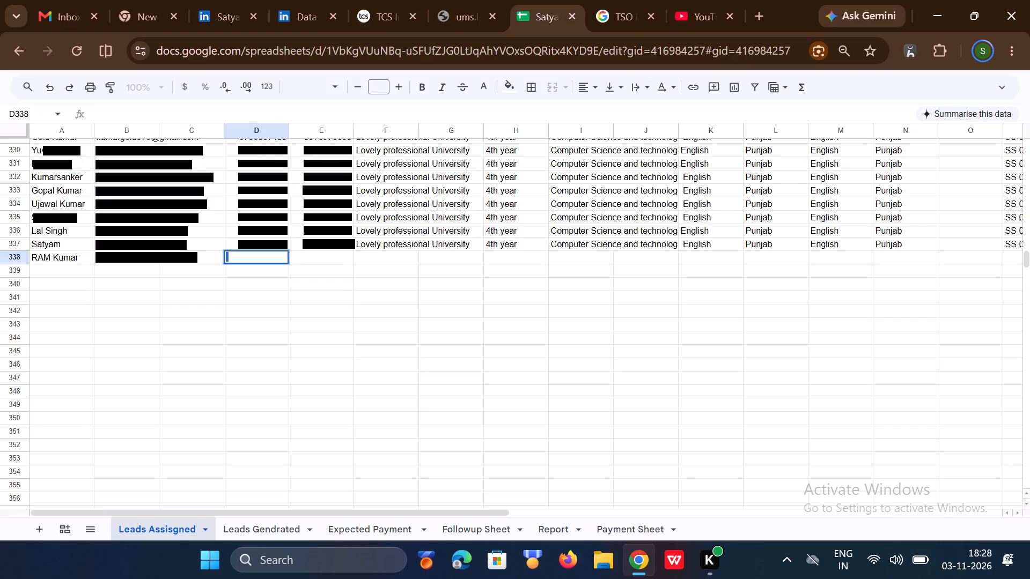
pyautogui.write('876')
pyautogui.doubleClick(266, 261)
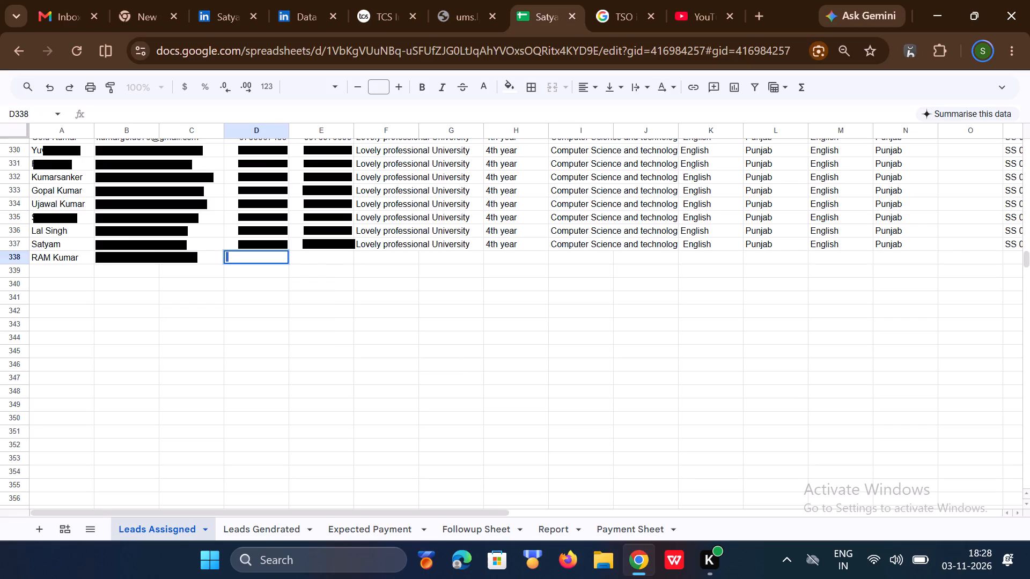
pyautogui.press('8')
pyautogui.doubleClick(265, 270)
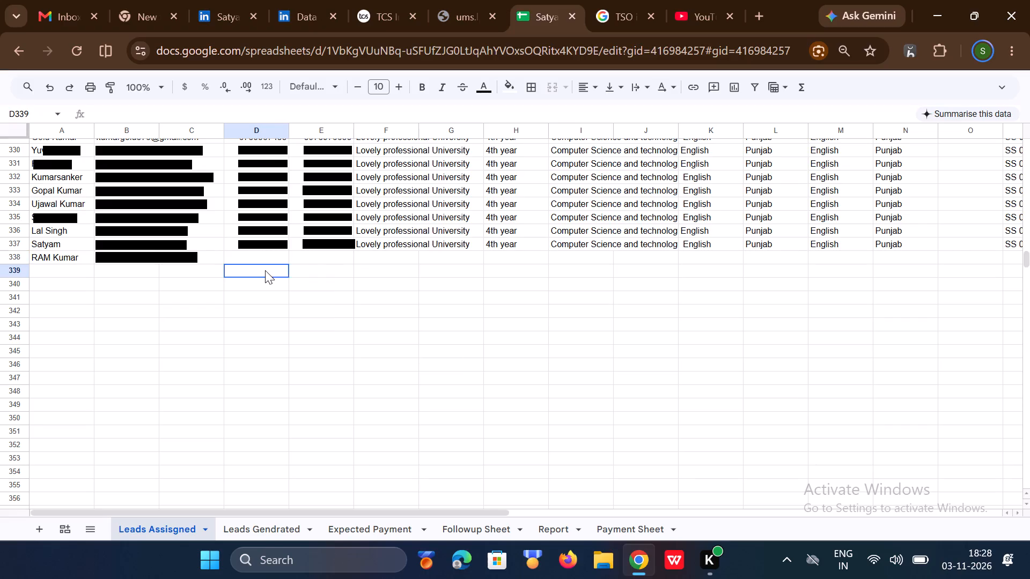
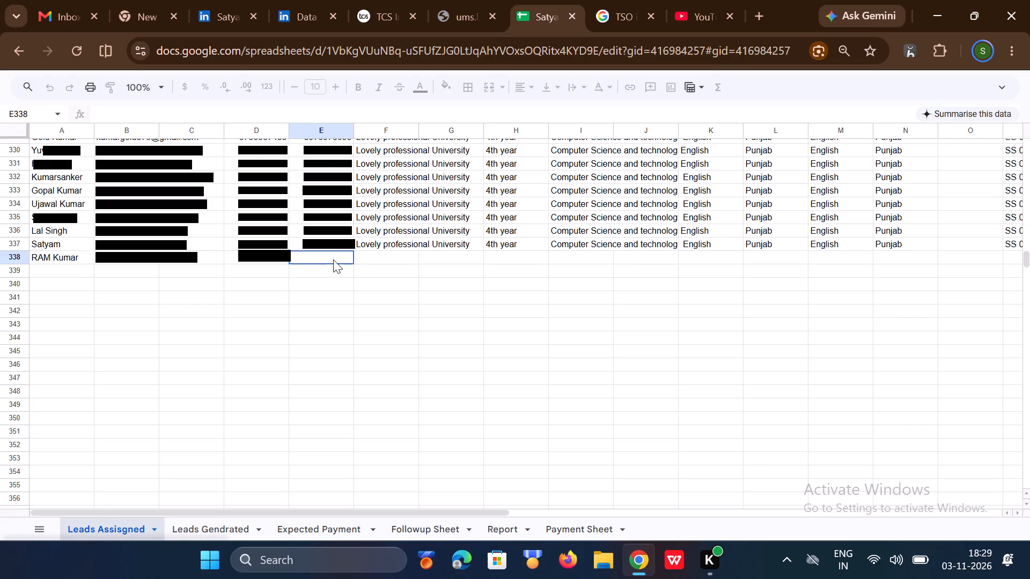
# Enter the new student's second contact number in cell E338, following the format of the rows above.
pyautogui.doubleClick(333, 259)
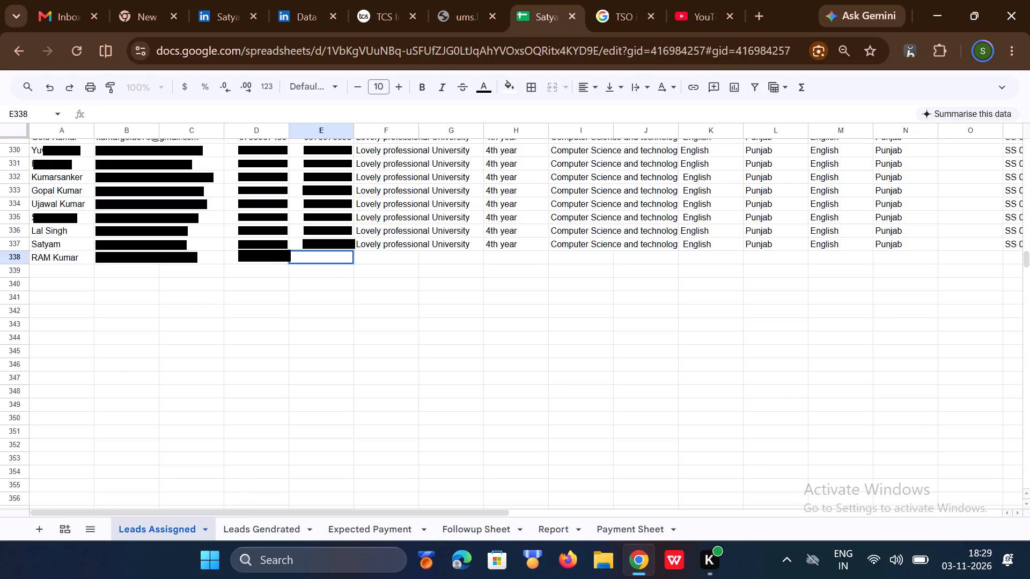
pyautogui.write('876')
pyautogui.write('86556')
pyautogui.click(333, 259)
pyautogui.click(308, 397)
pyautogui.click(318, 253)
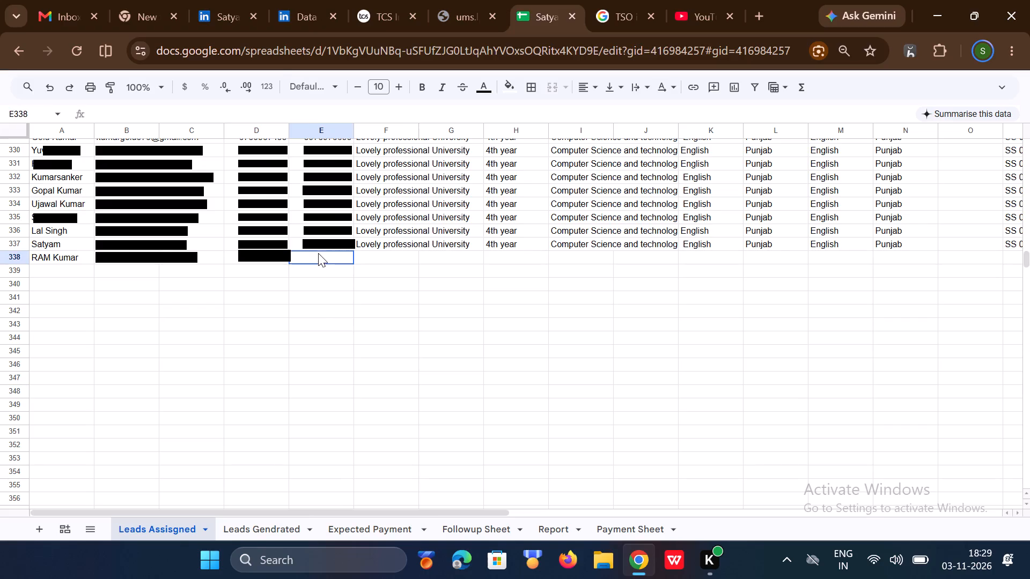
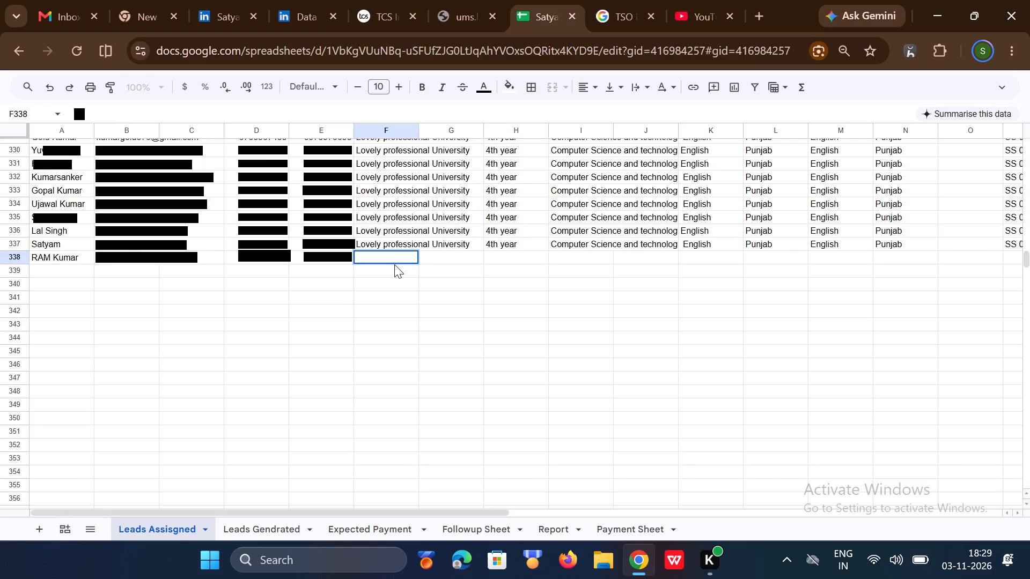
# Enter "Lovely professional University" as the new student's university in cell F338.
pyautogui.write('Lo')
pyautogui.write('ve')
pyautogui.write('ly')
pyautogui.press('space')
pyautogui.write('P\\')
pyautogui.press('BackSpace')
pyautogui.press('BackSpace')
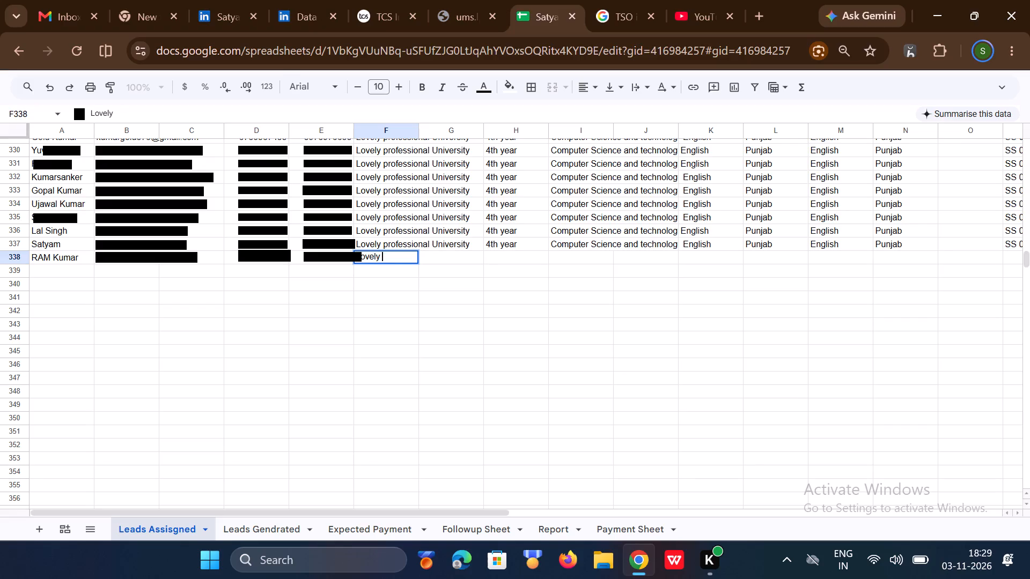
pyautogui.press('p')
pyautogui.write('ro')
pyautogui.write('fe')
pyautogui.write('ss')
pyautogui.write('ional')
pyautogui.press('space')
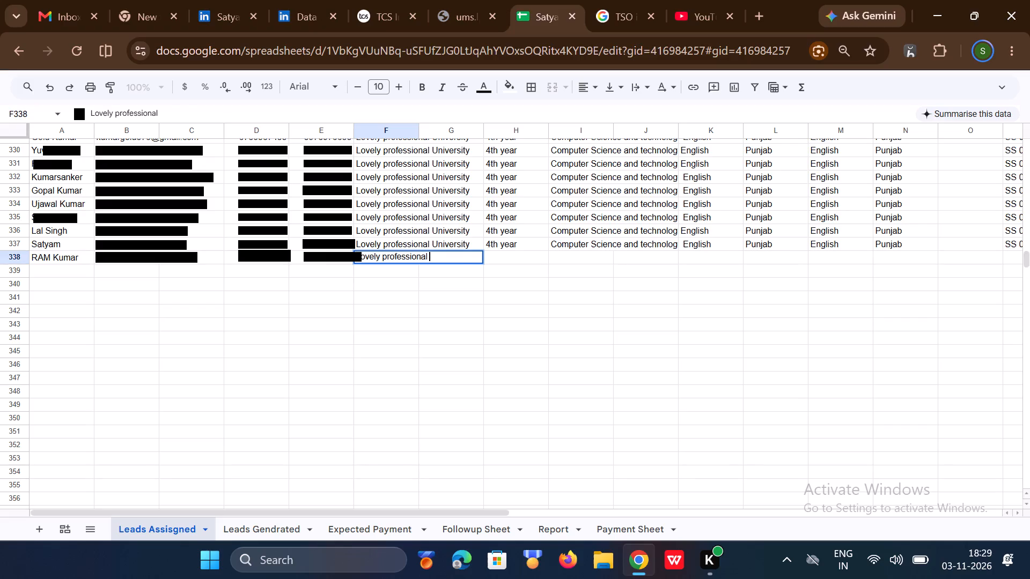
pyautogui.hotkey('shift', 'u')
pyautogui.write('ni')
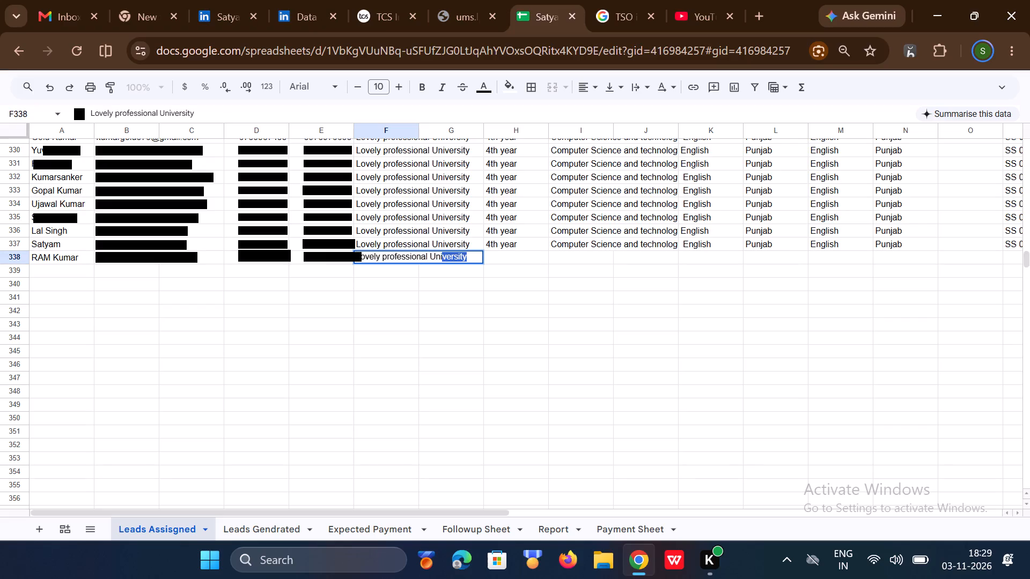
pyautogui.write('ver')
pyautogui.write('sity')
# Enter "4th year" as the new student's year of study in cell H338.
pyautogui.doubleClick(510, 258)
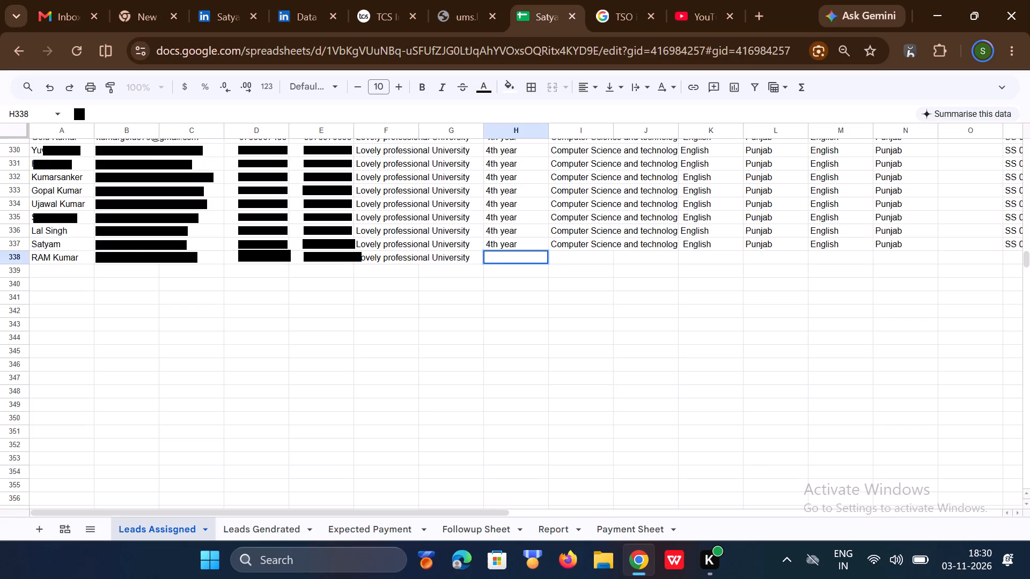
pyautogui.click(510, 259)
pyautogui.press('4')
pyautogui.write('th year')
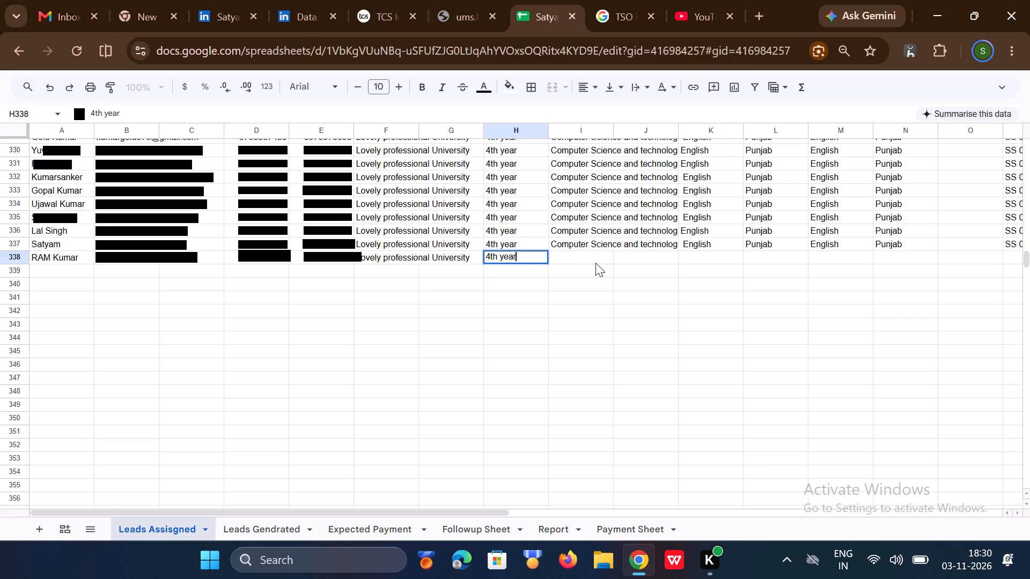
# Enter "Computer Science and technology" as the new student's course in cell I338.
pyautogui.doubleClick(595, 263)
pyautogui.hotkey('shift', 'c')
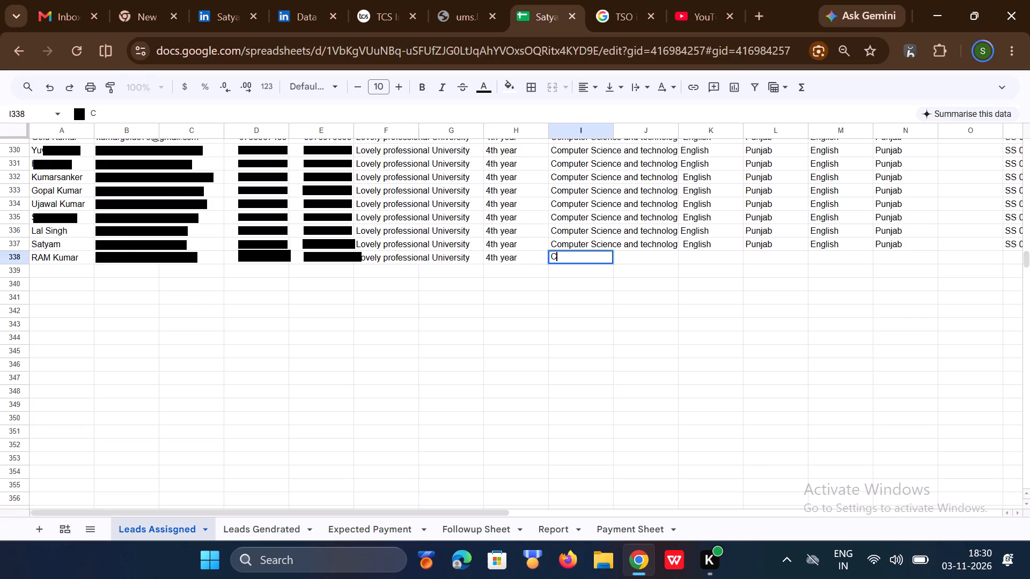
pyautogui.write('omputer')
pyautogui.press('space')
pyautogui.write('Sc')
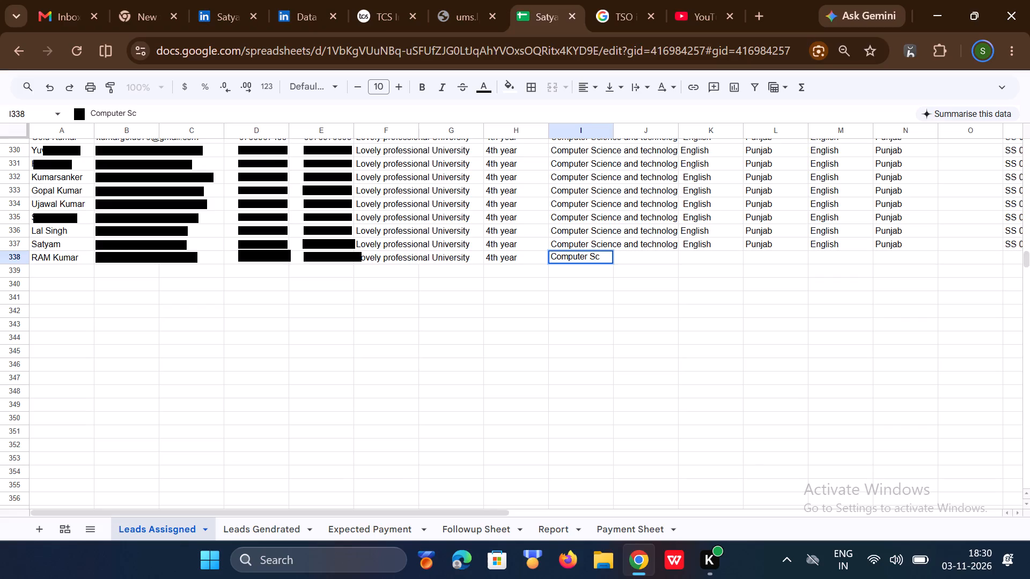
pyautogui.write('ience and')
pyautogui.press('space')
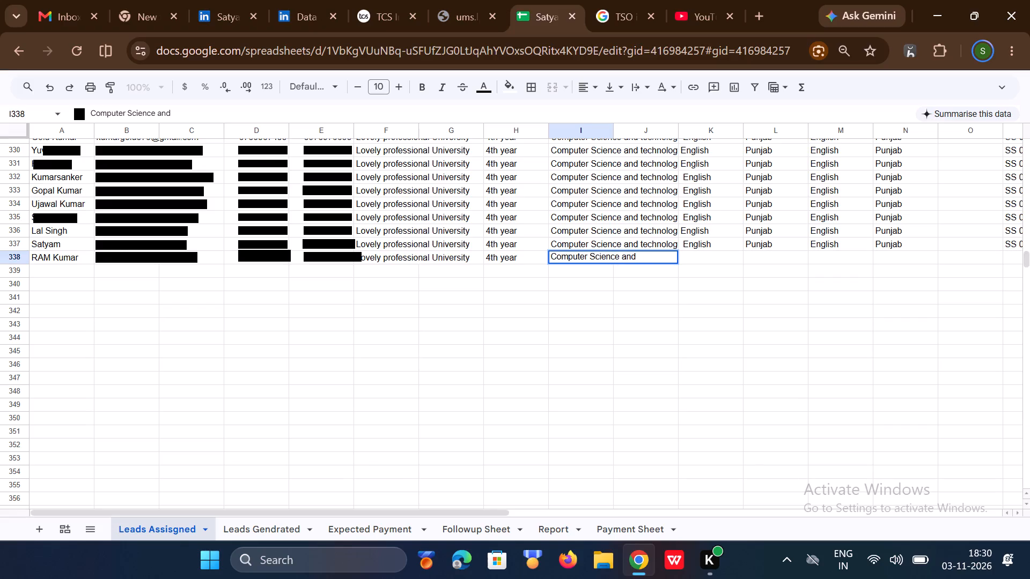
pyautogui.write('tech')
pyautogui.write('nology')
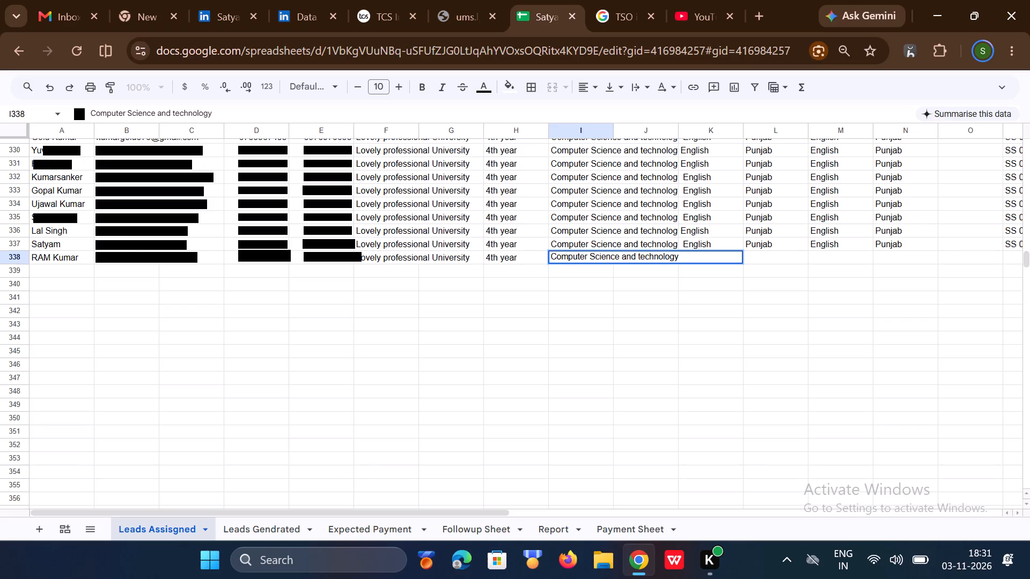
pyautogui.click(675, 301)
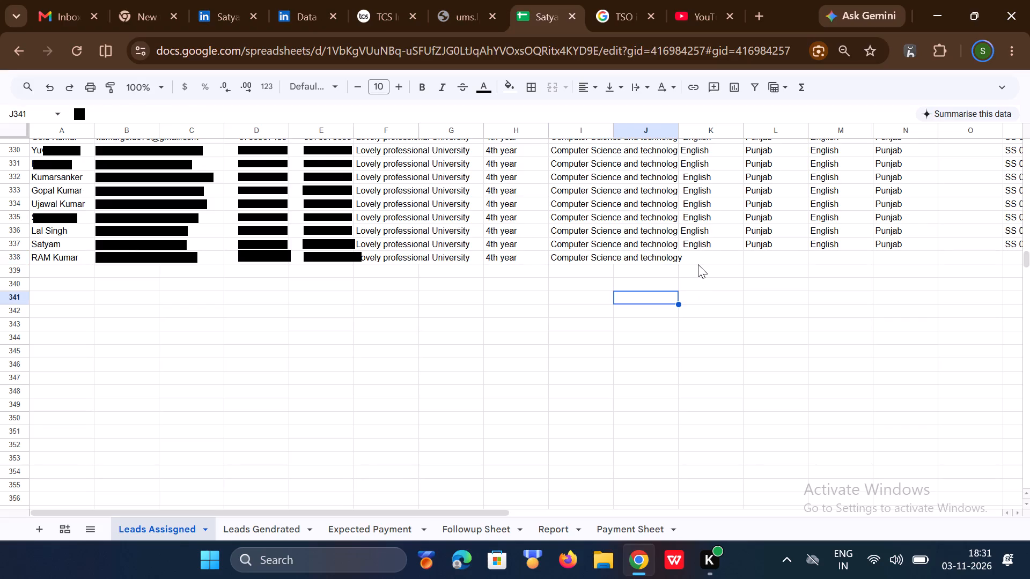
# Enter "English" in cell K338 of the new student's row.
pyautogui.doubleClick(698, 264)
pyautogui.click(704, 256)
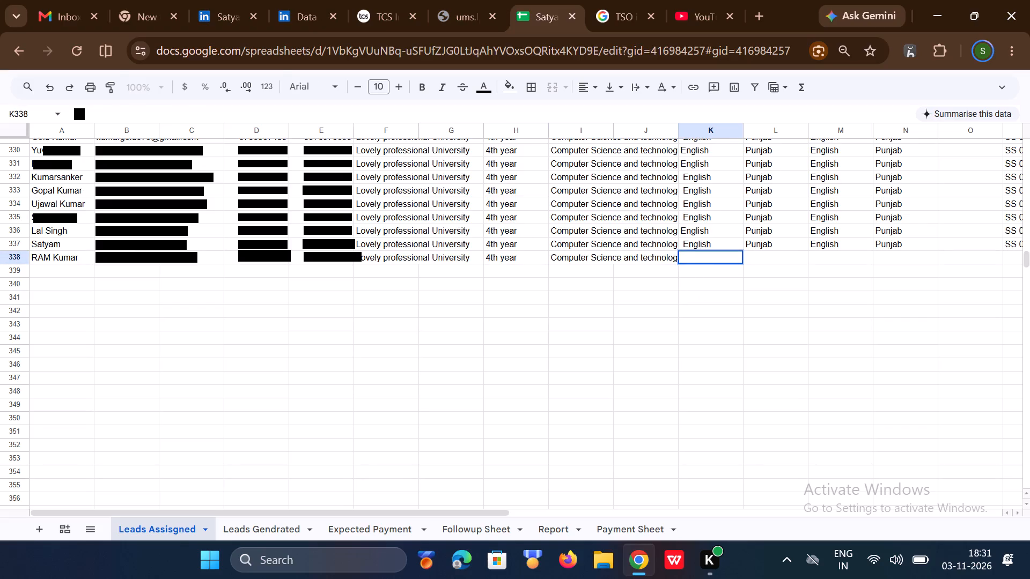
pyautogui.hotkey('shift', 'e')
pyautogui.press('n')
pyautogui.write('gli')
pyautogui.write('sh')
# Enter "Punjab" in cell L338 of the new student's row.
pyautogui.doubleClick(777, 259)
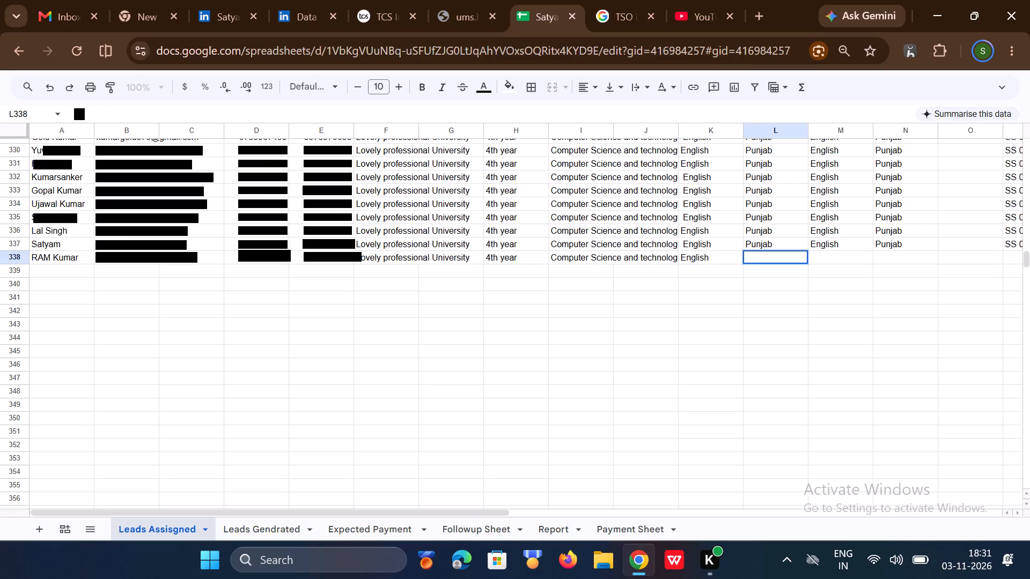
pyautogui.click(777, 259)
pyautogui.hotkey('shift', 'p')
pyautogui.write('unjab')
# Enter "English" in cell M338 of the new student's row.
pyautogui.doubleClick(842, 262)
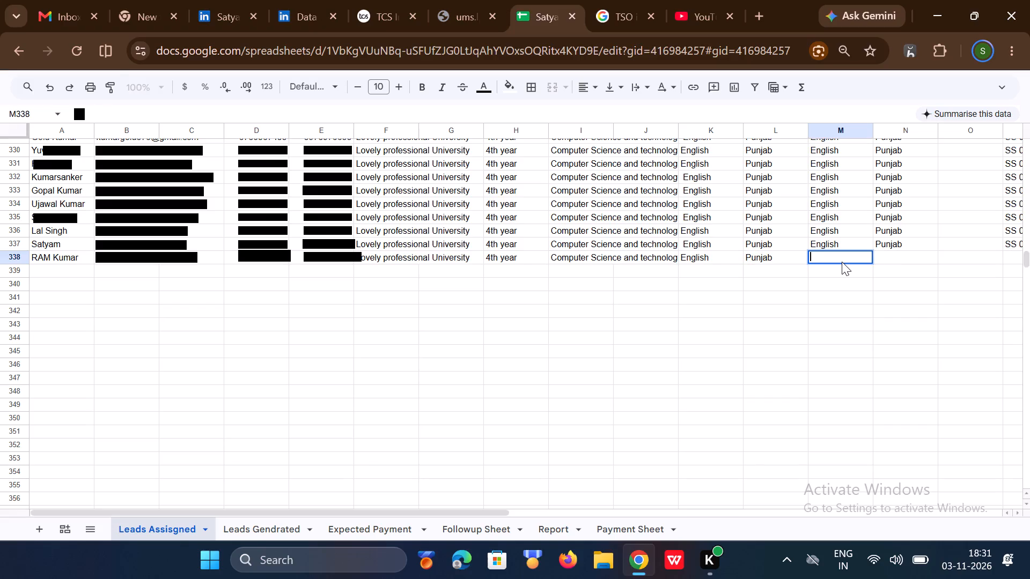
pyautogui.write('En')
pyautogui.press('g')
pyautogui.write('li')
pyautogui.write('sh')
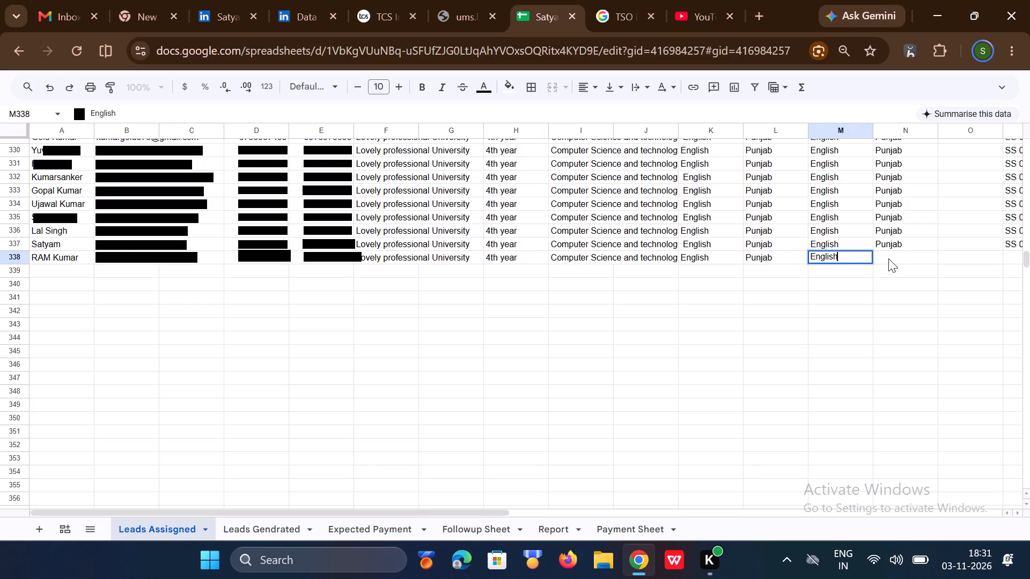
# Enter "Punjab" in cell N338 of the new student's row.
pyautogui.doubleClick(884, 258)
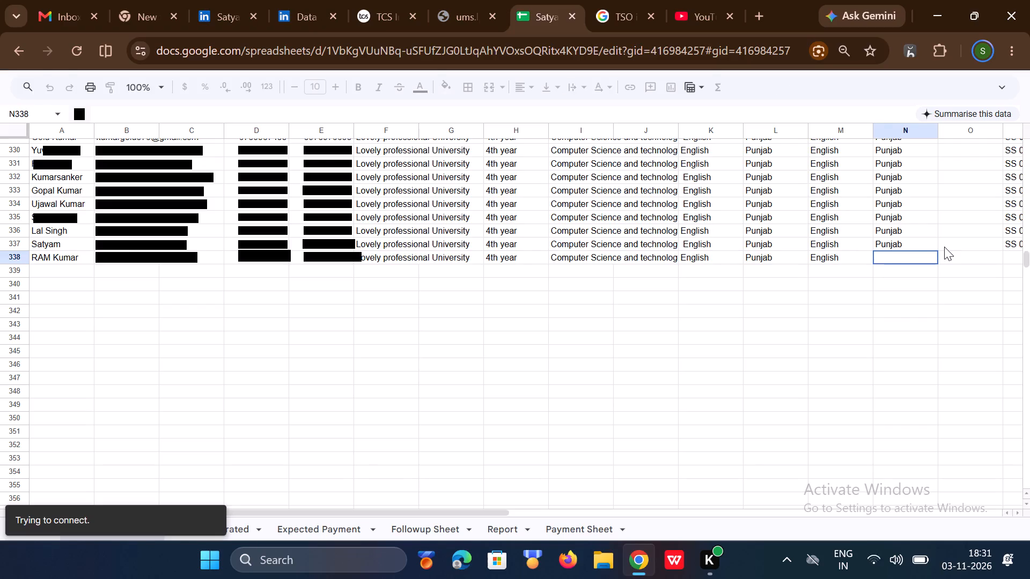
pyautogui.doubleClick(902, 257)
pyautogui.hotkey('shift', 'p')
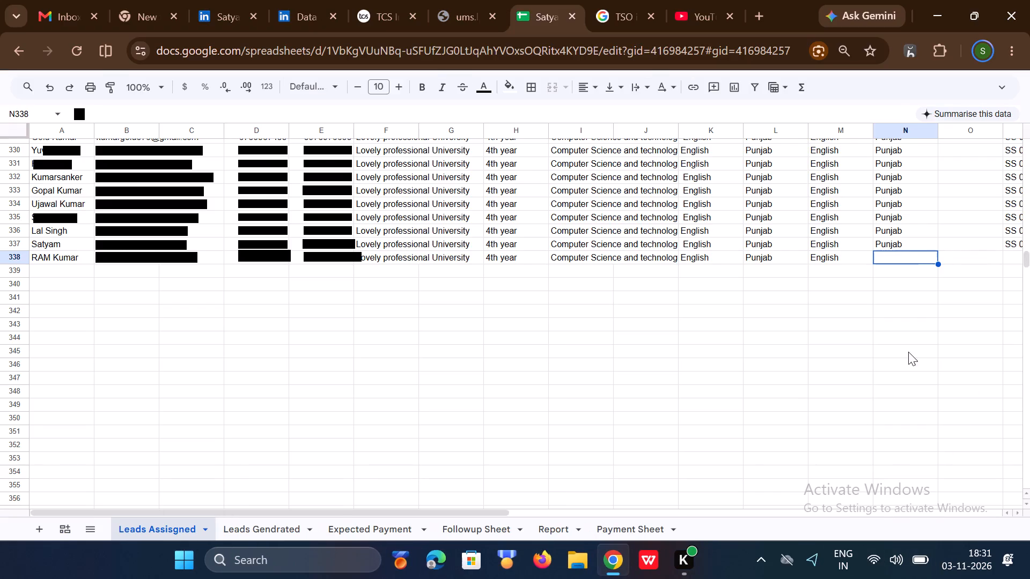
pyautogui.doubleClick(893, 255)
pyautogui.doubleClick(883, 293)
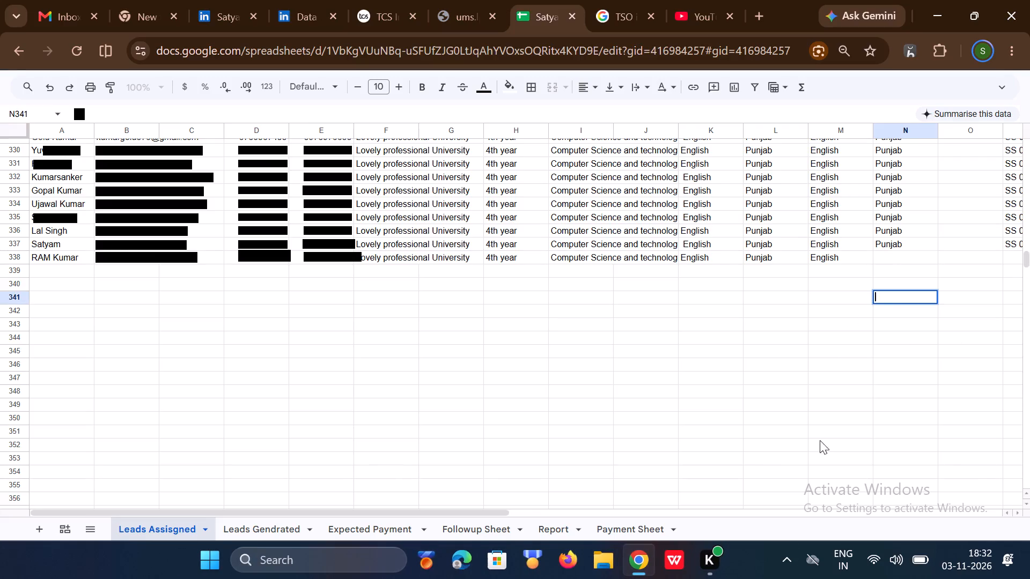
pyautogui.click(882, 251)
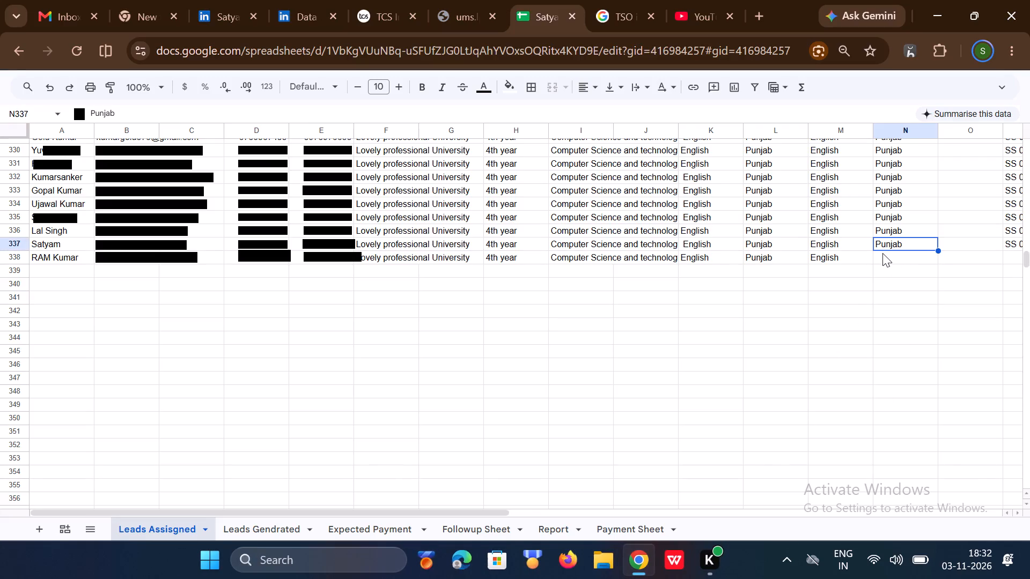
pyautogui.doubleClick(882, 253)
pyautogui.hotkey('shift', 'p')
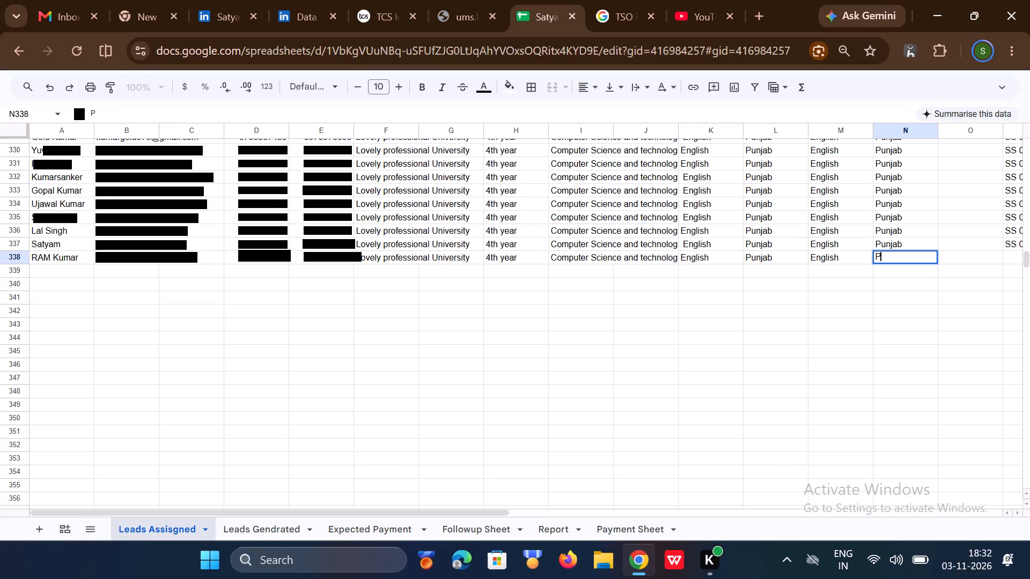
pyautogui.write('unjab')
pyautogui.click(866, 330)
# Enter the code "SS 010" in cell P338 of the new student's row.
pyautogui.hscroll(-2, 975, 287)
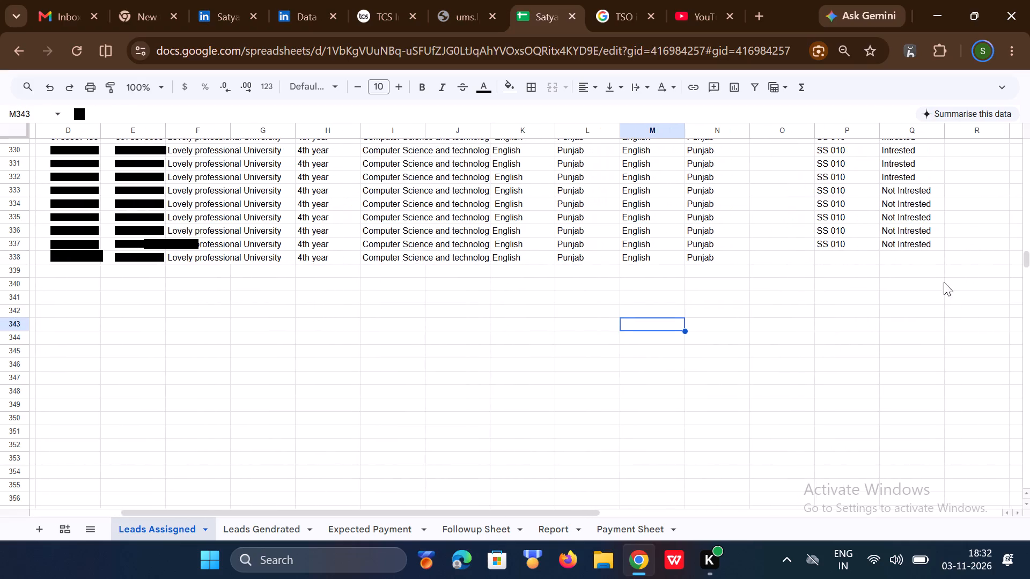
pyautogui.doubleClick(829, 253)
pyautogui.doubleClick(831, 259)
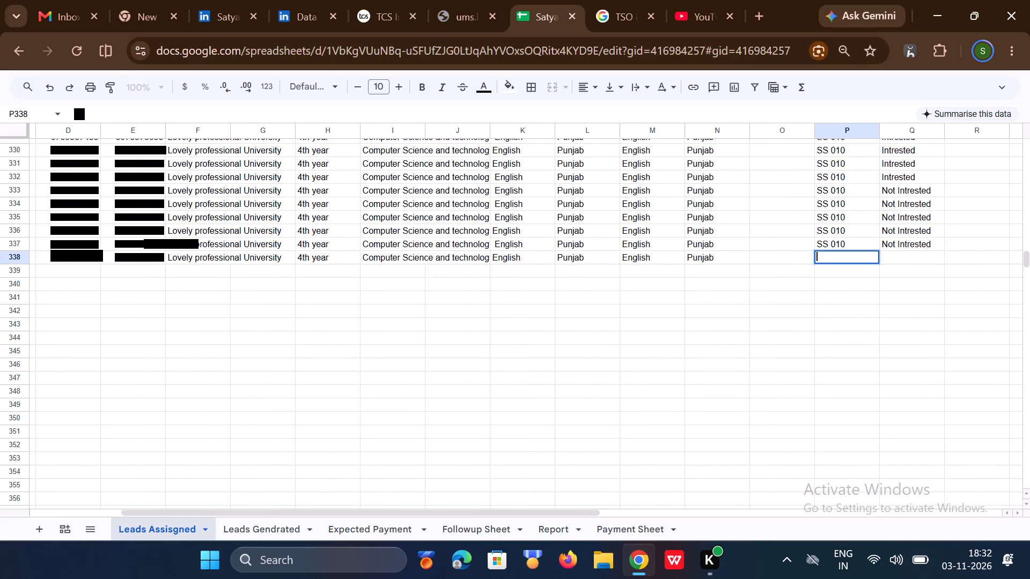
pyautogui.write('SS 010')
# Enter "Not Intrested" as the interest status in cell Q338 of the new student's row.
pyautogui.doubleClick(901, 257)
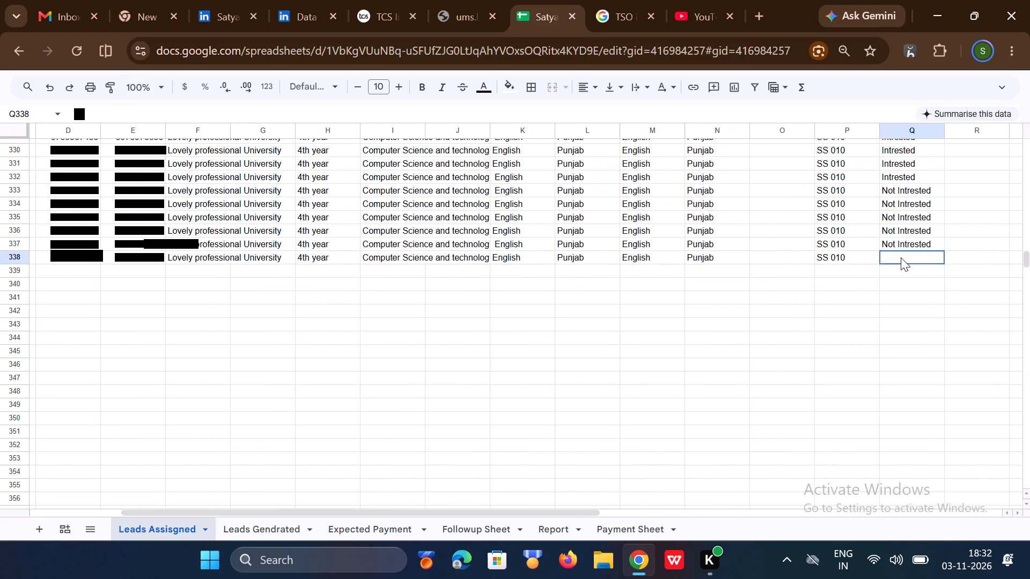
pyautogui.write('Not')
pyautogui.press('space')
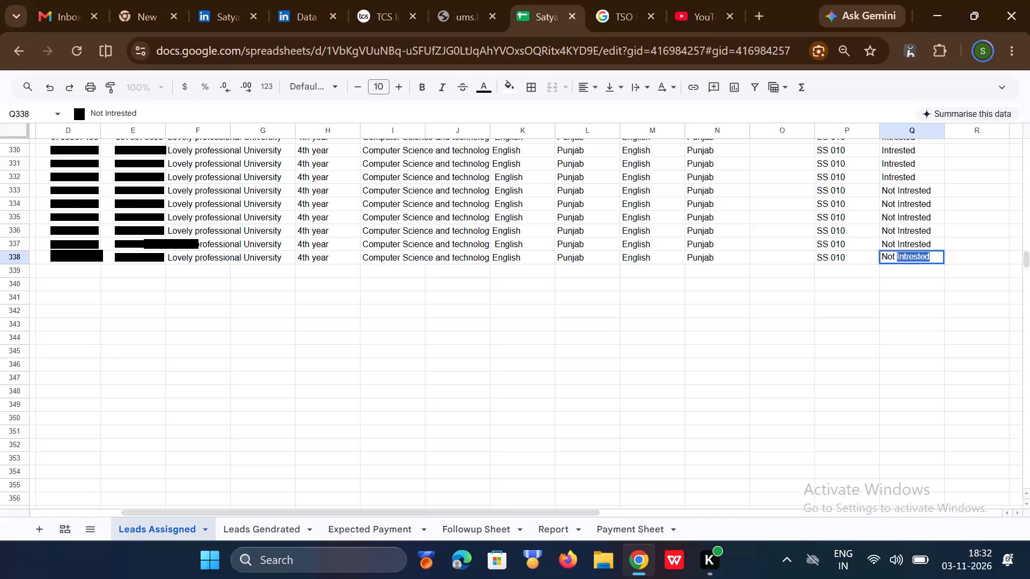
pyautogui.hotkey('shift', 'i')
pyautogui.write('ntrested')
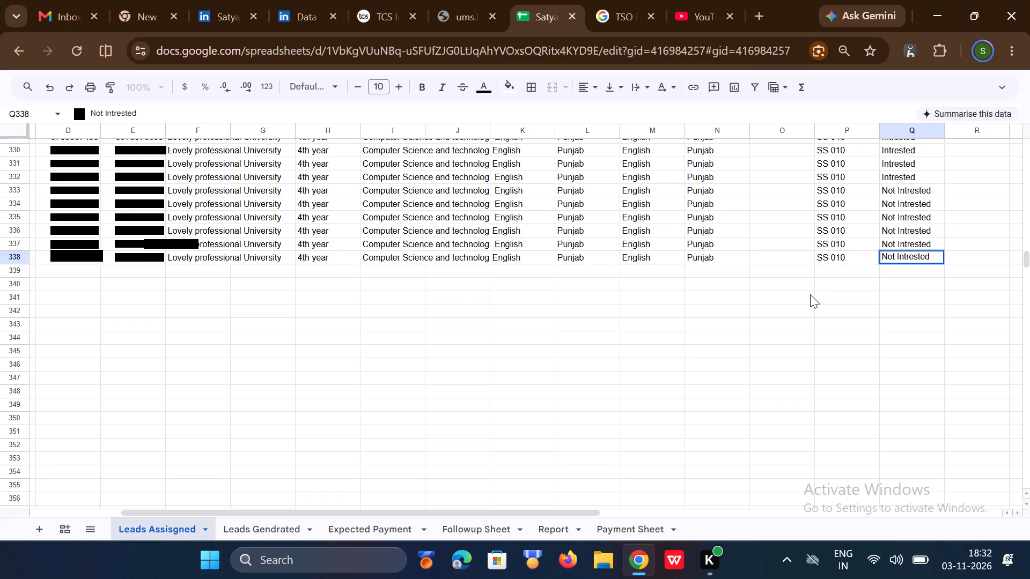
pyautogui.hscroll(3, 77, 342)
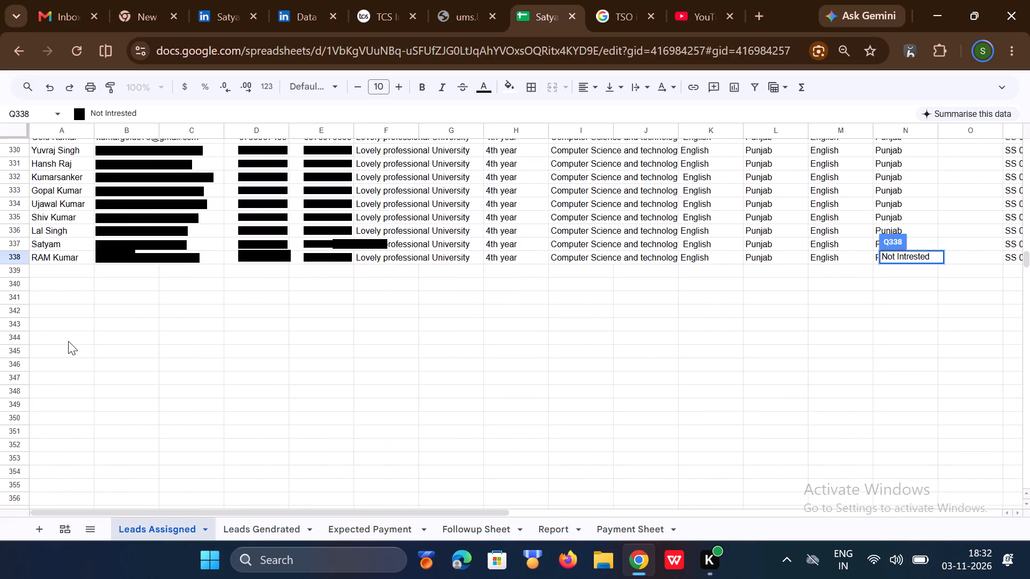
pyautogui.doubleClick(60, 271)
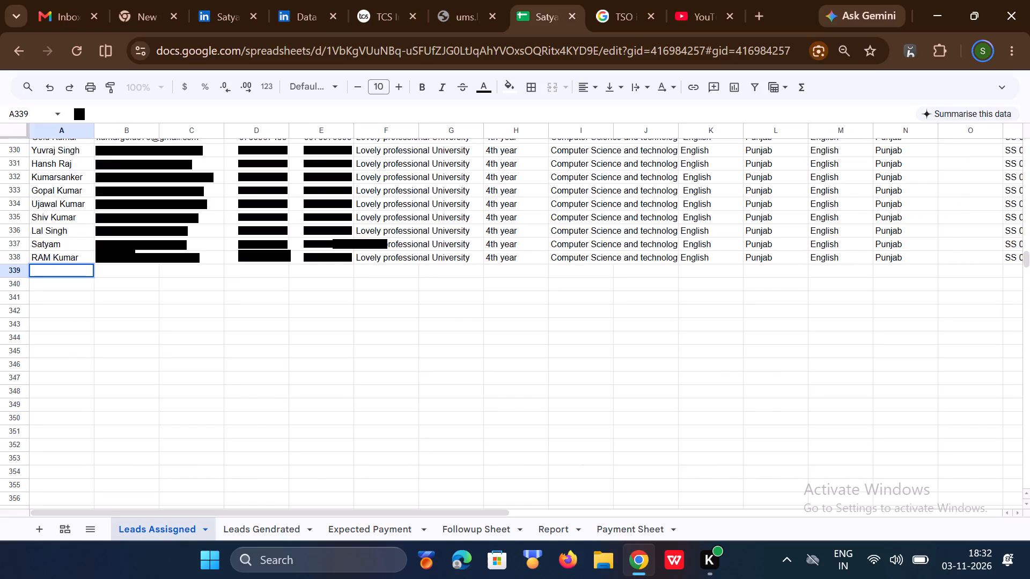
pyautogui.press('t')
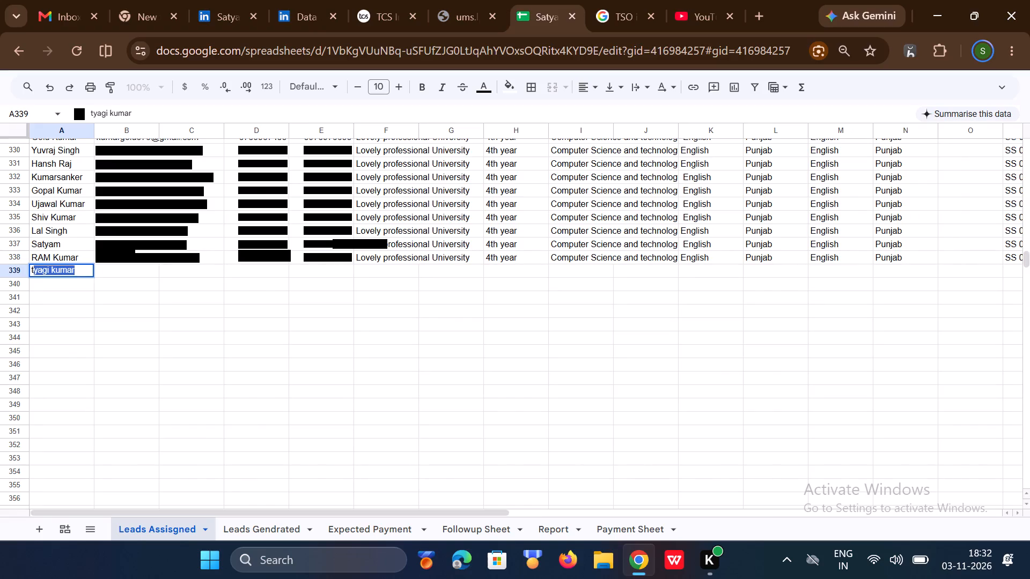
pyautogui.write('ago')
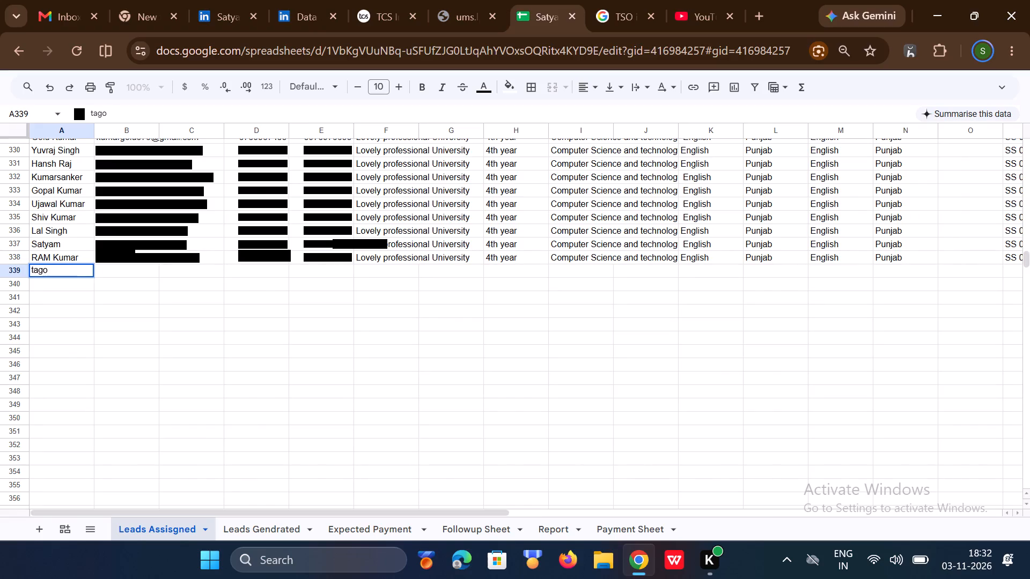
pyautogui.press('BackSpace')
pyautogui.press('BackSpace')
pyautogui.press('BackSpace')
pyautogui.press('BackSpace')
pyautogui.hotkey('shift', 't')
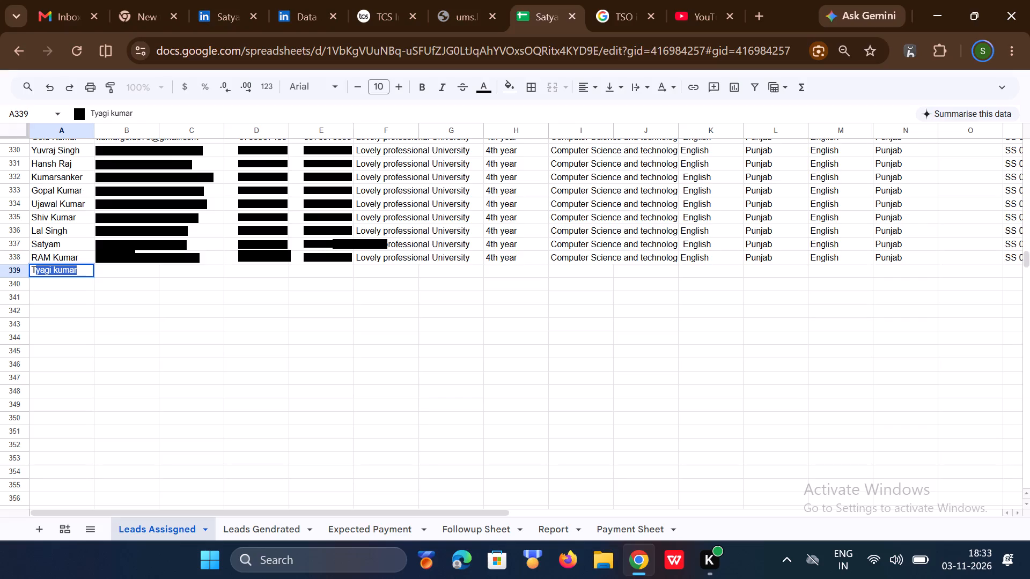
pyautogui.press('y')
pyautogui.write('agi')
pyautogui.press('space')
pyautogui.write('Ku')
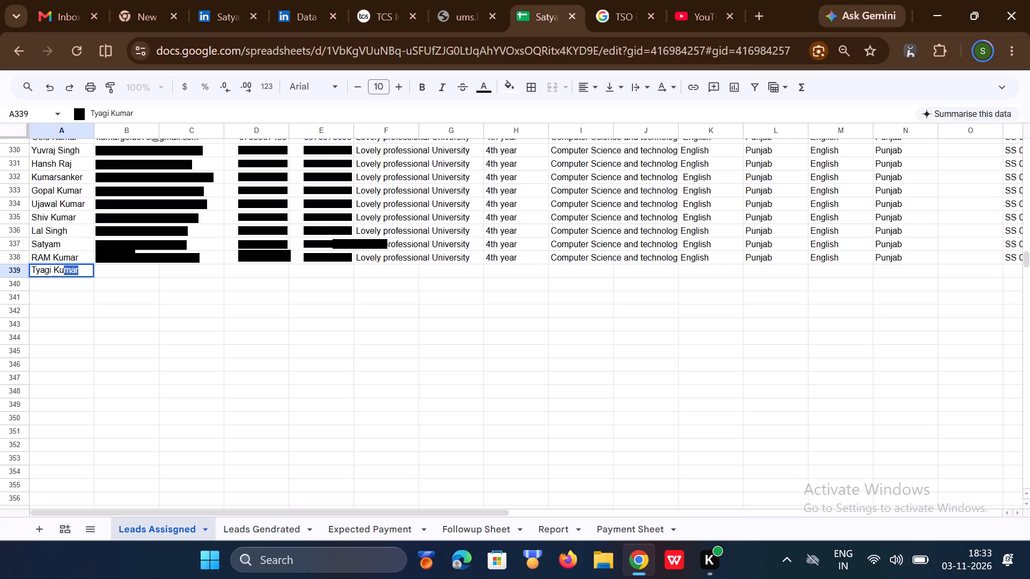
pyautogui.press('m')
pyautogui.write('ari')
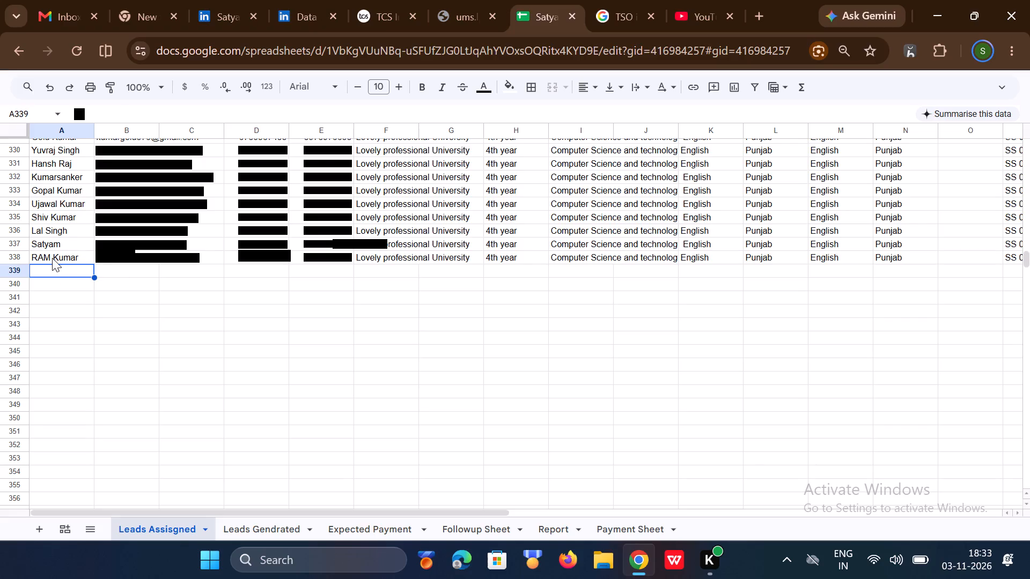
# Enter the next student's name in cell A339 to start a new record below row 338.
pyautogui.doubleClick(52, 258)
pyautogui.doubleClick(50, 275)
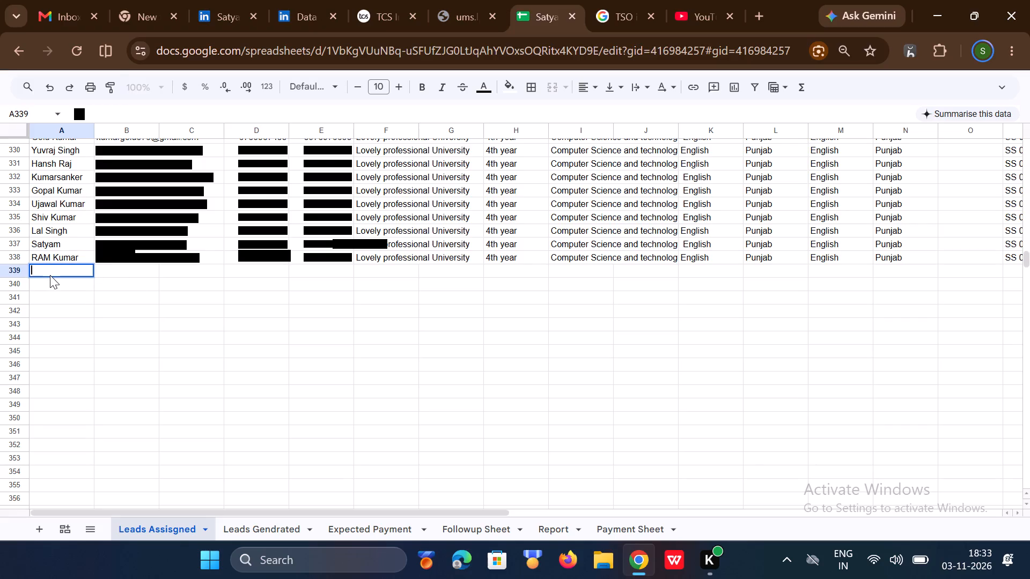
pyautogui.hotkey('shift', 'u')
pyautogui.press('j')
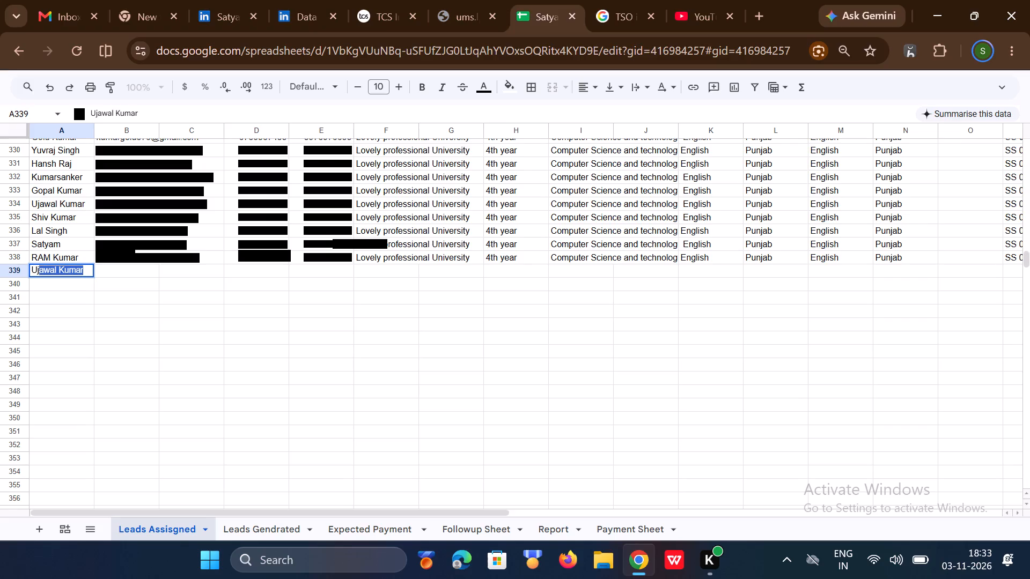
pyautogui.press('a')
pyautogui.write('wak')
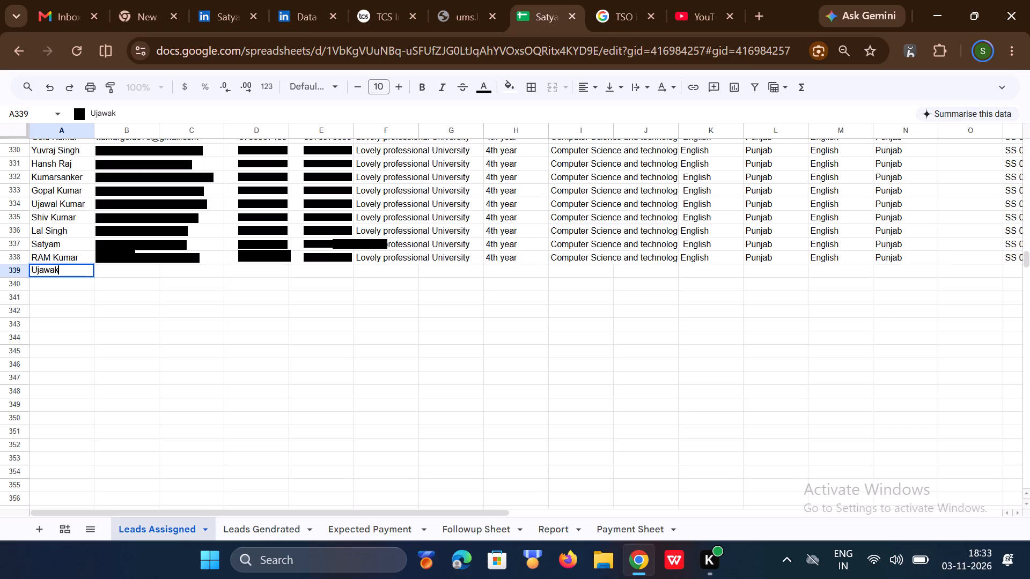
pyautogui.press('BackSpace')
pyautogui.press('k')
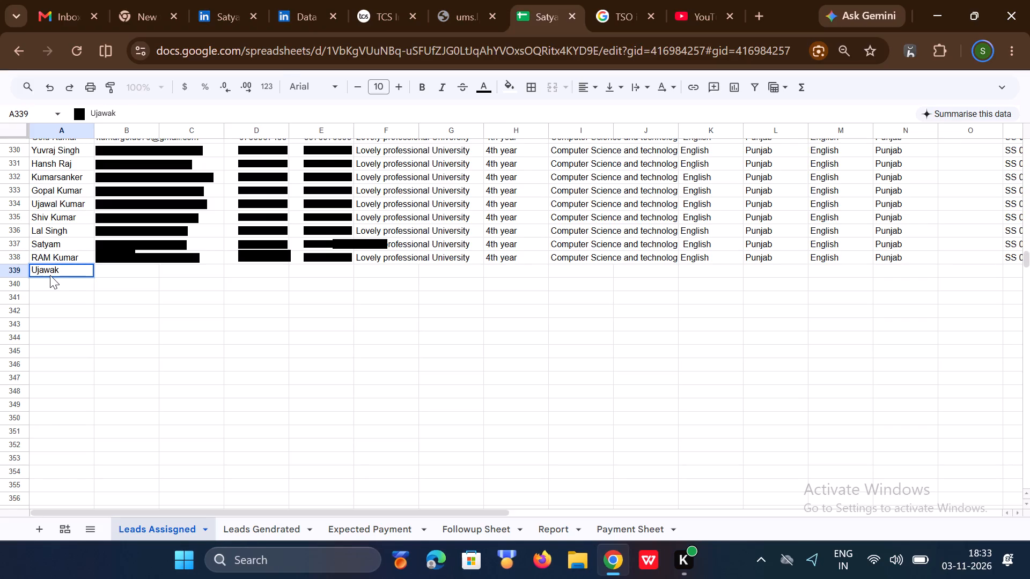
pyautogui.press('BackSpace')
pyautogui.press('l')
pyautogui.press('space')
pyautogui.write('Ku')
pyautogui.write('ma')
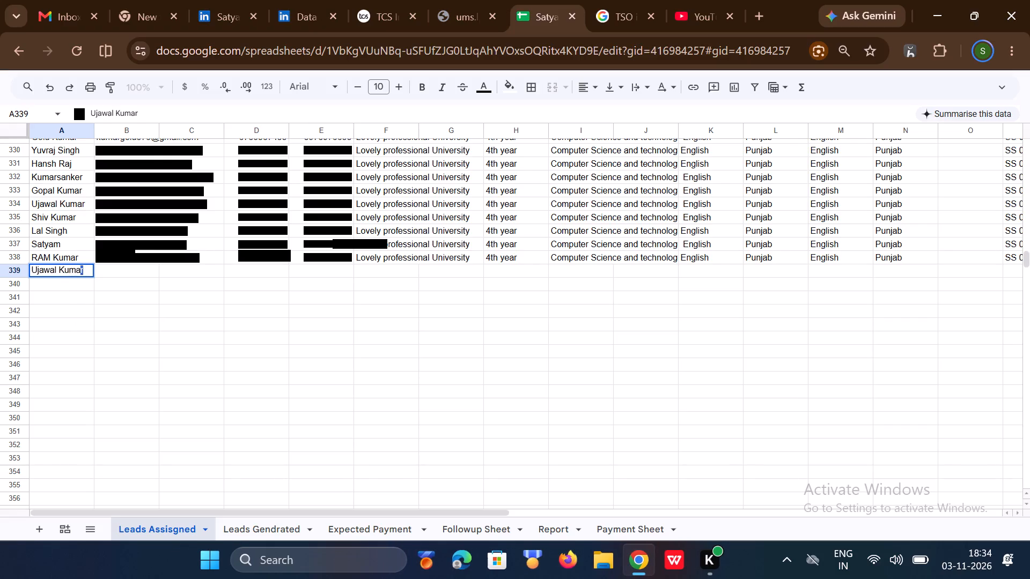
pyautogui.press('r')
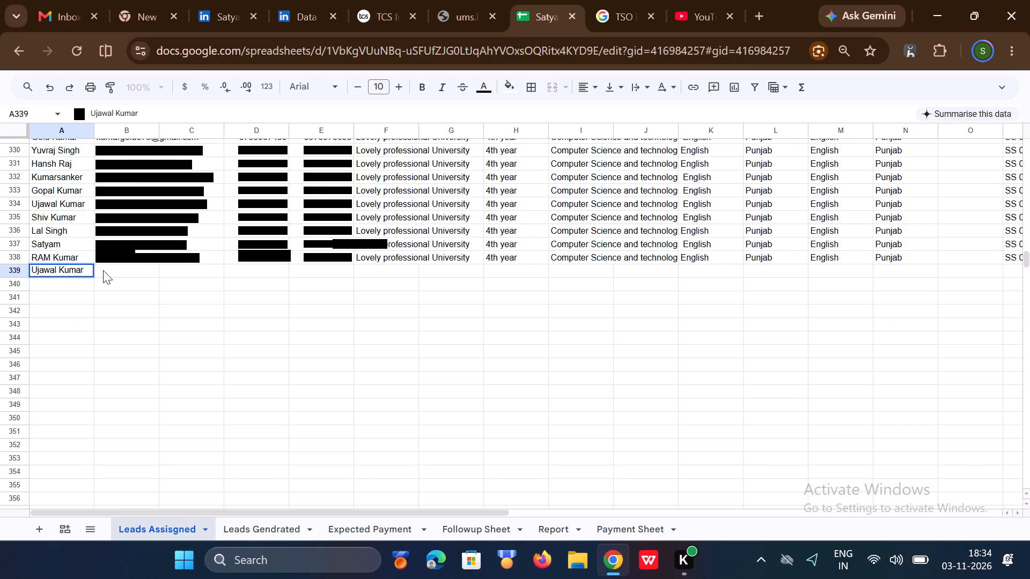
# Enter the student's e-mail address in cell B339 of the new record.
pyautogui.doubleClick(104, 270)
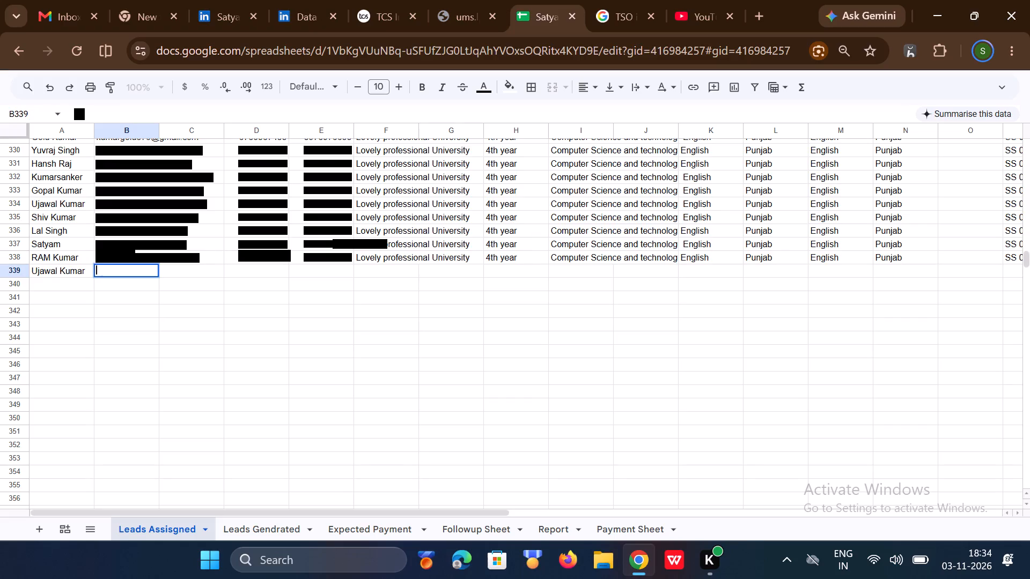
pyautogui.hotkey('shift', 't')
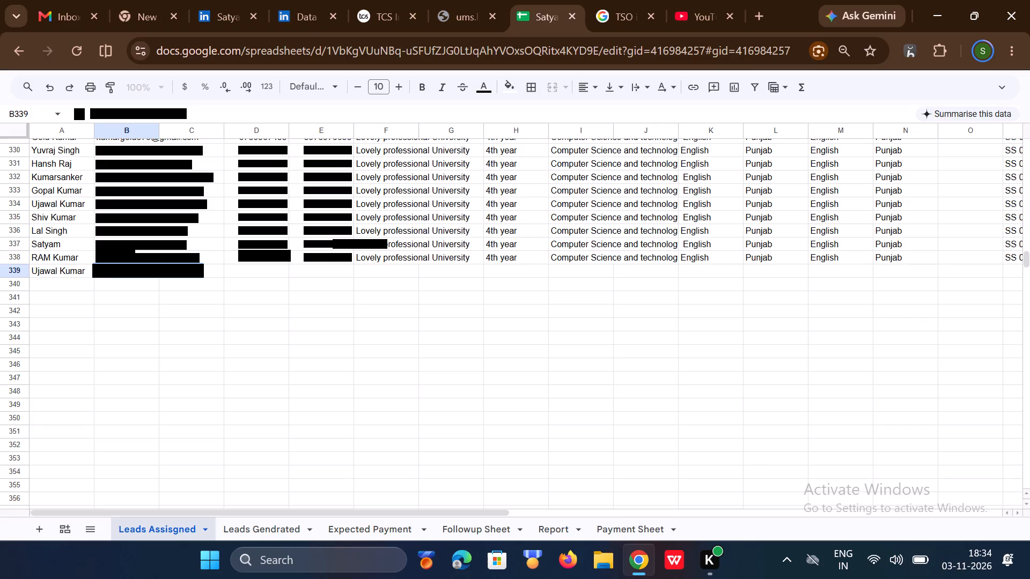
pyautogui.press('BackSpace')
pyautogui.press('BackSpace')
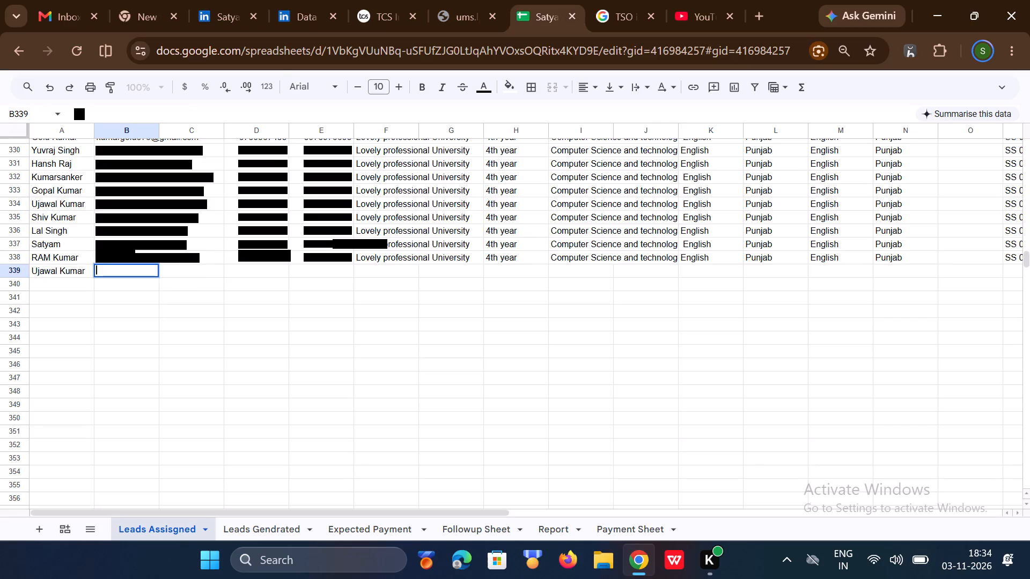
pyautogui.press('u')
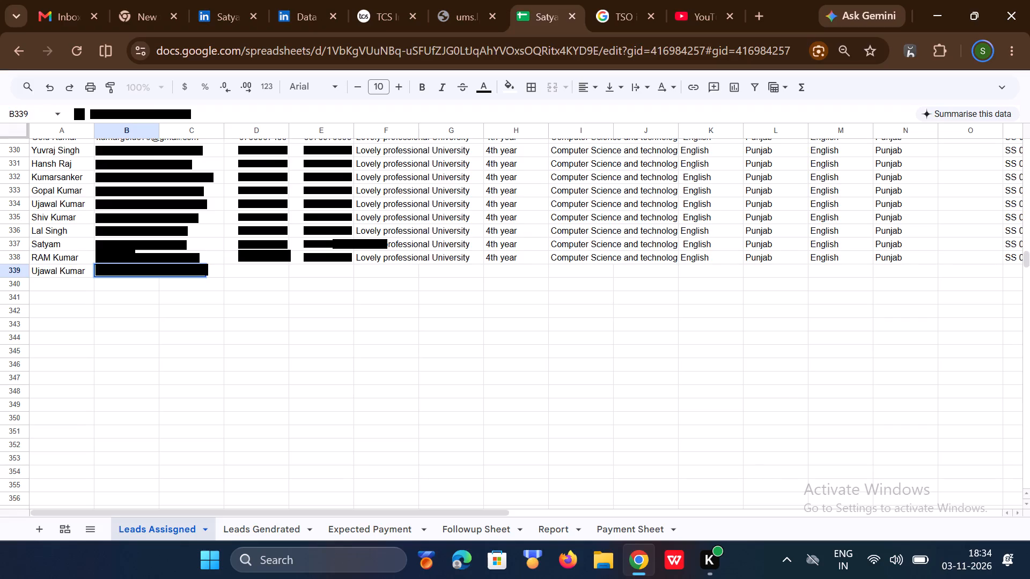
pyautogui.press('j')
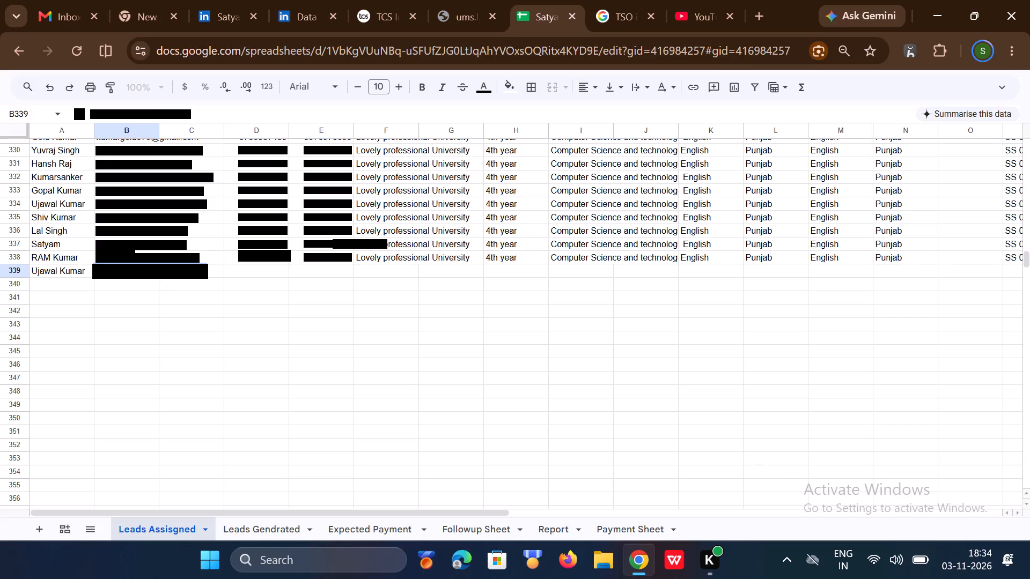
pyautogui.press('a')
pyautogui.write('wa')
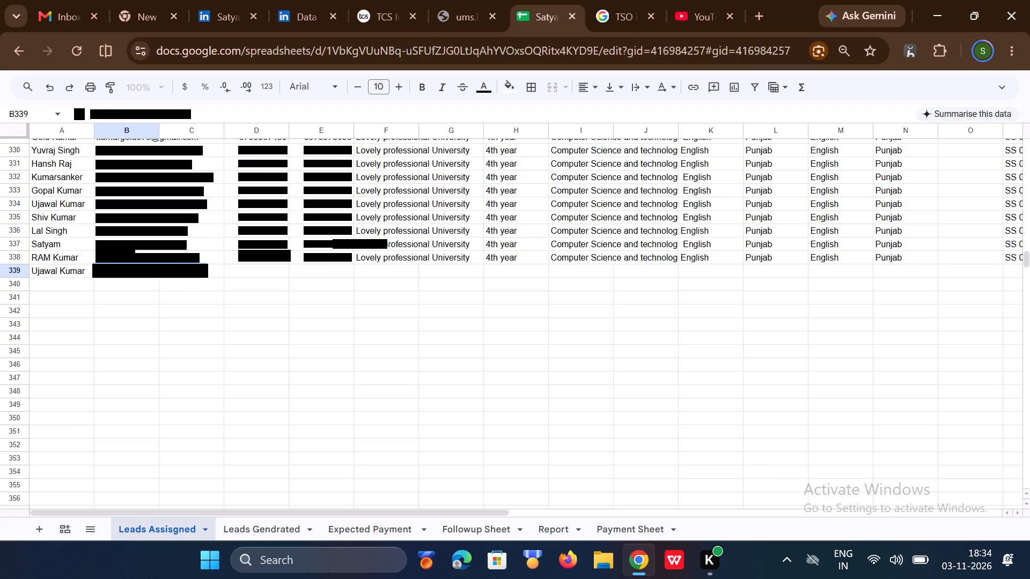
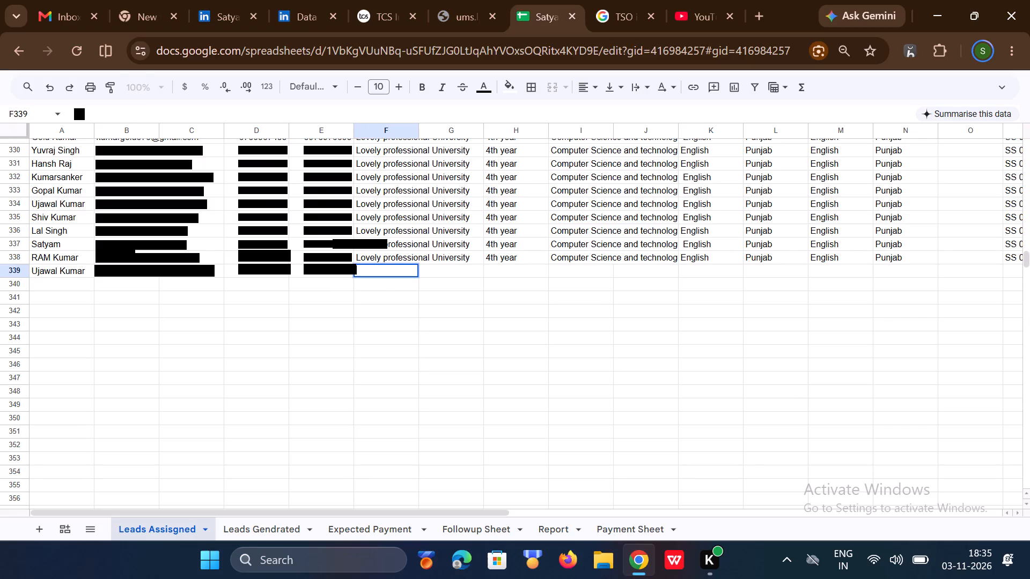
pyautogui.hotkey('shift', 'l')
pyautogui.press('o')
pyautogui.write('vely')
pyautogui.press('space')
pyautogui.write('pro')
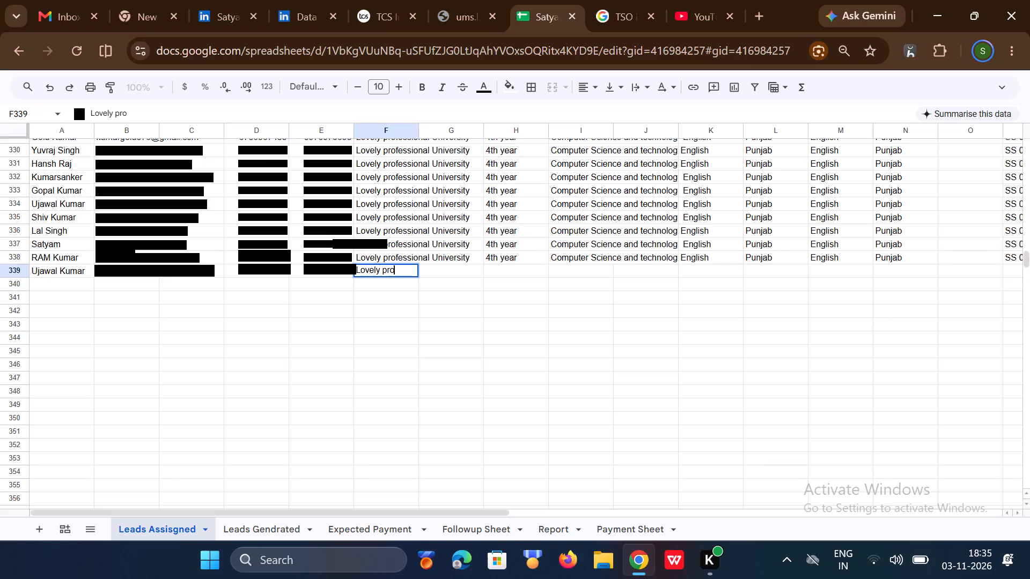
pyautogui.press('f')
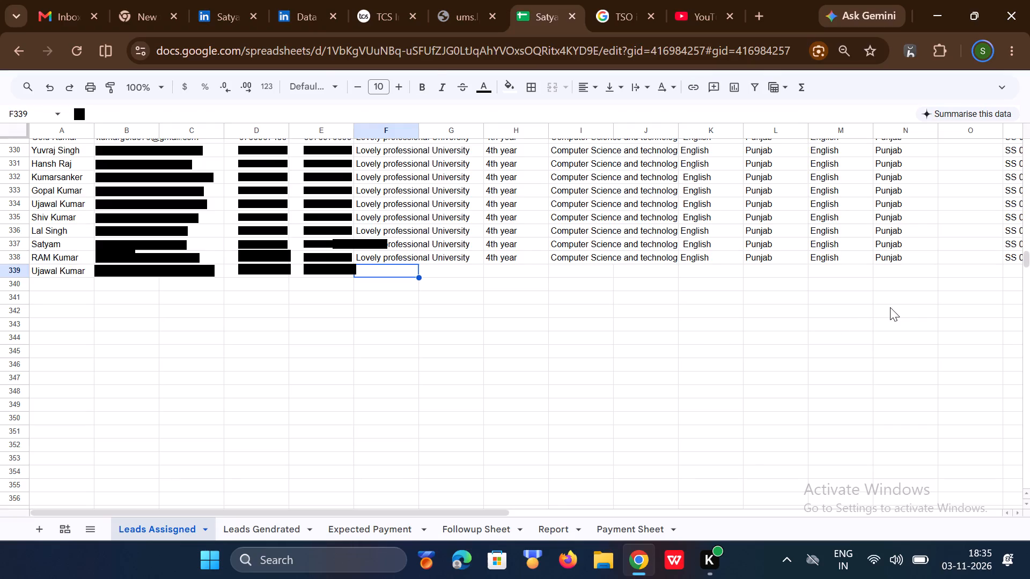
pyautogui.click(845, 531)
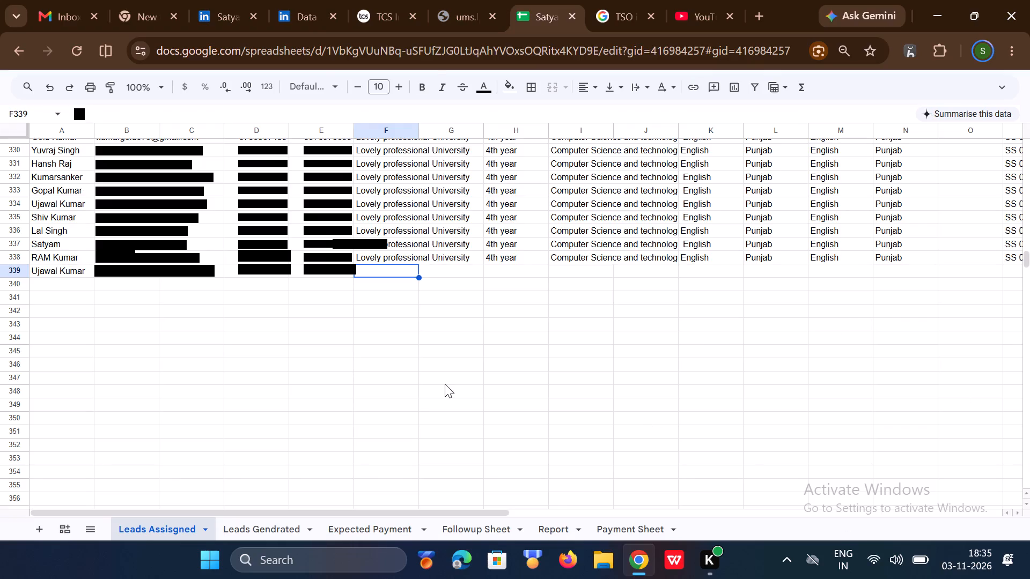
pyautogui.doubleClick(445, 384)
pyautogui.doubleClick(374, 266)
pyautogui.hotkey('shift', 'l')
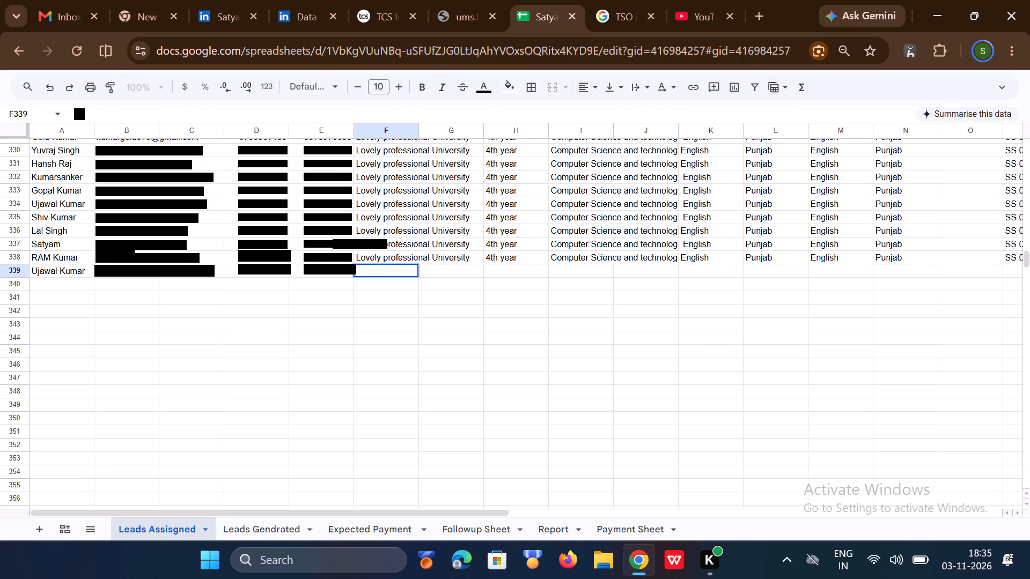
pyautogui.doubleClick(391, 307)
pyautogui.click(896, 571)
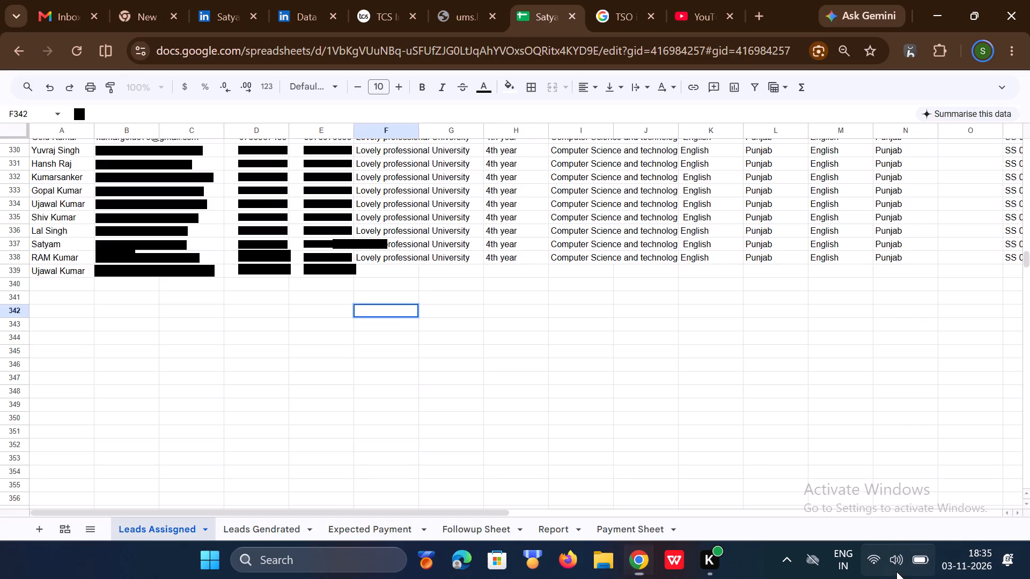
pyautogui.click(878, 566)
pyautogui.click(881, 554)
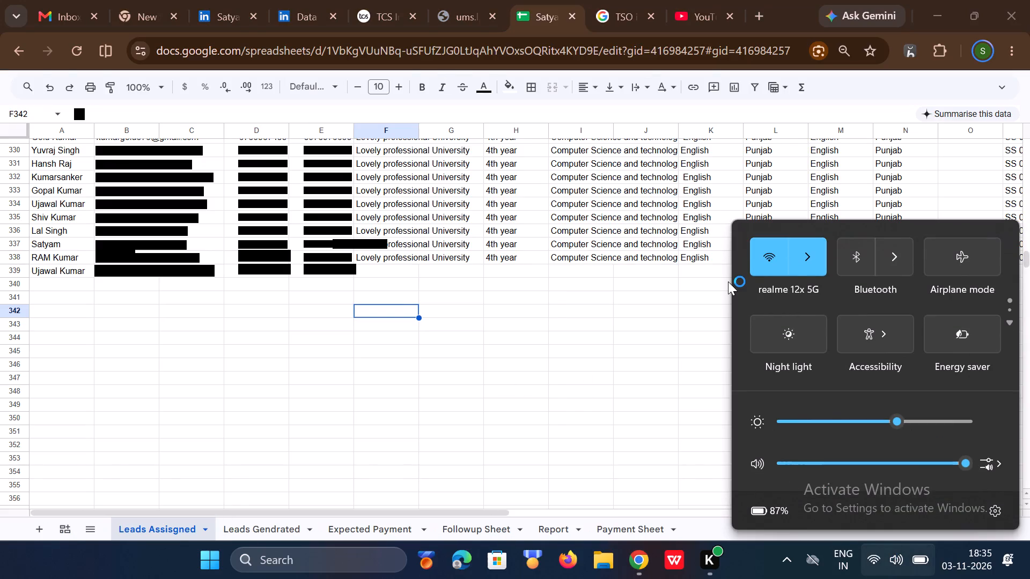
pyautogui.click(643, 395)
# Enter "Lovely professional University" as the university in cell F339 of the new student's row, matching the row above.
pyautogui.doubleClick(380, 271)
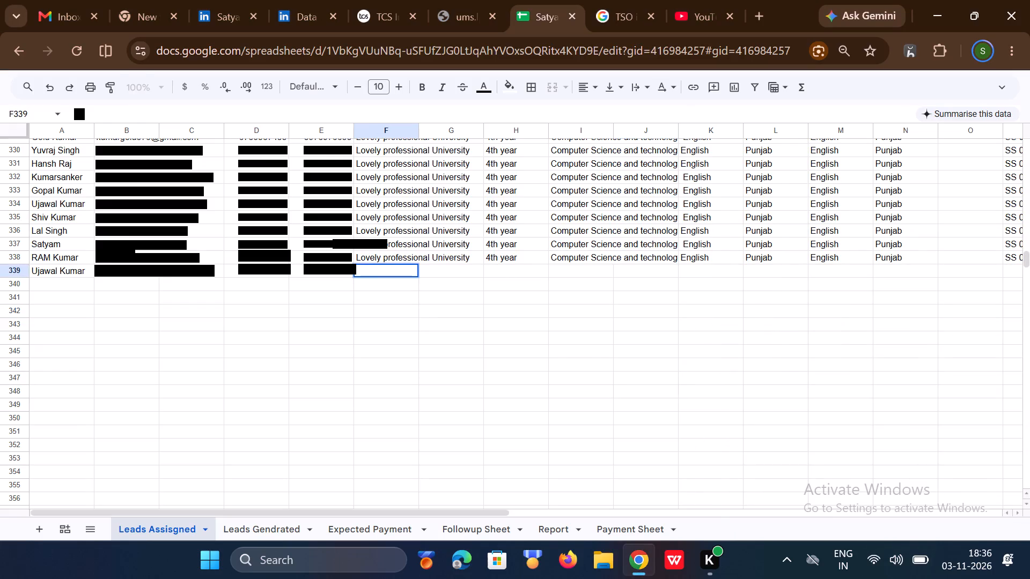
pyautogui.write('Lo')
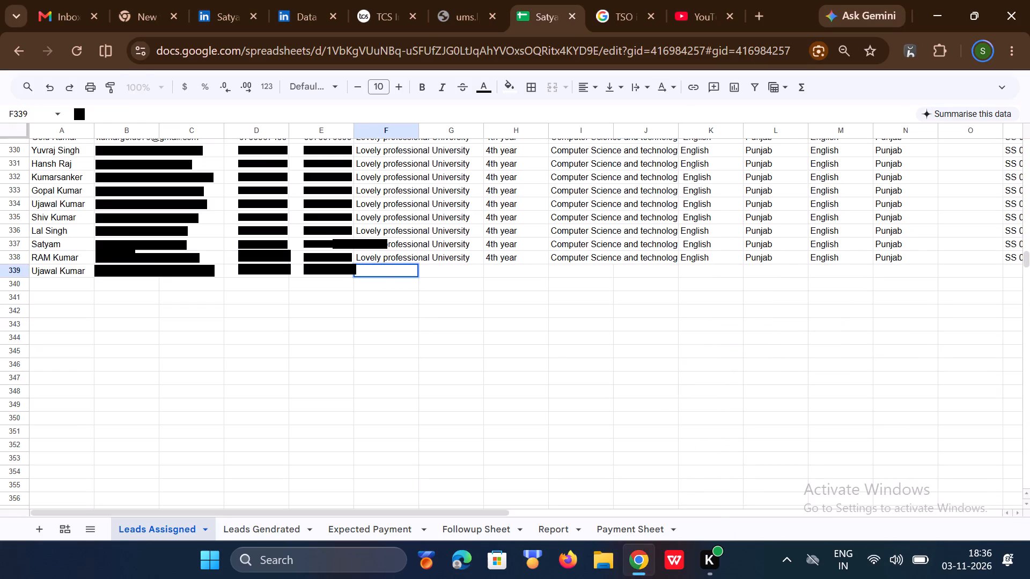
pyautogui.doubleClick(381, 280)
pyautogui.doubleClick(367, 264)
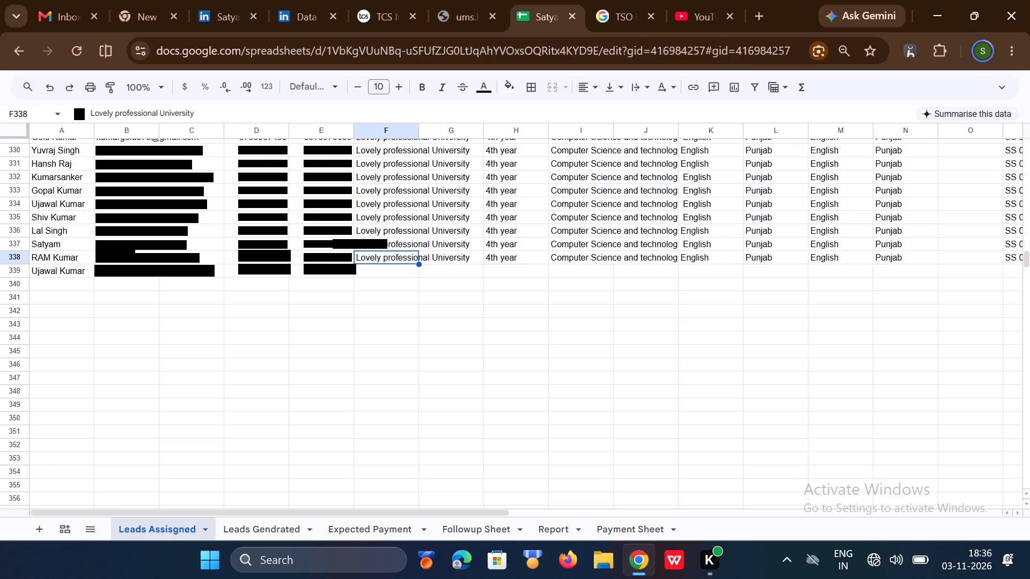
# Enter "Lovely professional University" as the university in cell F339 of the new student's row.
pyautogui.doubleClick(372, 272)
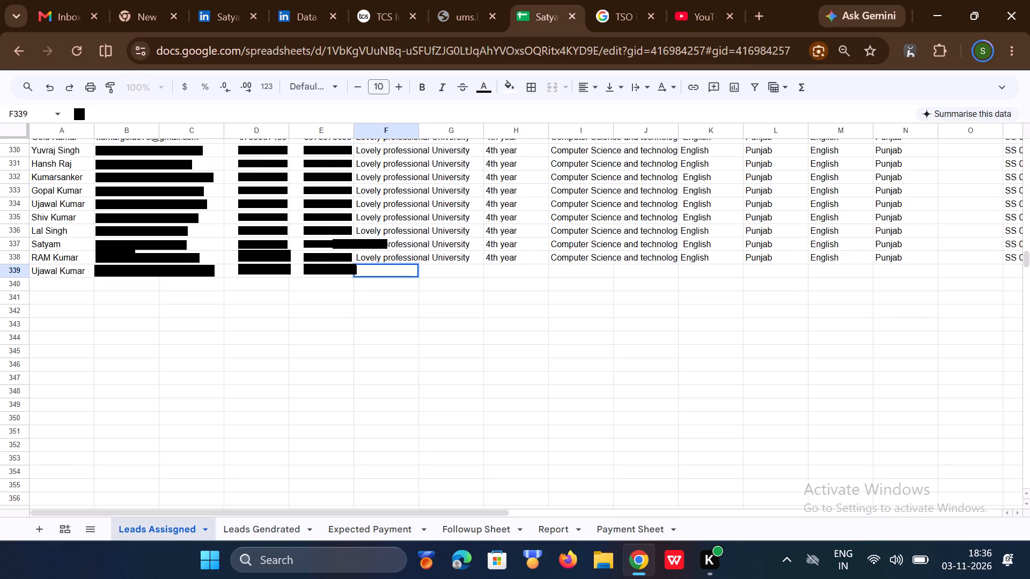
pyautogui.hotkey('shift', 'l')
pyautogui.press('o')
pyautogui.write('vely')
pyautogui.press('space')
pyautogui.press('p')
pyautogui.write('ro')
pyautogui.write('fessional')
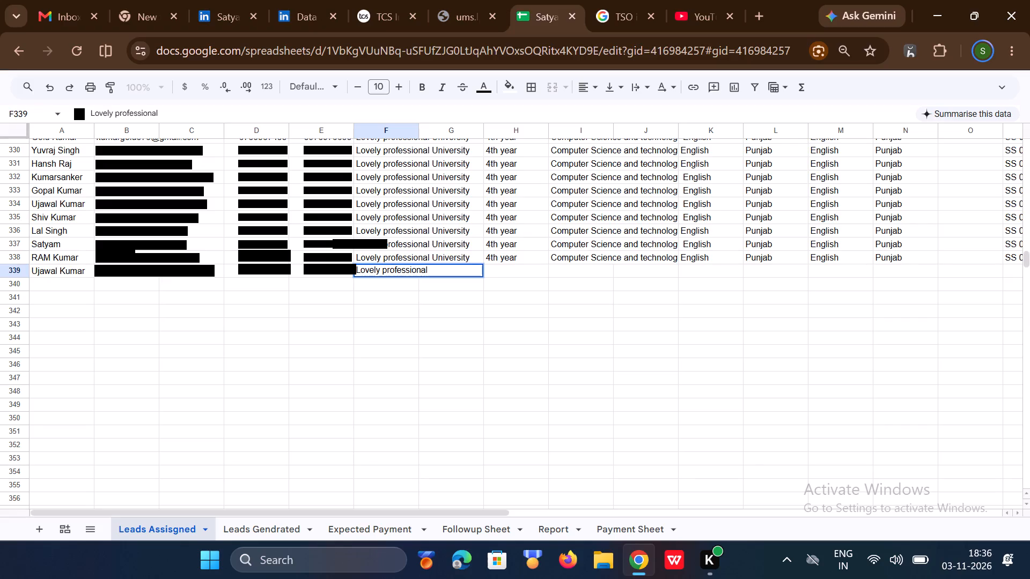
pyautogui.click(452, 272)
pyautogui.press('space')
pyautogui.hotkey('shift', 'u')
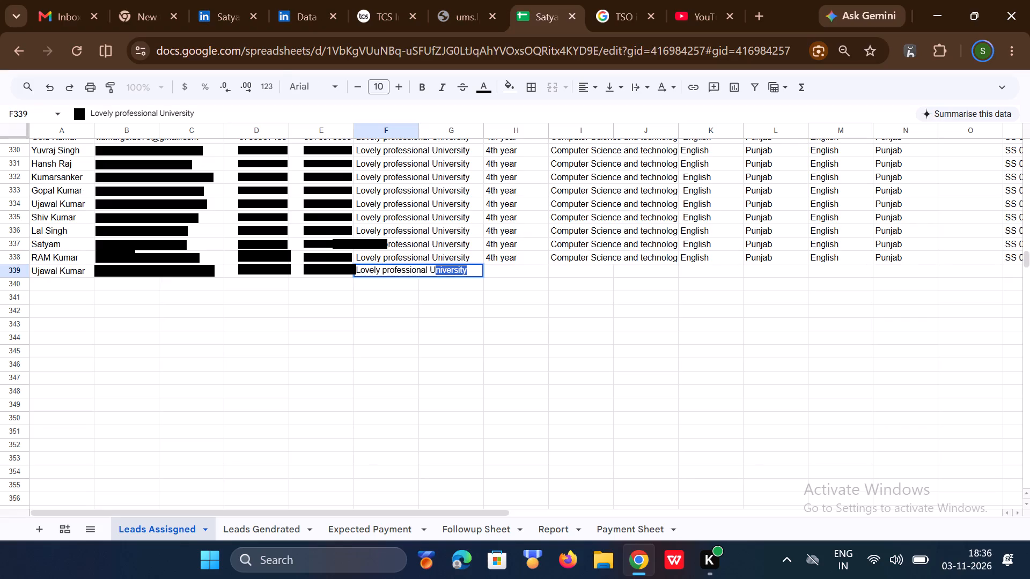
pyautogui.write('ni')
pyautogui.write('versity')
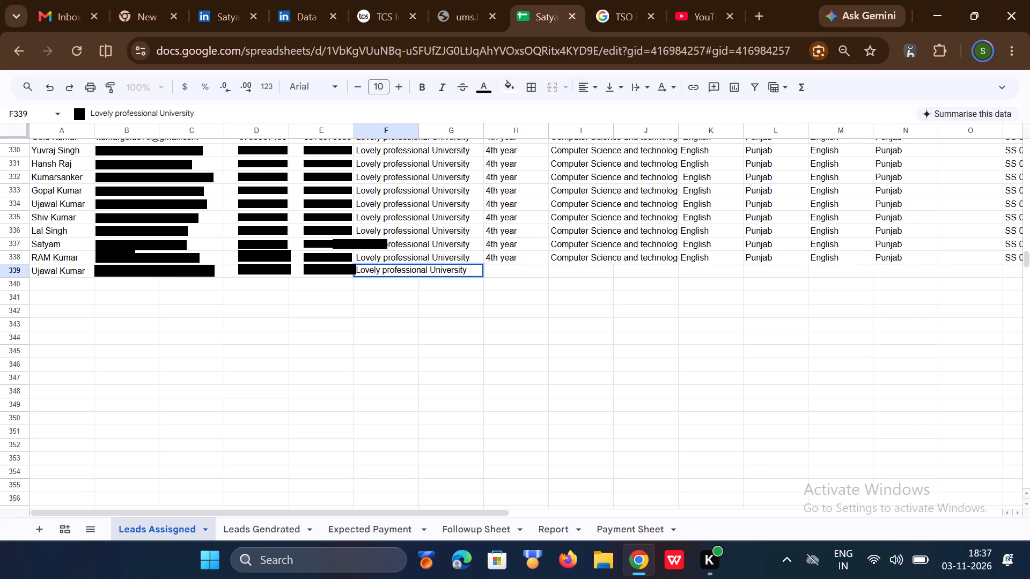
# Enter "4th year" as the year of study in cell H339 of the new student's row.
pyautogui.doubleClick(496, 272)
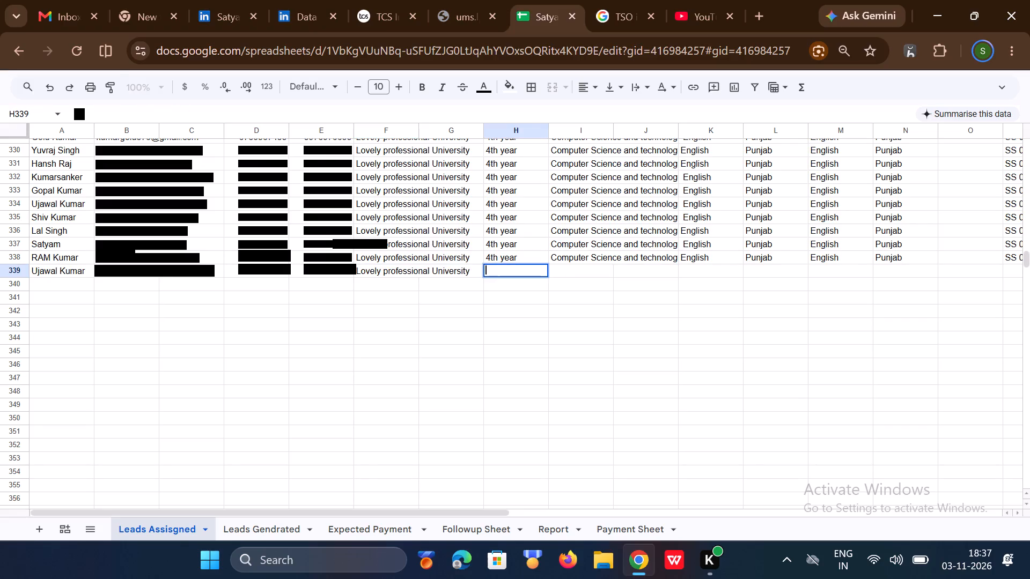
pyautogui.hotkey('shift', '$')
pyautogui.press('BackSpace')
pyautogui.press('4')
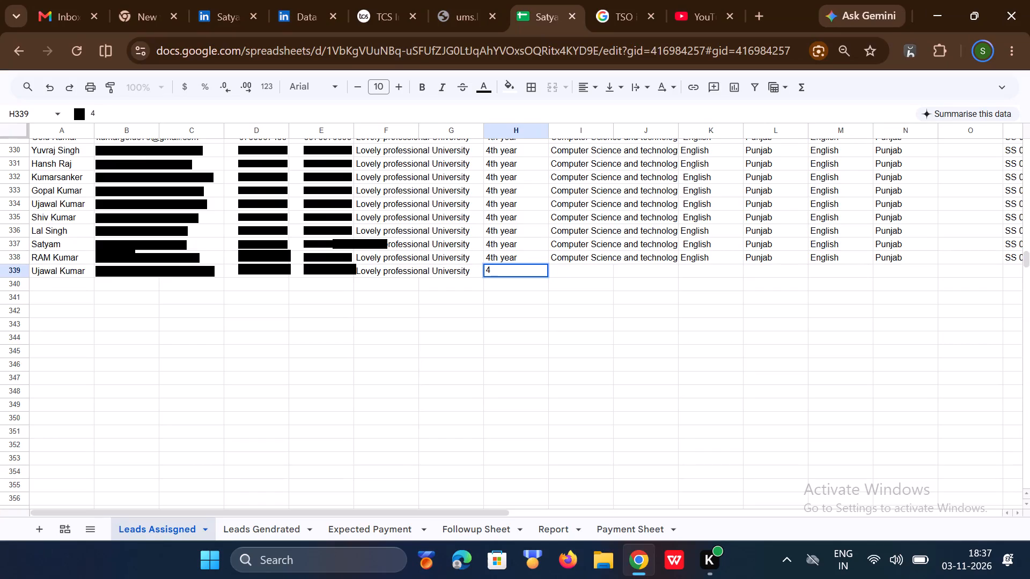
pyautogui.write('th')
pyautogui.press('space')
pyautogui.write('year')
# Enter "Computer Science and technology" as the field of study in cell I339 of the new student's row.
pyautogui.doubleClick(568, 266)
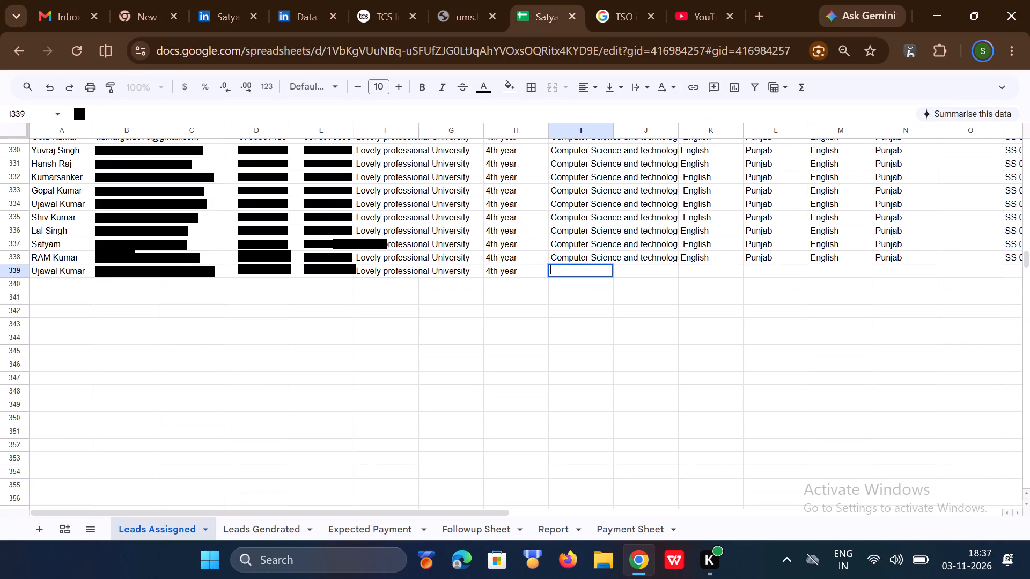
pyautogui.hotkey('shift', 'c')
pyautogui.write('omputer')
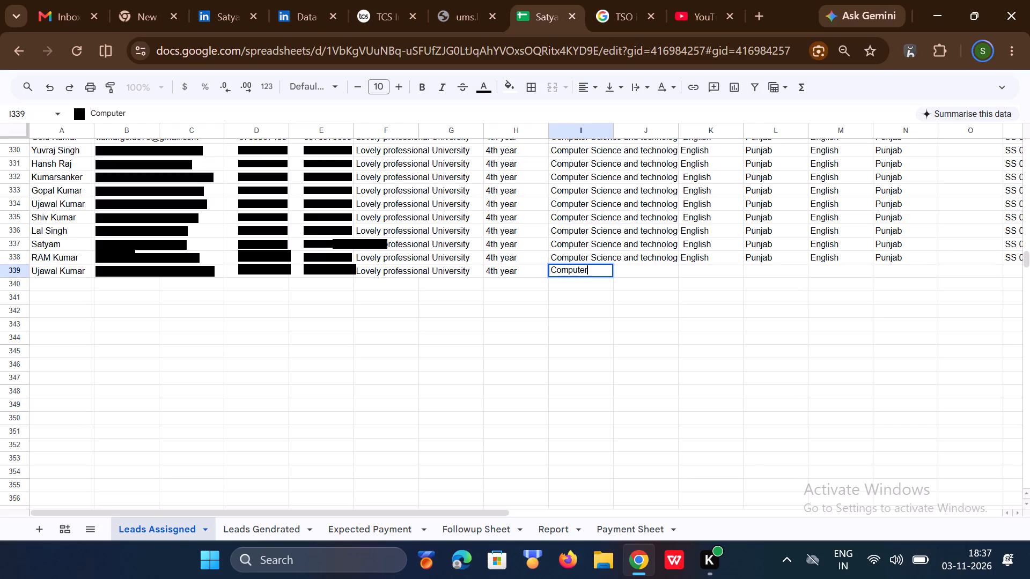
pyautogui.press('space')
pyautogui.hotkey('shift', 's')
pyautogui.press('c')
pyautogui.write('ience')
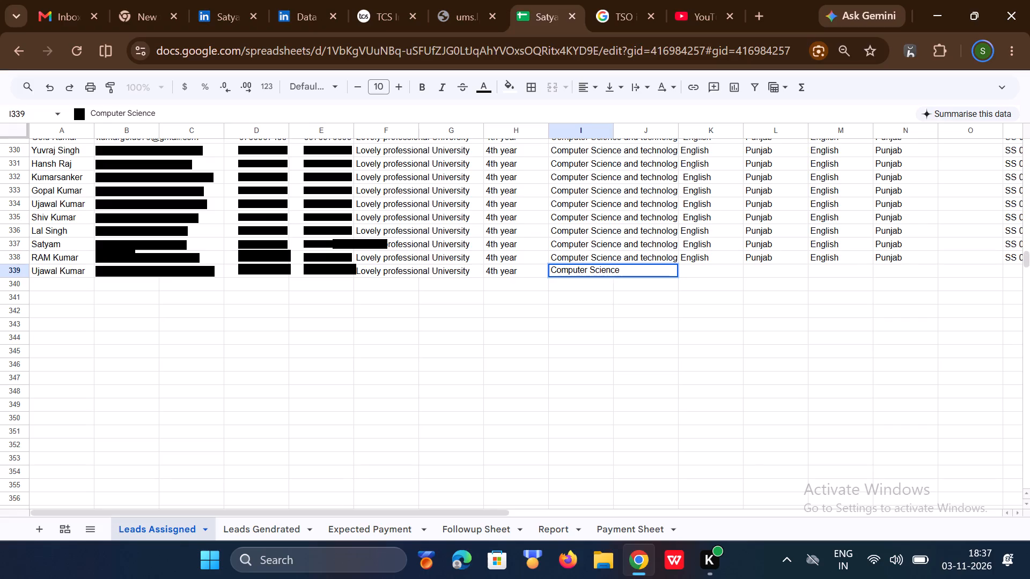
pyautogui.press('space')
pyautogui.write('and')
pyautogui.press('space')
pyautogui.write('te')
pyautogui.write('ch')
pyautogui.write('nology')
pyautogui.click(632, 308)
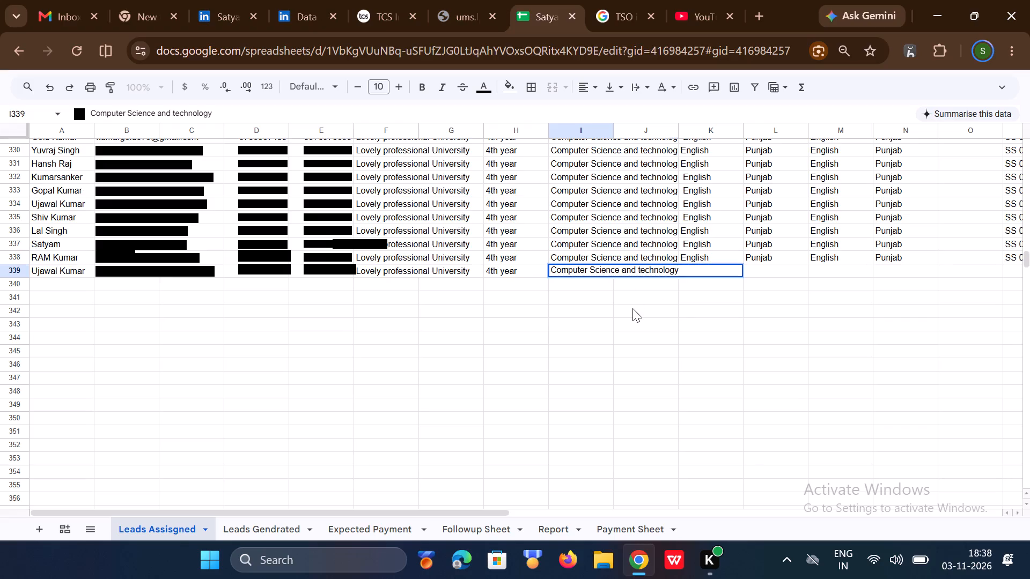
# Open cell K339 of the new student's row for entry.
pyautogui.doubleClick(707, 277)
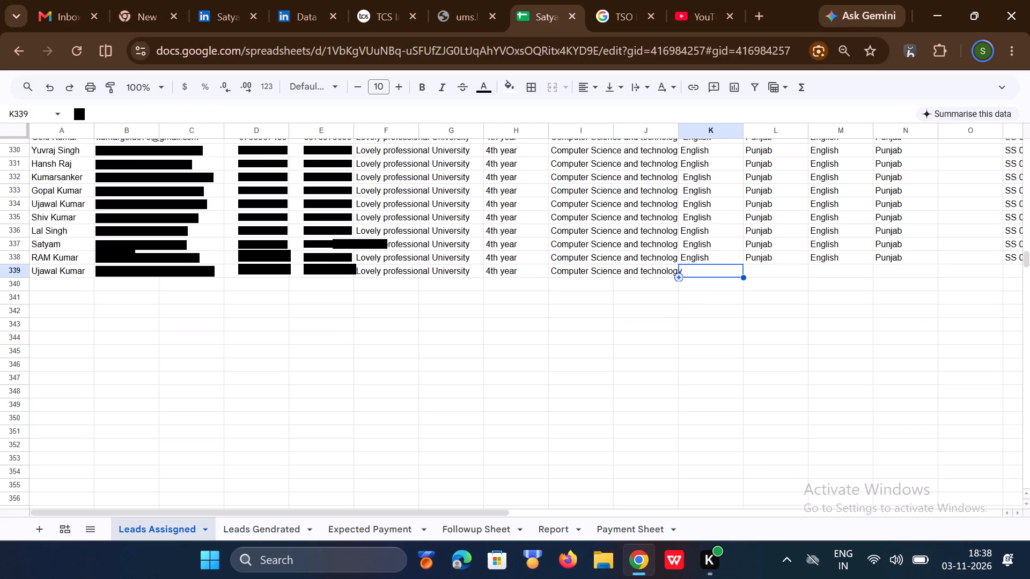
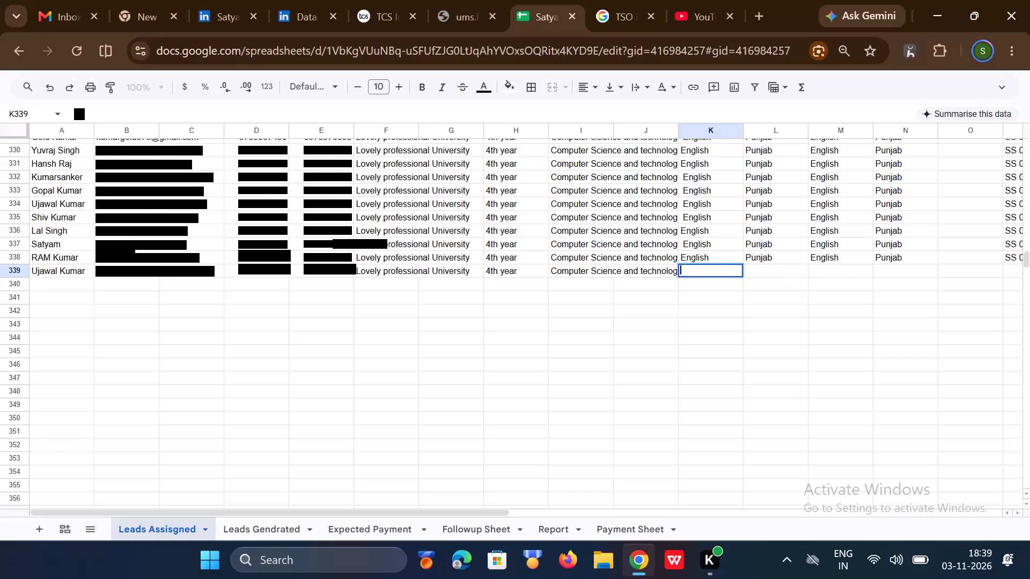
# Enter "English" in cell K339 and "Punjab" in cell L339 of the new student's row.
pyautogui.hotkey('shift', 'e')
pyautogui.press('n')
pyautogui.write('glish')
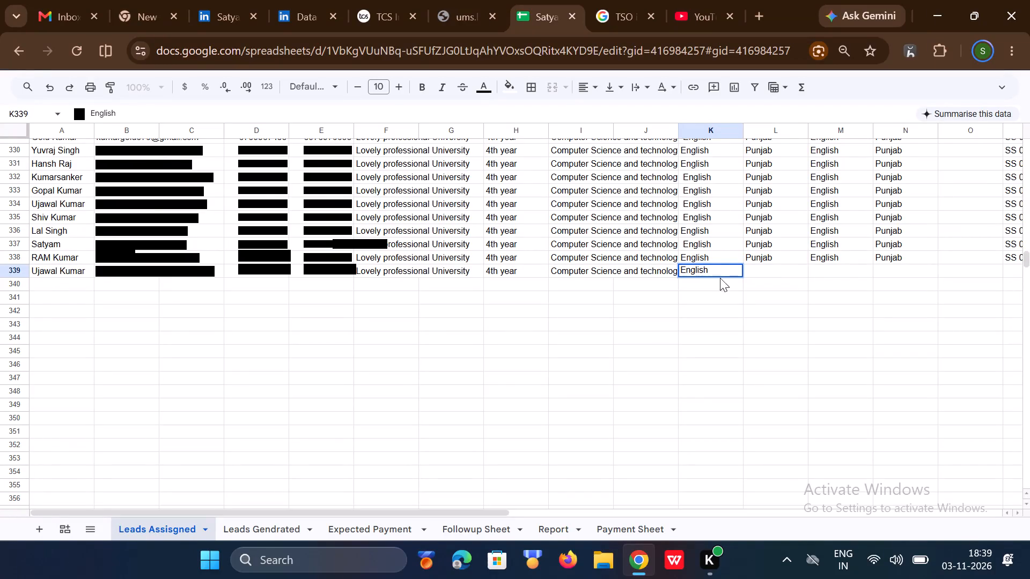
pyautogui.doubleClick(757, 268)
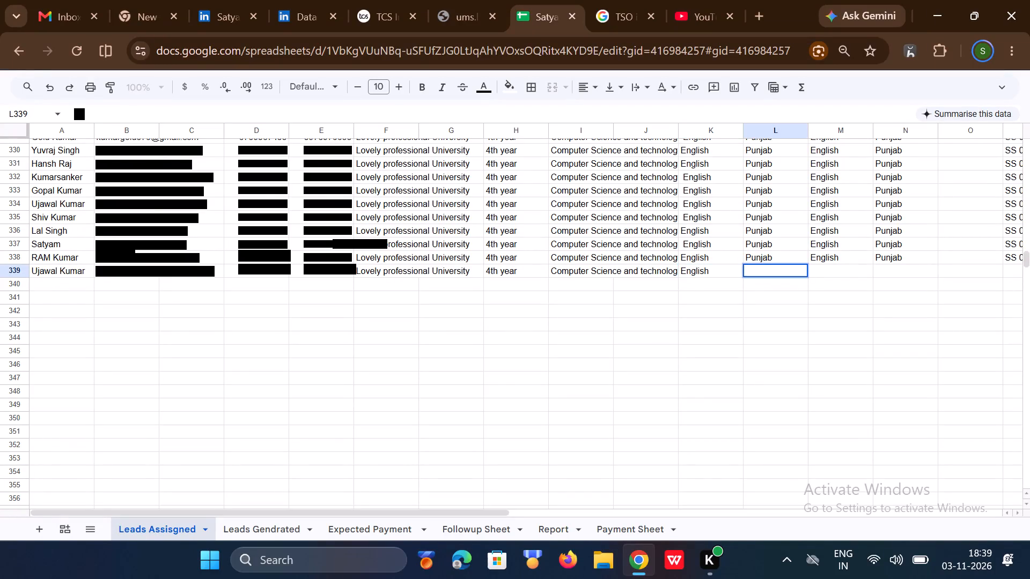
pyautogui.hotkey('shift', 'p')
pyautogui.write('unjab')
# Enter "English" in cell M339 and "Punjab" in cell N339 of the new student's row.
pyautogui.doubleClick(827, 268)
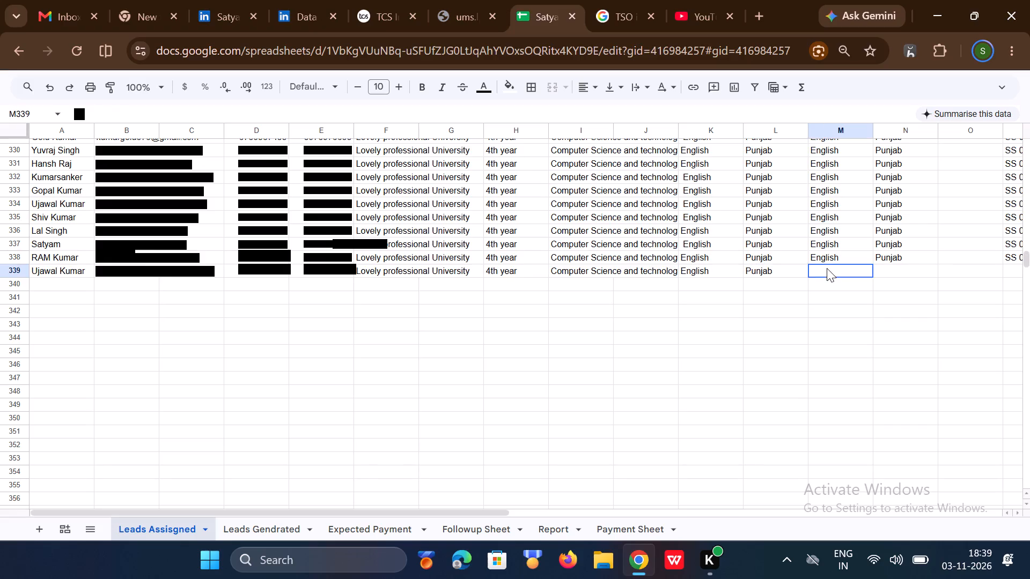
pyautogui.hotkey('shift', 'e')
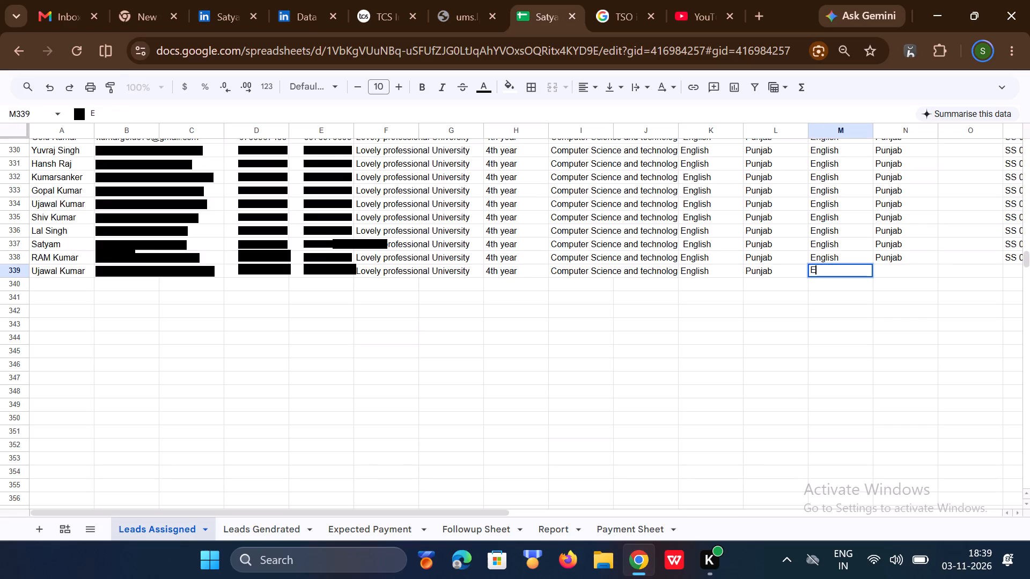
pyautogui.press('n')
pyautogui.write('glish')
pyautogui.doubleClick(895, 266)
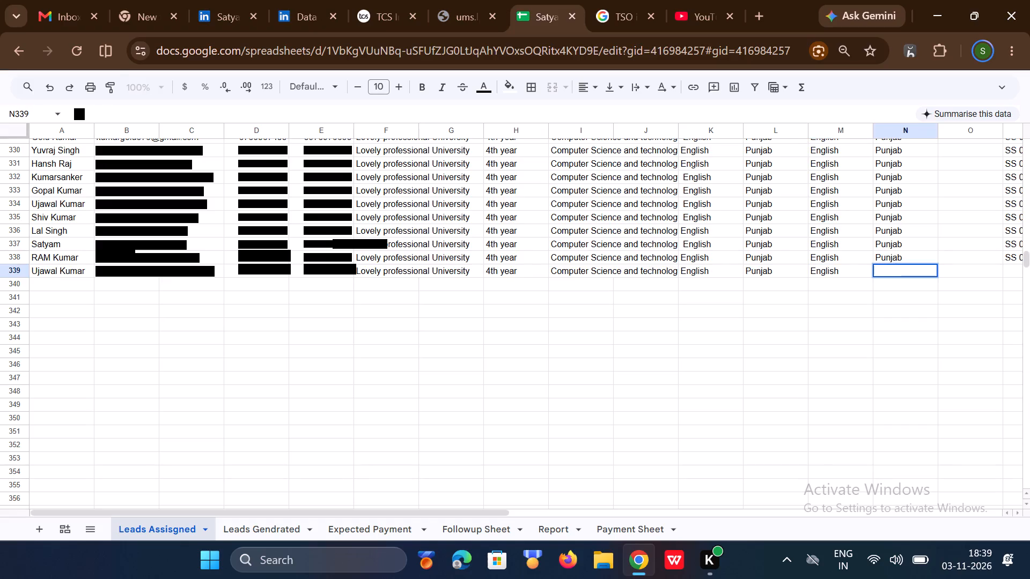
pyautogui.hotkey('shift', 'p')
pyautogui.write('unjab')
pyautogui.hscroll(-1, 933, 320)
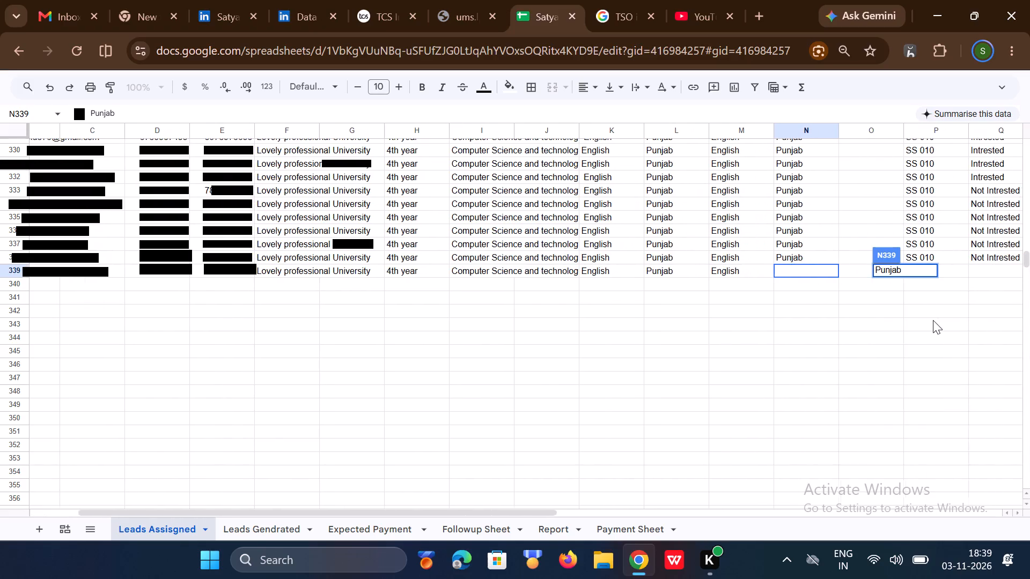
pyautogui.click(889, 306)
# Enter the code "SS 010" in cell P339 of the new student's row.
pyautogui.click(936, 264)
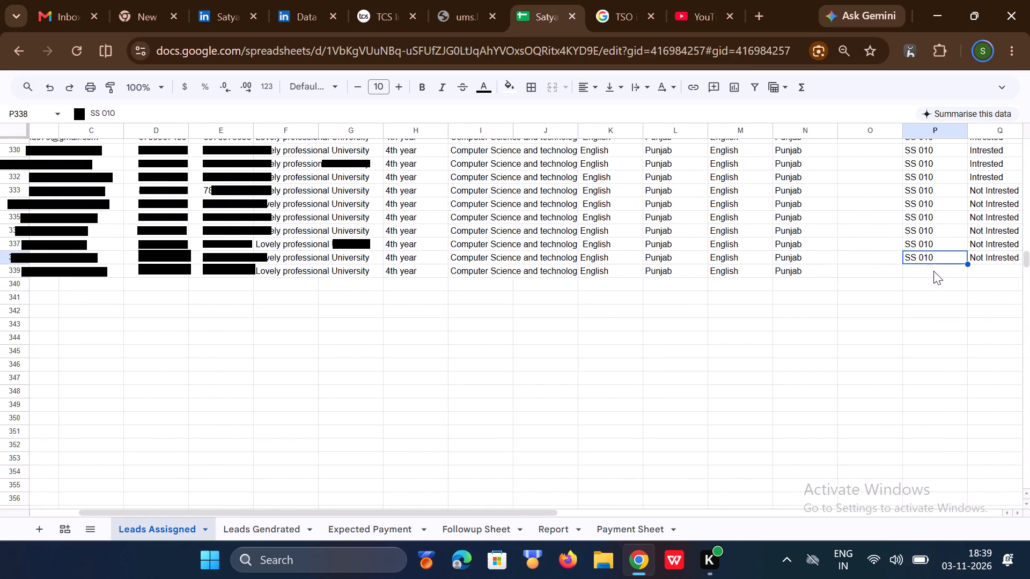
pyautogui.doubleClick(930, 274)
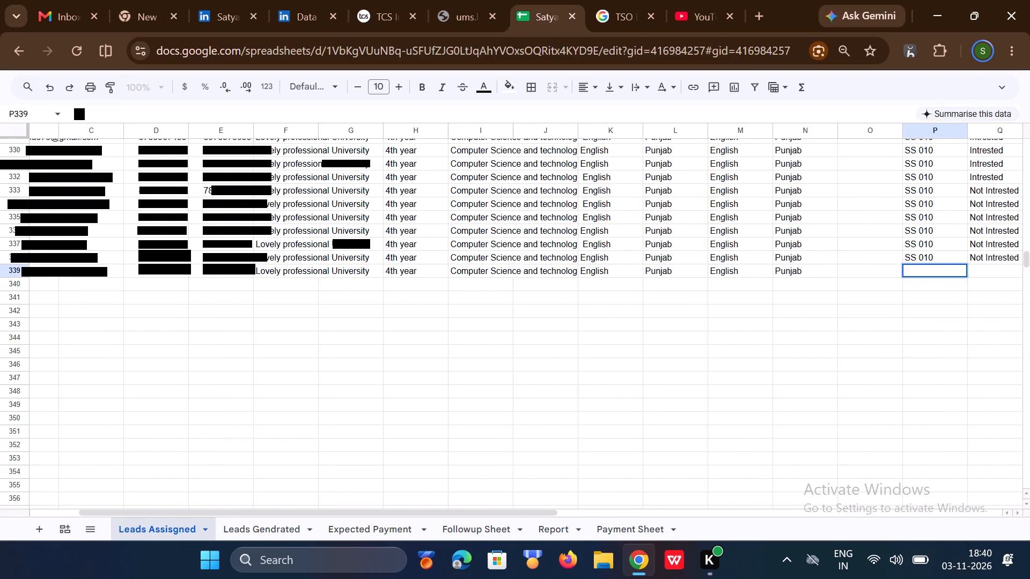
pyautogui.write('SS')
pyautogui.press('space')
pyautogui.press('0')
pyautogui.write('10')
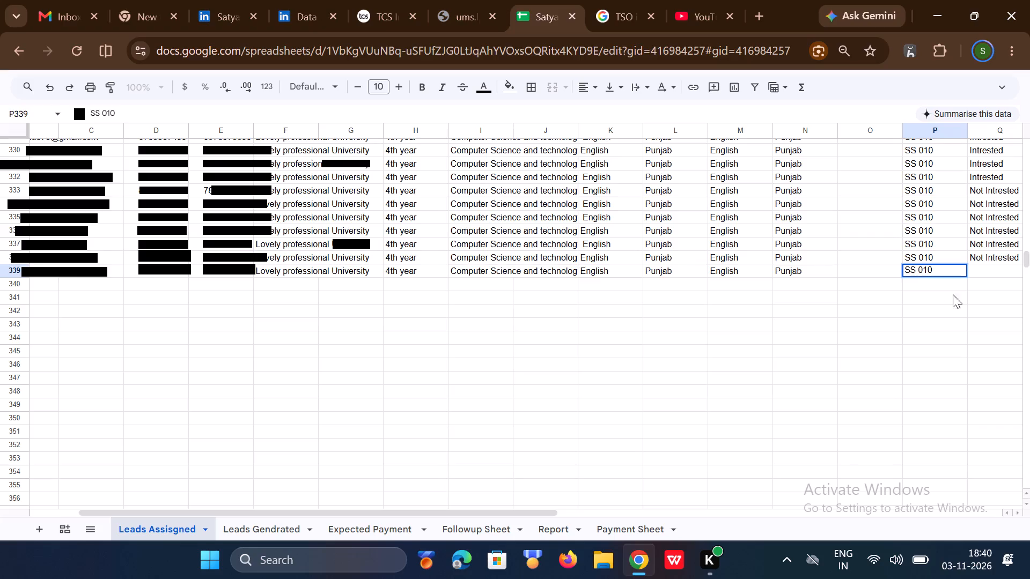
# Enter "Not Intrested" as the interest status in cell Q339 of the new student's row.
pyautogui.doubleClick(1004, 270)
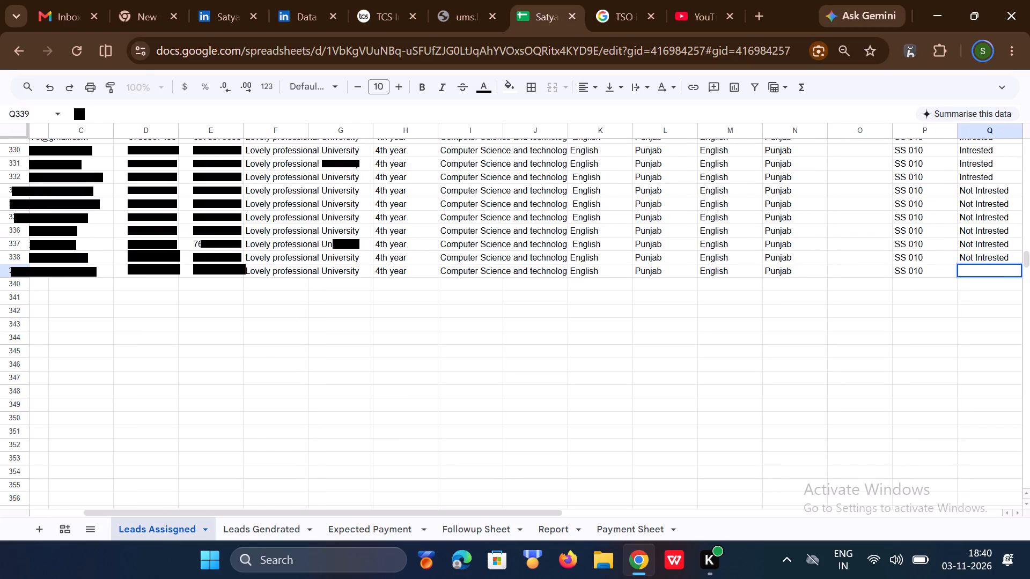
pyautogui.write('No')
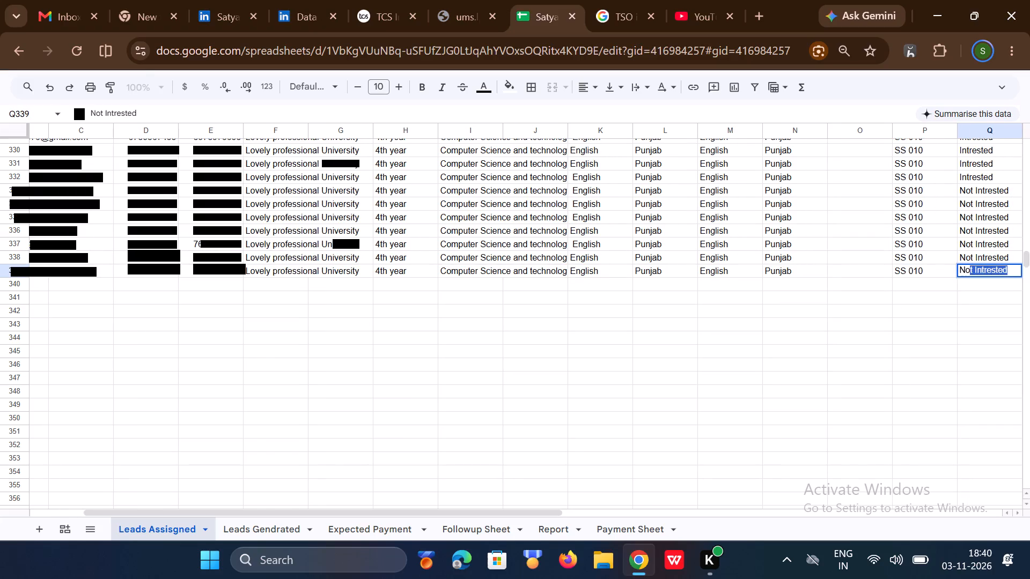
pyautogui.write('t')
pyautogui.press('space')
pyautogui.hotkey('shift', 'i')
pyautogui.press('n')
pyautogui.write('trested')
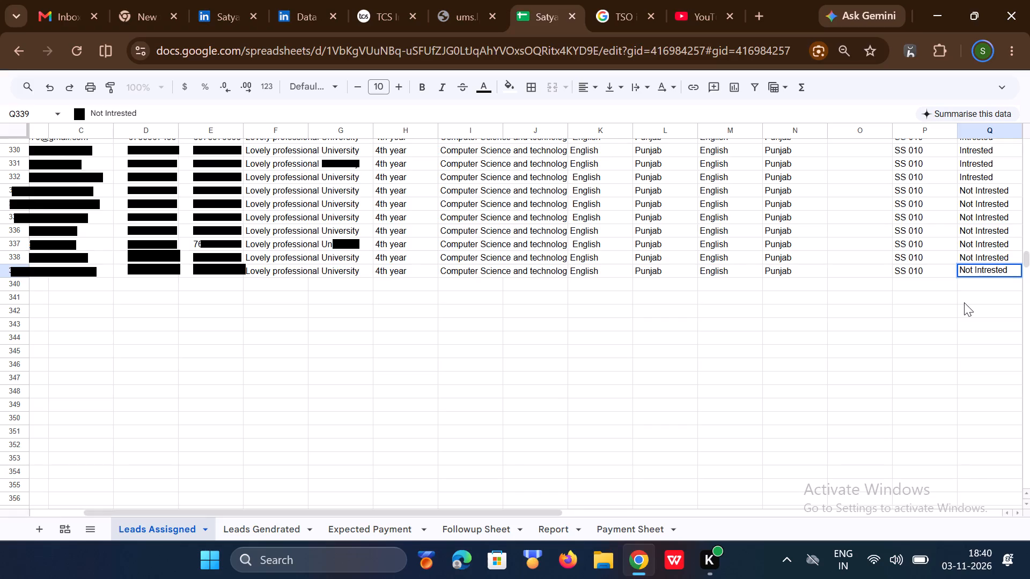
pyautogui.click(964, 302)
# Start the next student record by entering the student's full name in cell A340.
pyautogui.hscroll(1, 806, 350)
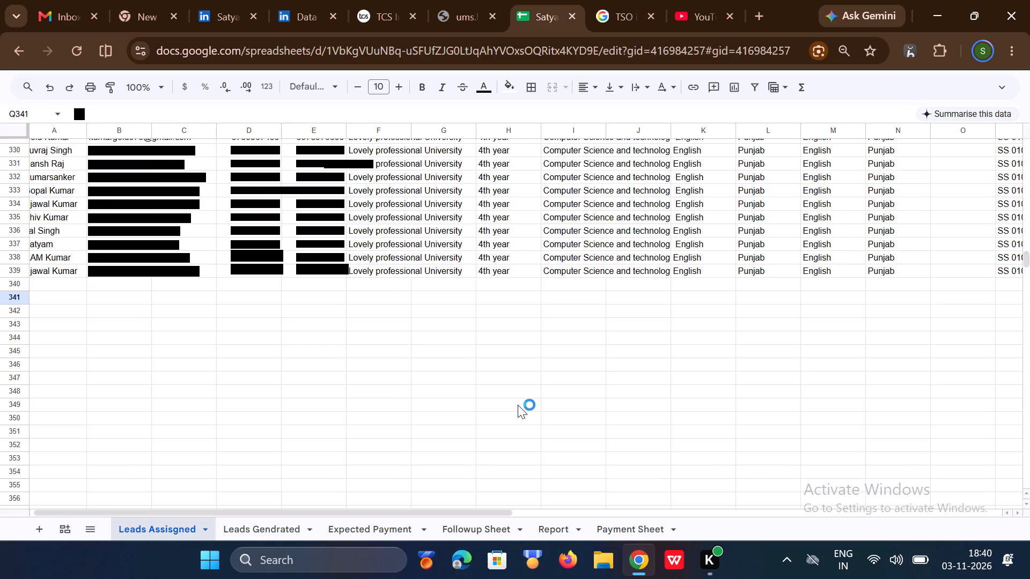
pyautogui.hscroll(-3, 550, 402)
pyautogui.hscroll(2, 550, 402)
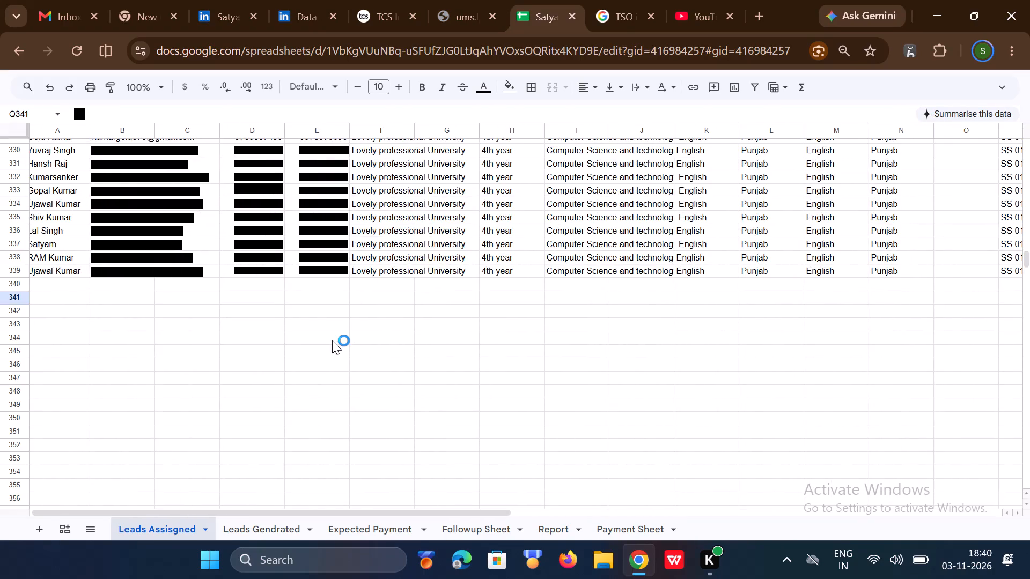
pyautogui.click(68, 279)
pyautogui.doubleClick(67, 283)
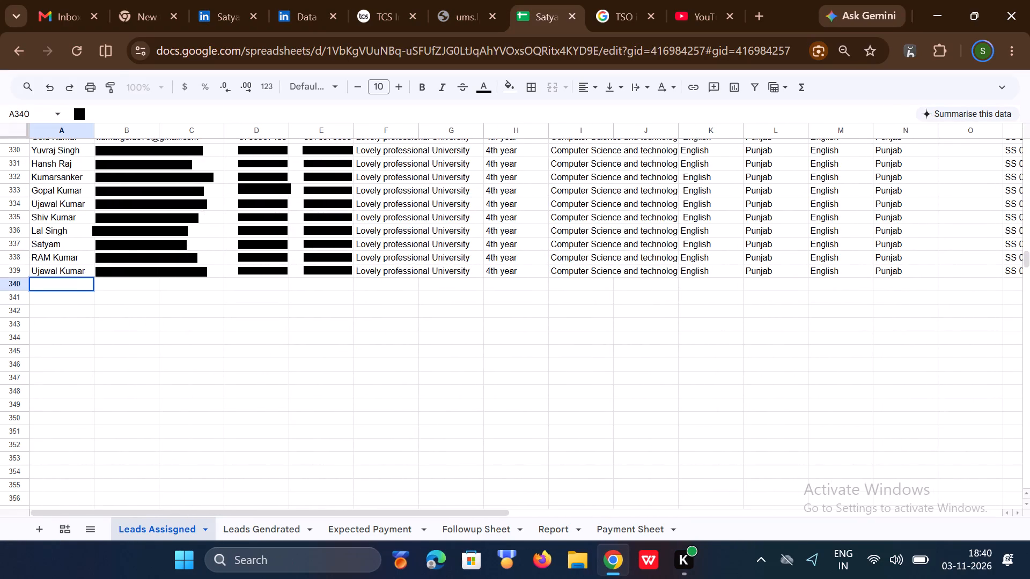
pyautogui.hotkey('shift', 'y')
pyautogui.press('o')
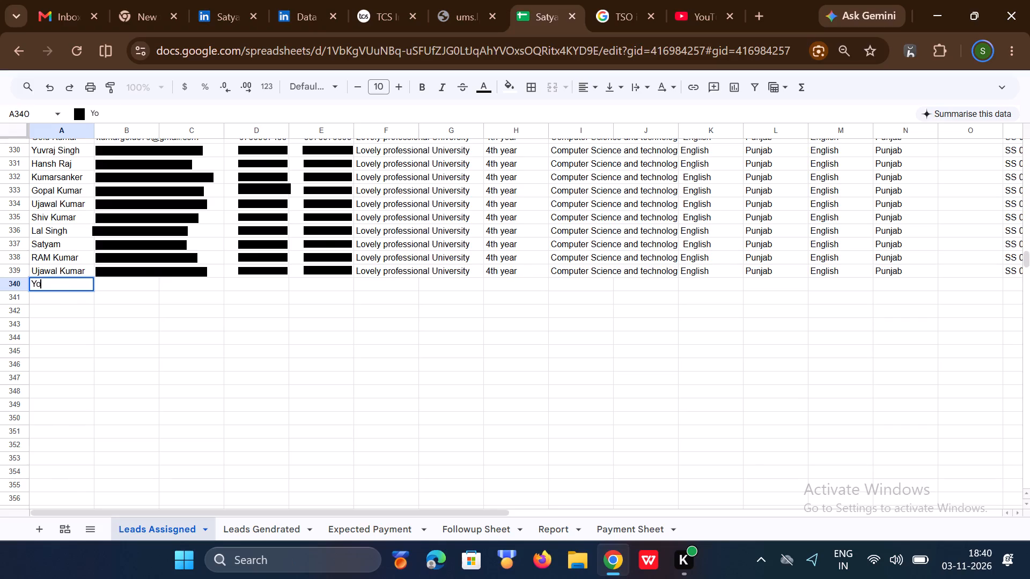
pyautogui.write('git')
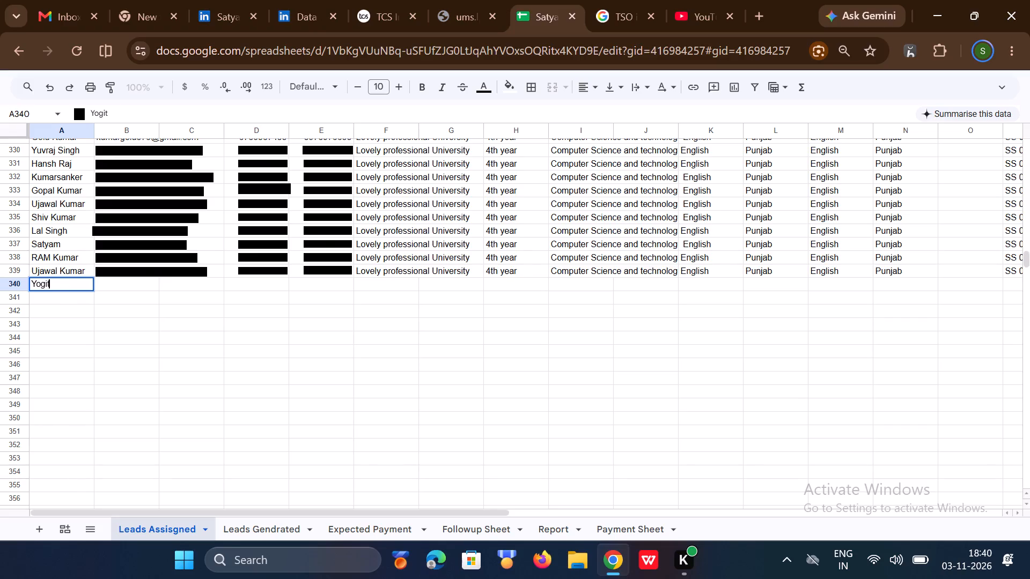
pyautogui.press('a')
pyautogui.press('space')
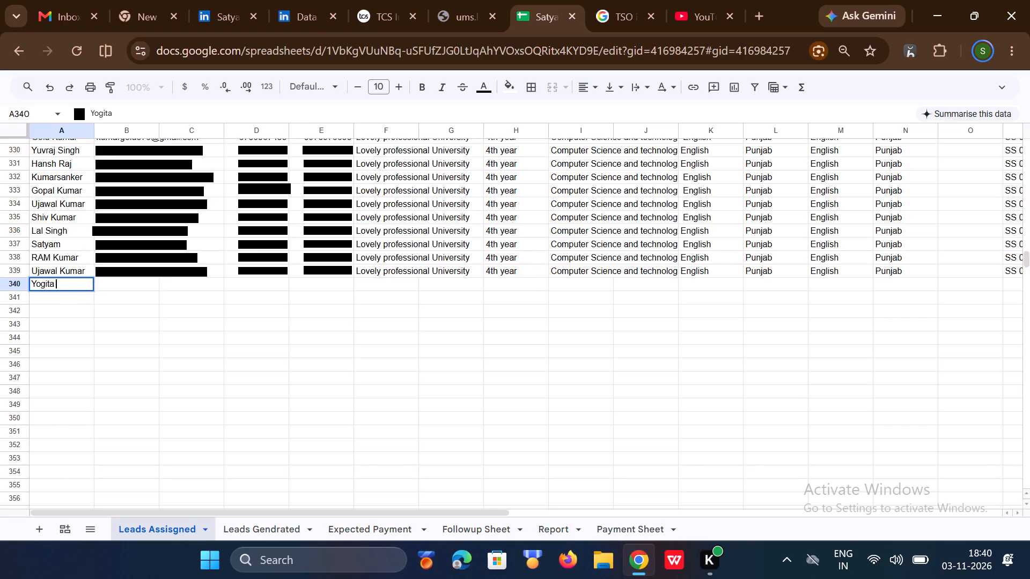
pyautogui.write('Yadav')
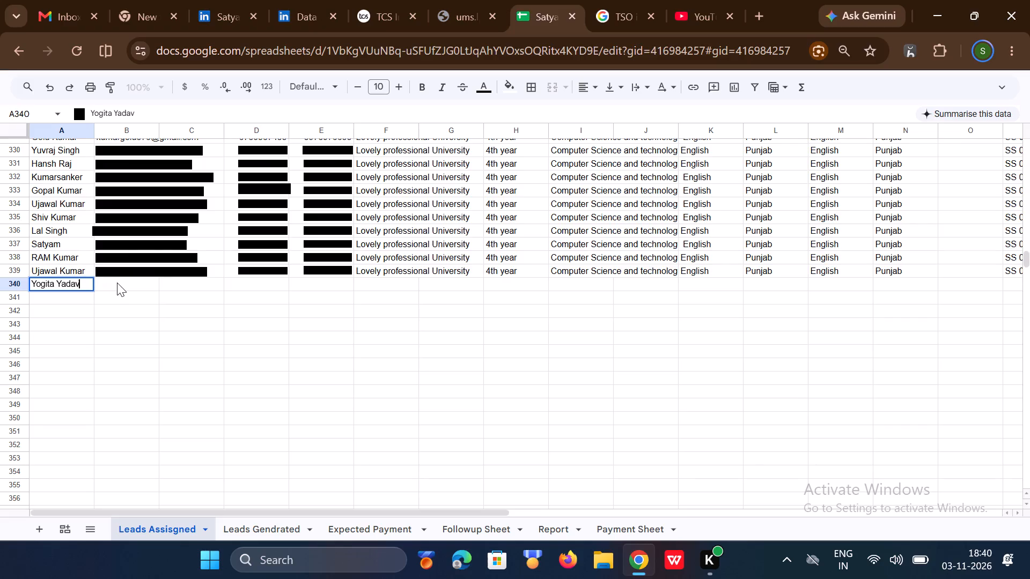
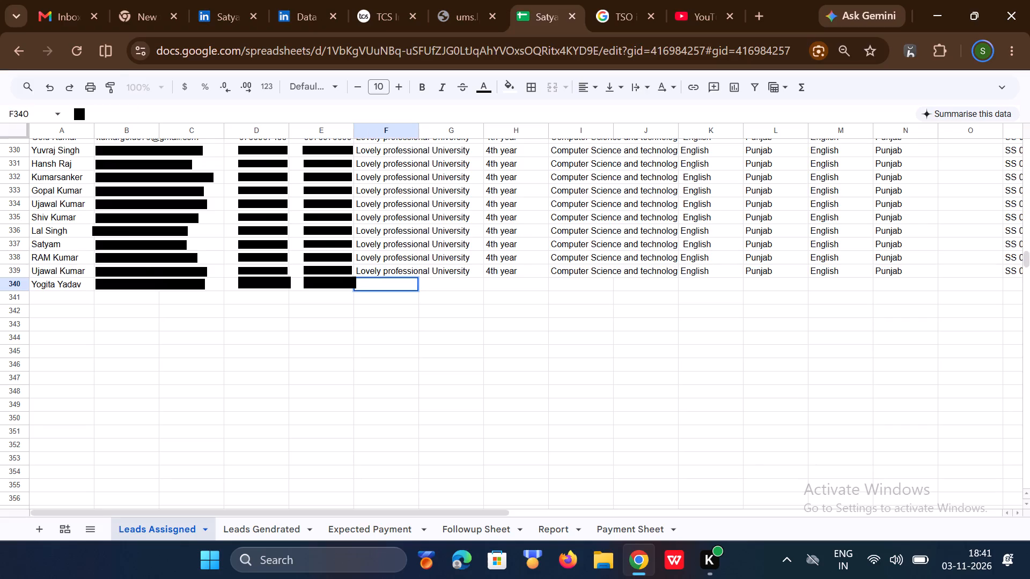
# Enter "Lovely professional University" as the university in cell F340 of the new student's row.
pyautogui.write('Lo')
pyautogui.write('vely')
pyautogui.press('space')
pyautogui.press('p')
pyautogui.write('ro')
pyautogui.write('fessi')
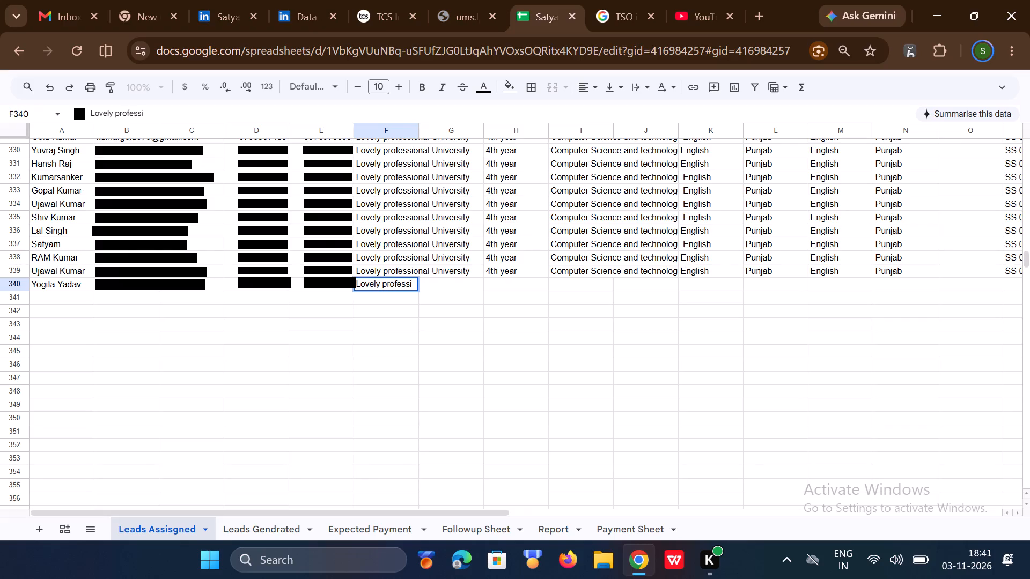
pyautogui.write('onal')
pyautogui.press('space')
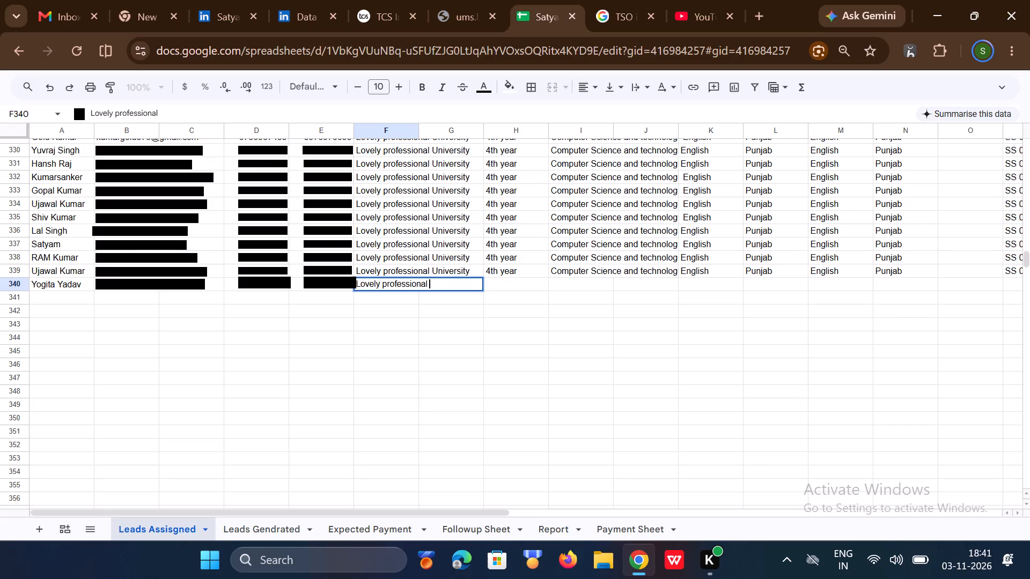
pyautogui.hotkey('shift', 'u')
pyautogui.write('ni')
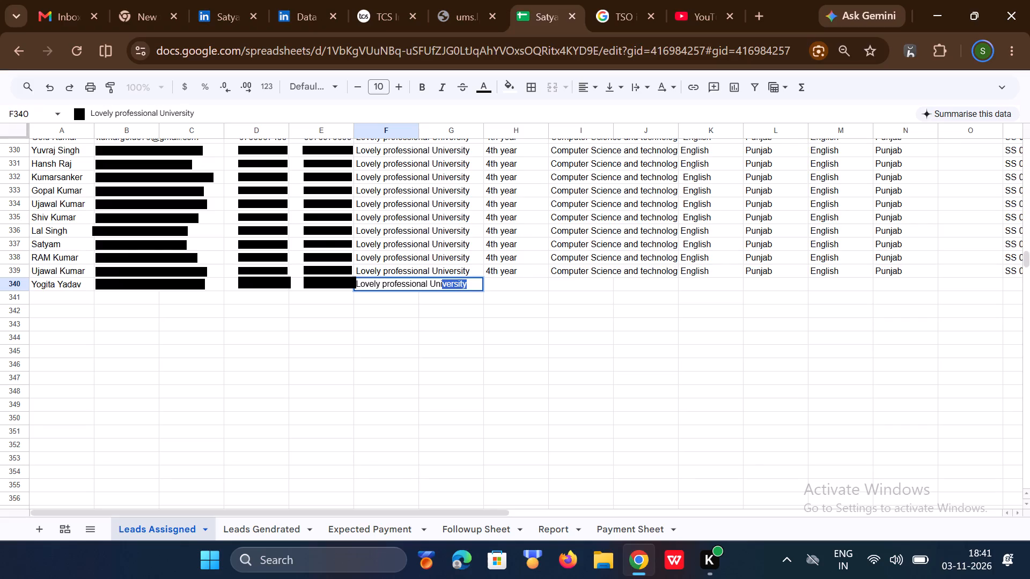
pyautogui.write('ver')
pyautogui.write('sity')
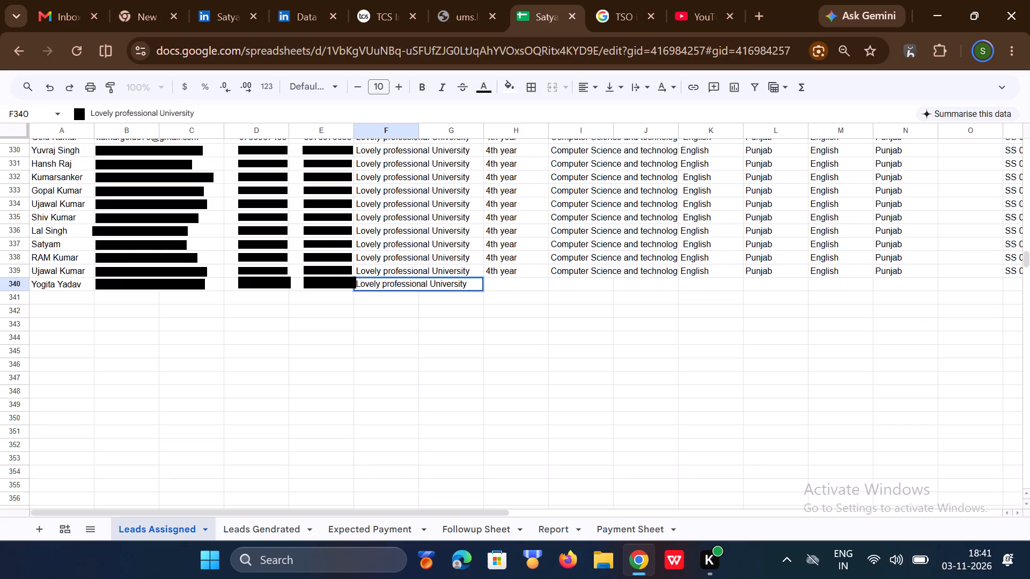
# Enter "4th year" as the year of study in cell H340 of the new student's row.
pyautogui.doubleClick(505, 283)
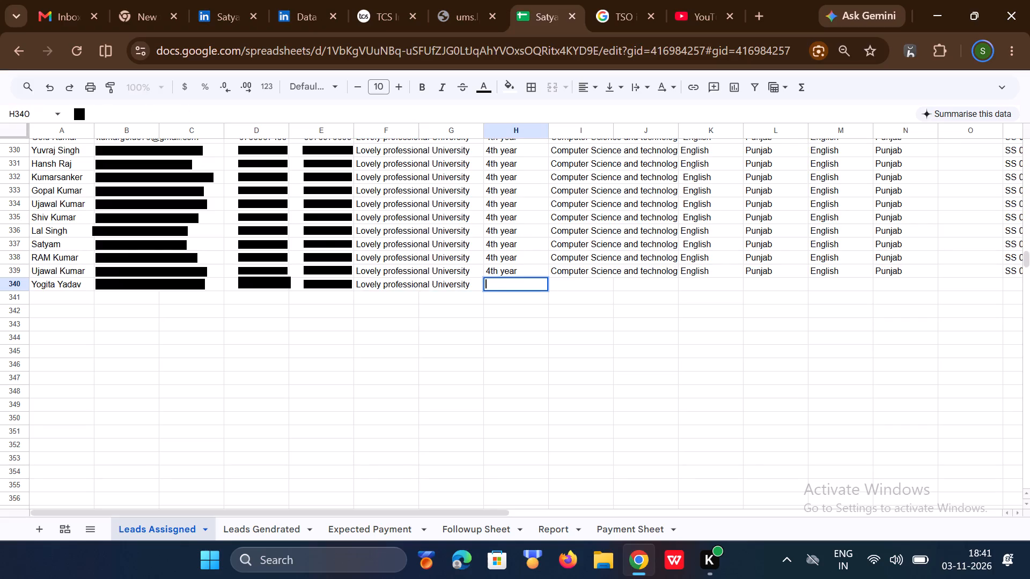
pyautogui.hotkey('shift', '$')
pyautogui.press('BackSpace')
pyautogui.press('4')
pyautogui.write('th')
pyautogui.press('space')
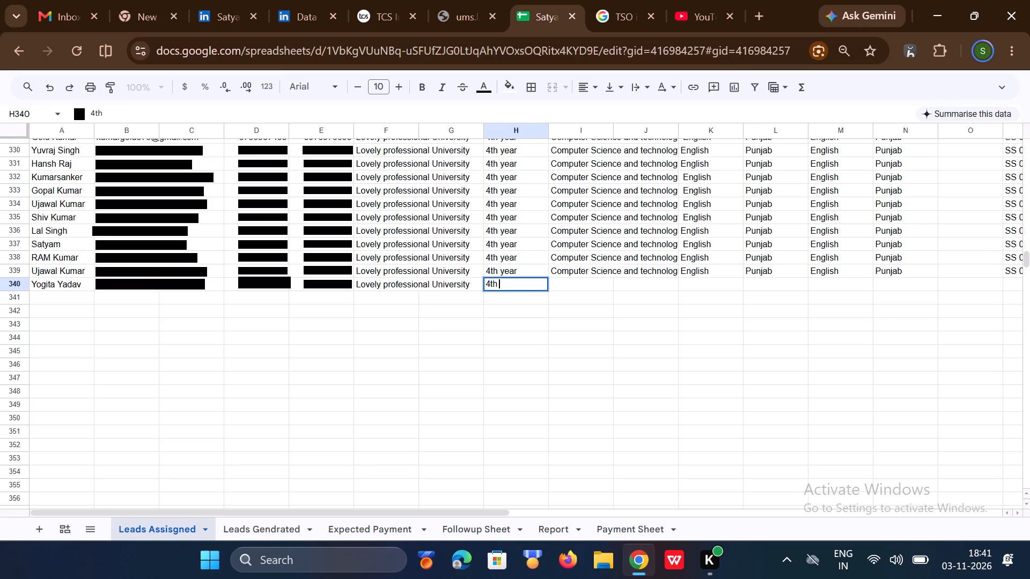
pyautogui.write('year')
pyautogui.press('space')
# Enter "Computer Science and technology" as the course in cell I340 of the new student's row.
pyautogui.doubleClick(583, 284)
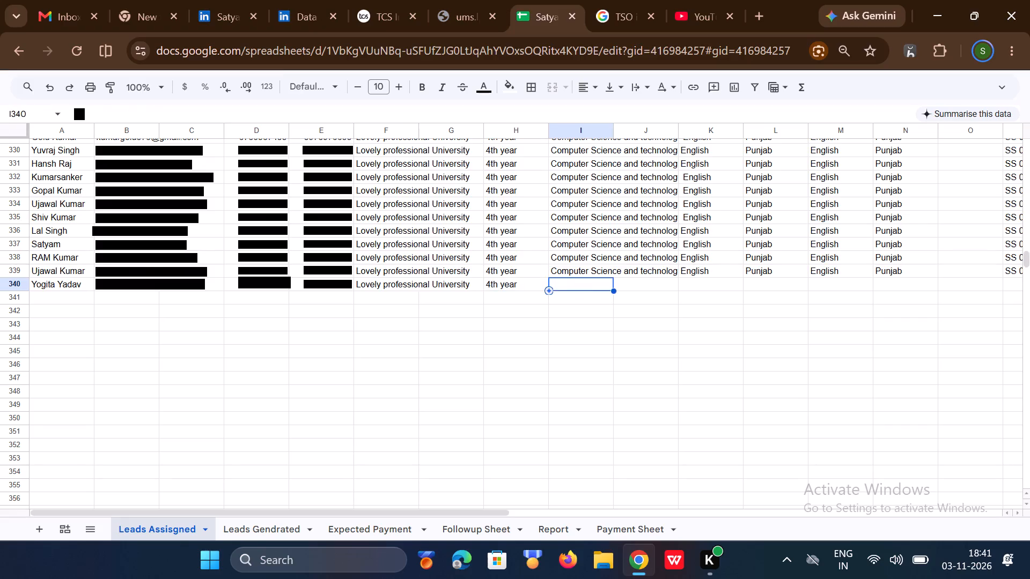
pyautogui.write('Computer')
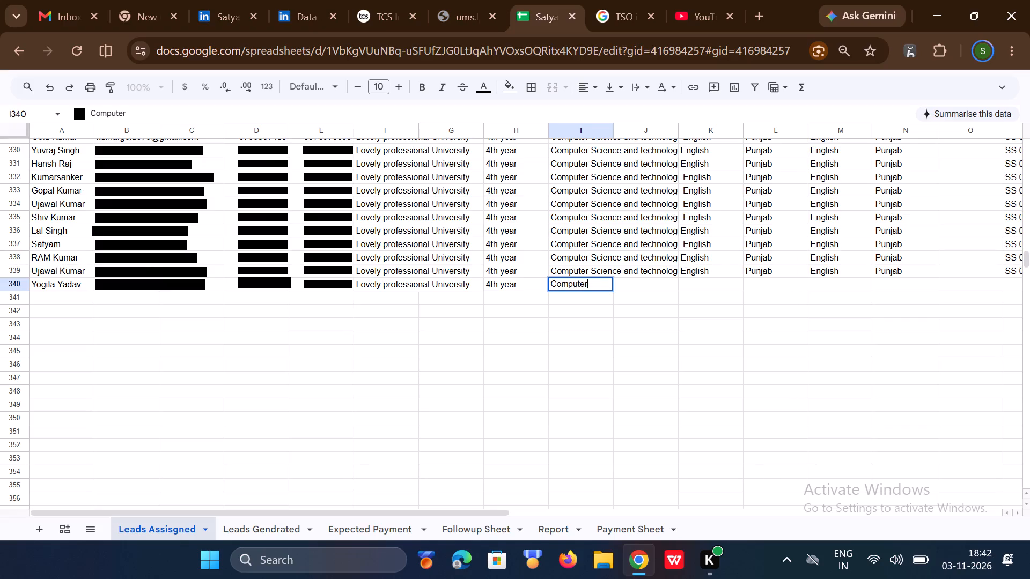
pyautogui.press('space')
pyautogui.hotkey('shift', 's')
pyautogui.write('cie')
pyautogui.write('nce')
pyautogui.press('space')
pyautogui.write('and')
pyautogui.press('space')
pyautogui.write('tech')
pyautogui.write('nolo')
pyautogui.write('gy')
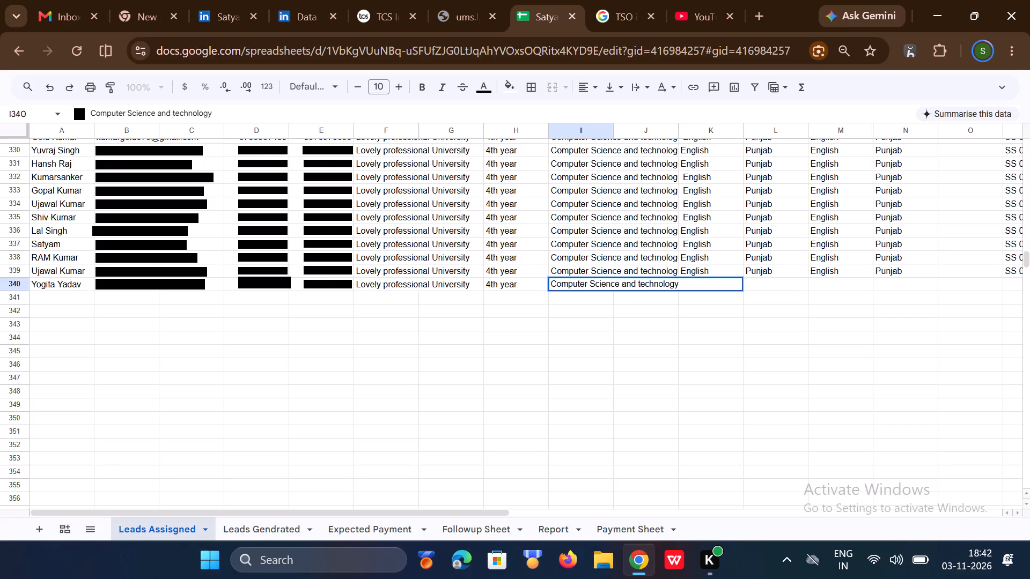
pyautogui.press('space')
pyautogui.doubleClick(630, 313)
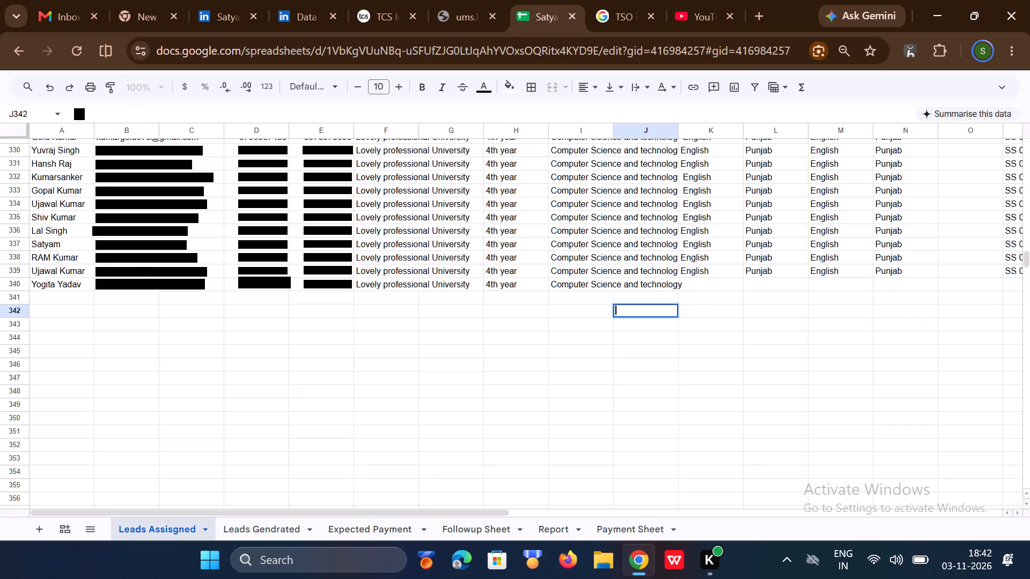
# Enter "English" in cell K340 and "Punjab" in cell L340 of the new student's row.
pyautogui.doubleClick(702, 281)
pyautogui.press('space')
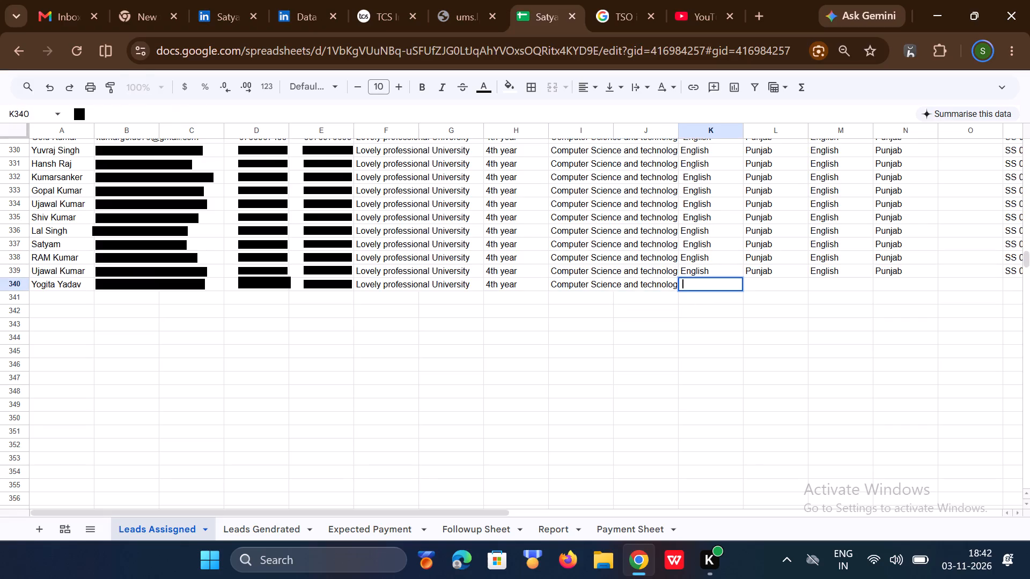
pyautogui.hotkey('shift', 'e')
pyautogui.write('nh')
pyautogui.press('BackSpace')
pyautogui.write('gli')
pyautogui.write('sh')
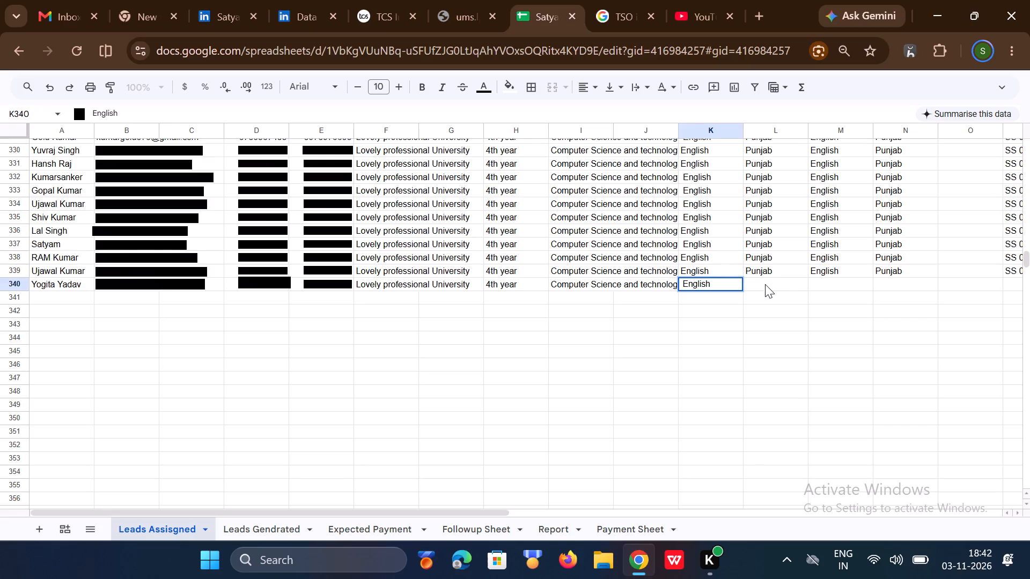
pyautogui.doubleClick(776, 280)
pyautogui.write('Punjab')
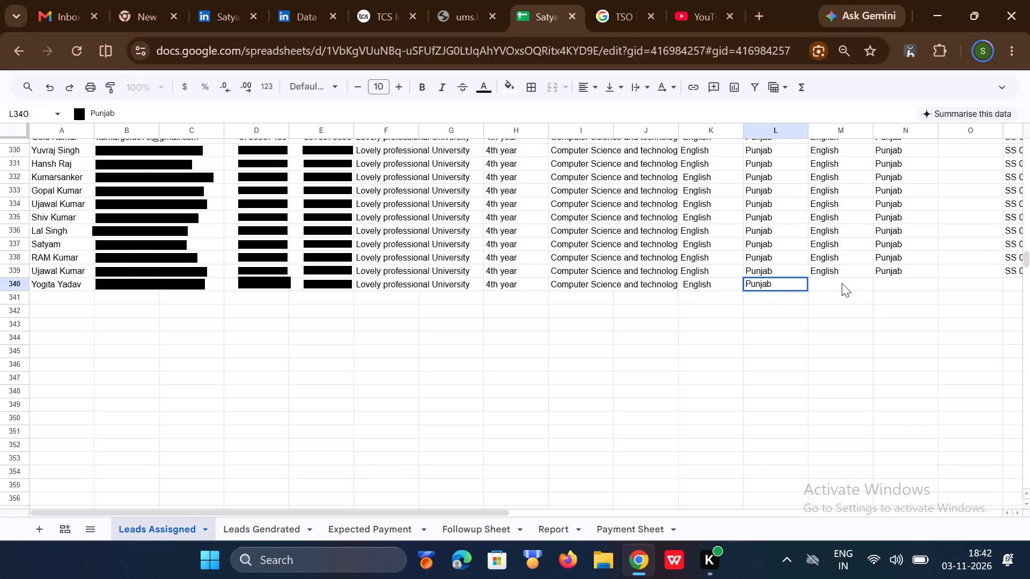
# Enter "English" in cell M340 and "Punjab" in cell N340 of the new student's row.
pyautogui.doubleClick(843, 283)
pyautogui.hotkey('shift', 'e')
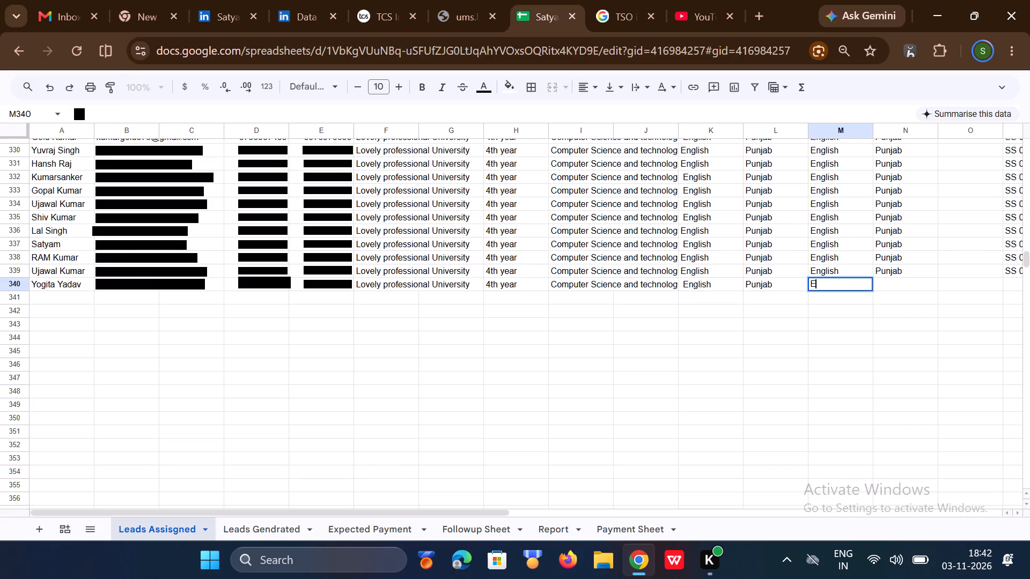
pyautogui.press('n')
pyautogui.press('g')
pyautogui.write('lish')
pyautogui.doubleClick(899, 280)
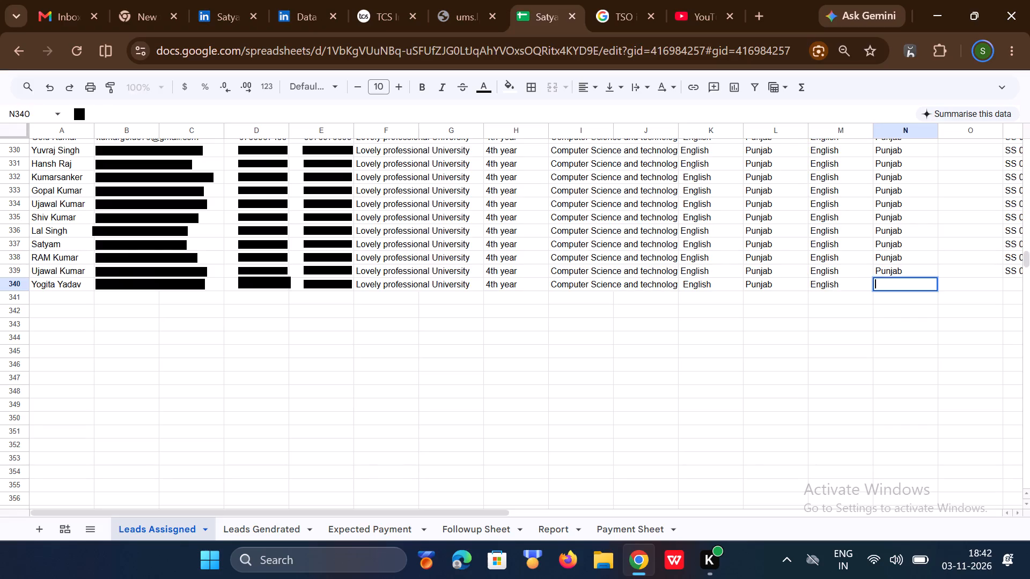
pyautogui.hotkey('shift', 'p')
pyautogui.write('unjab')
pyautogui.click(884, 305)
# Enter the code "SS 010" in cell P340 of the new student's row.
pyautogui.hscroll(-1, 884, 305)
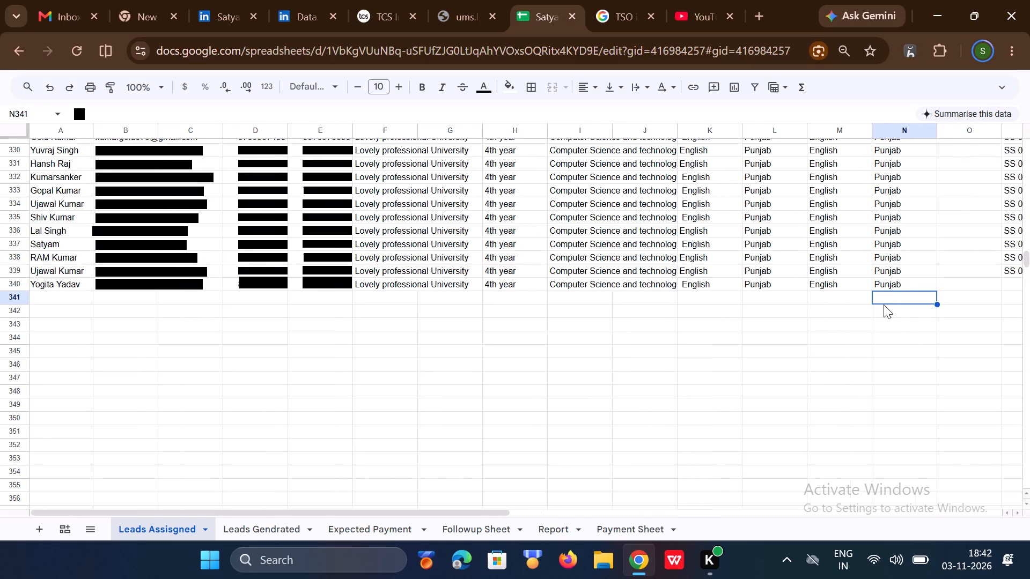
pyautogui.hscroll(-1, 884, 305)
pyautogui.doubleClick(941, 283)
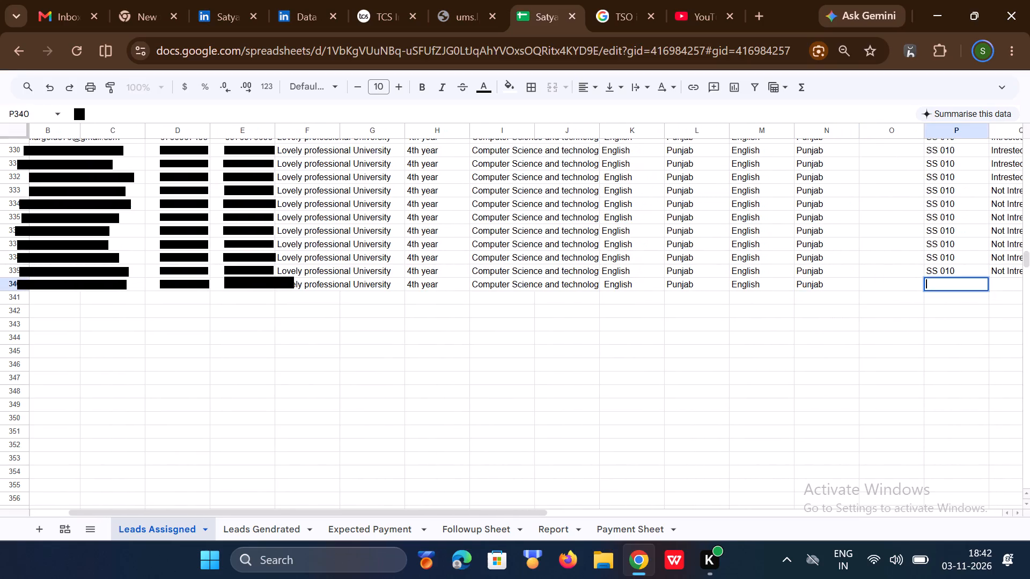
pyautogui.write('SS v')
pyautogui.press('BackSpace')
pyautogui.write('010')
pyautogui.click(949, 304)
# Enter the interest status "Not Intrested" in cell Q340 of the new student's row.
pyautogui.hscroll(-1, 949, 304)
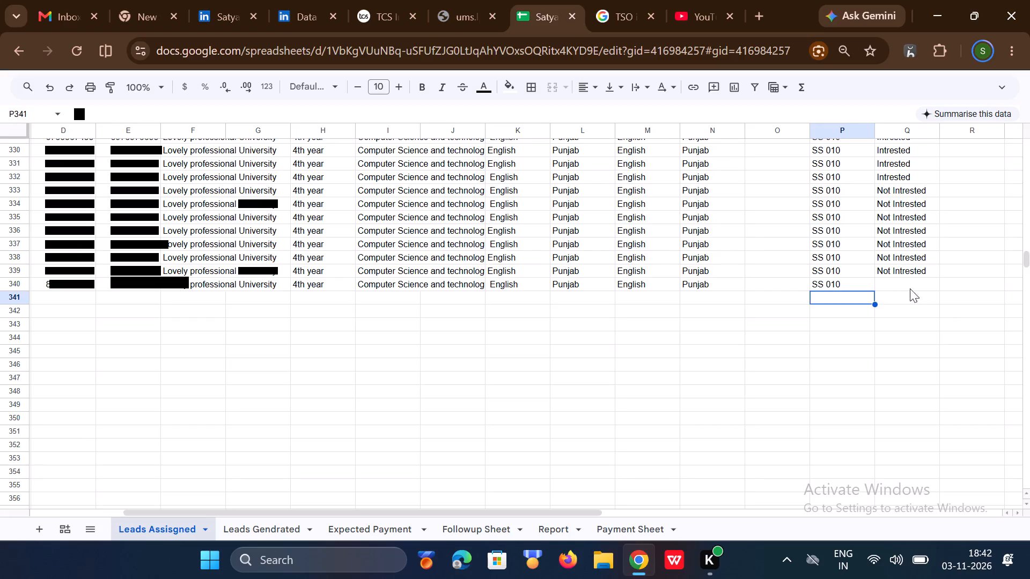
pyautogui.doubleClick(903, 283)
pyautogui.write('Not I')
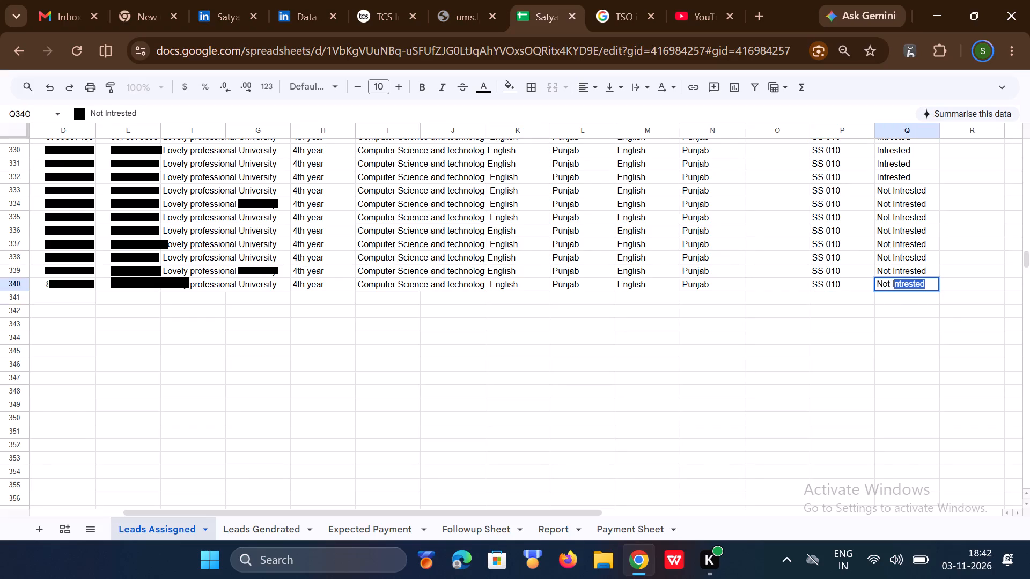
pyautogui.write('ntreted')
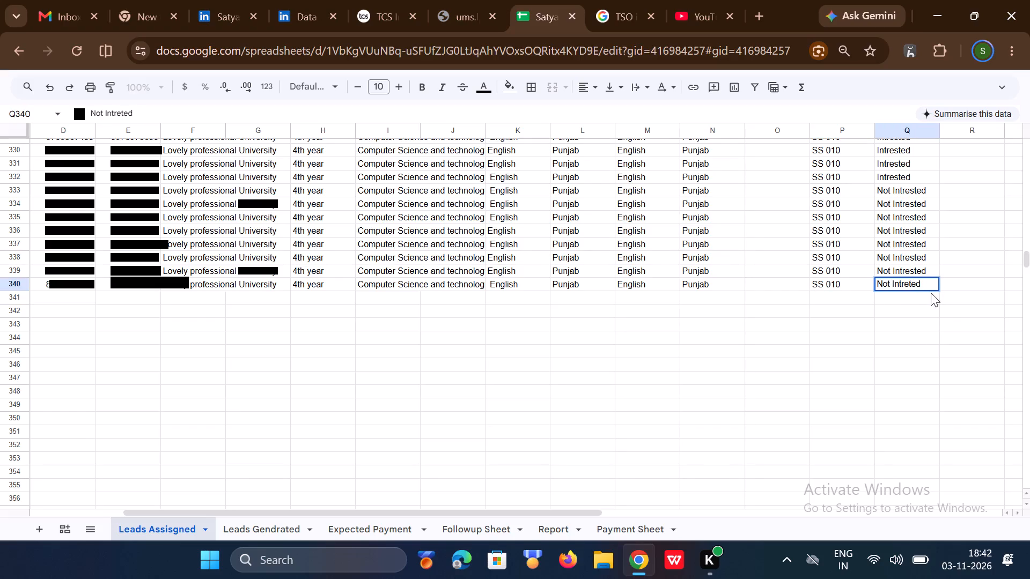
pyautogui.click(931, 293)
pyautogui.doubleClick(922, 288)
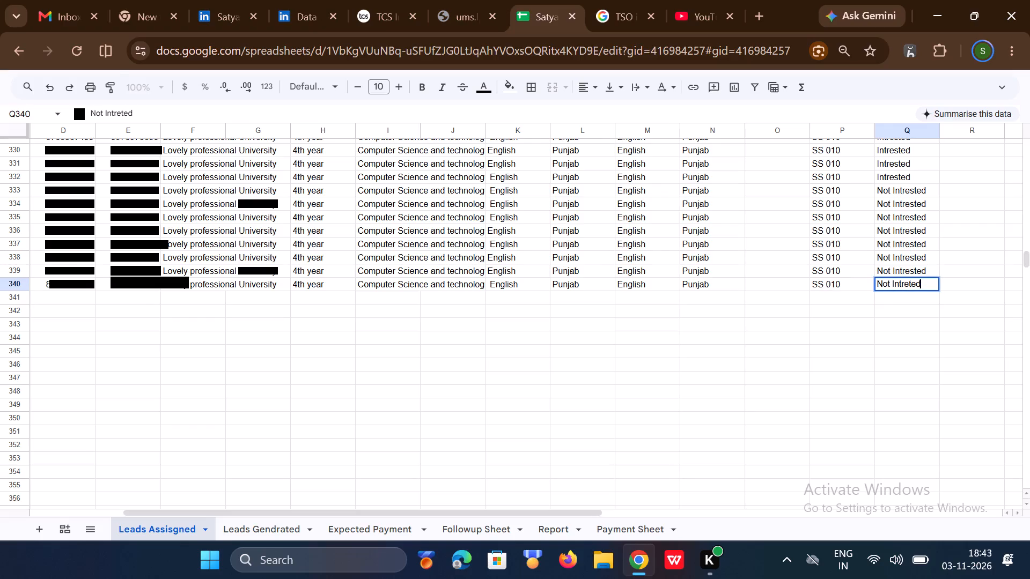
pyautogui.click(910, 286)
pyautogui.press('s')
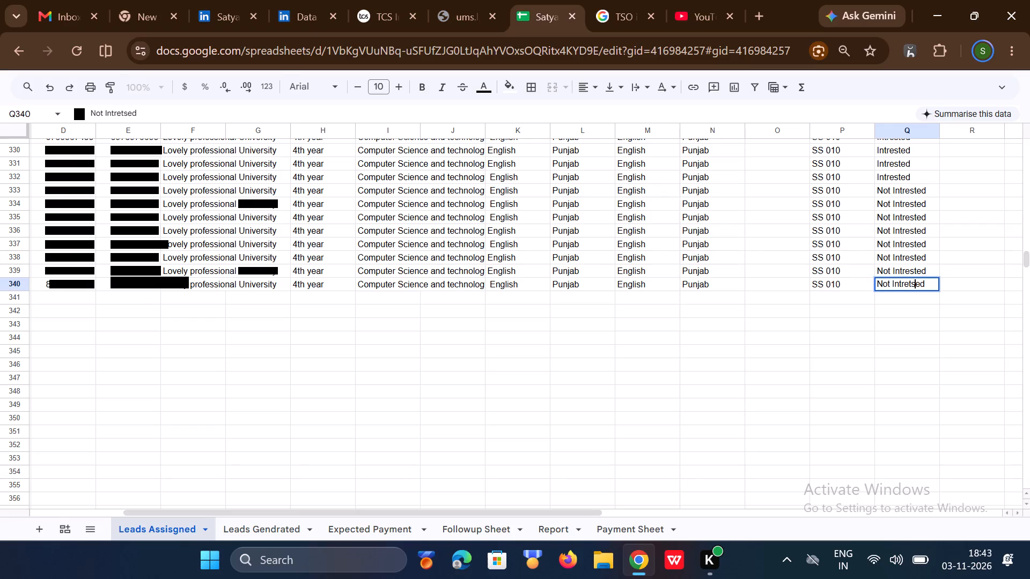
pyautogui.click(918, 283)
pyautogui.press('Left')
pyautogui.press('BackSpace')
pyautogui.press('BackSpace')
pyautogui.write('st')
pyautogui.click(911, 316)
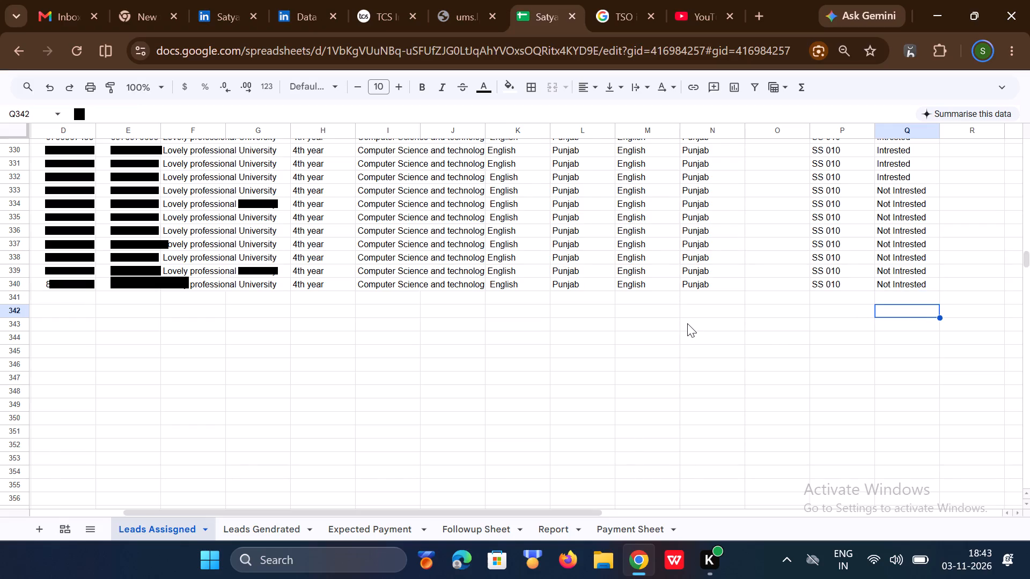
# Start a new student record in row 341 by entering the student's full name in cell A341.
pyautogui.hscroll(-2, 687, 323)
pyautogui.hscroll(8, 687, 323)
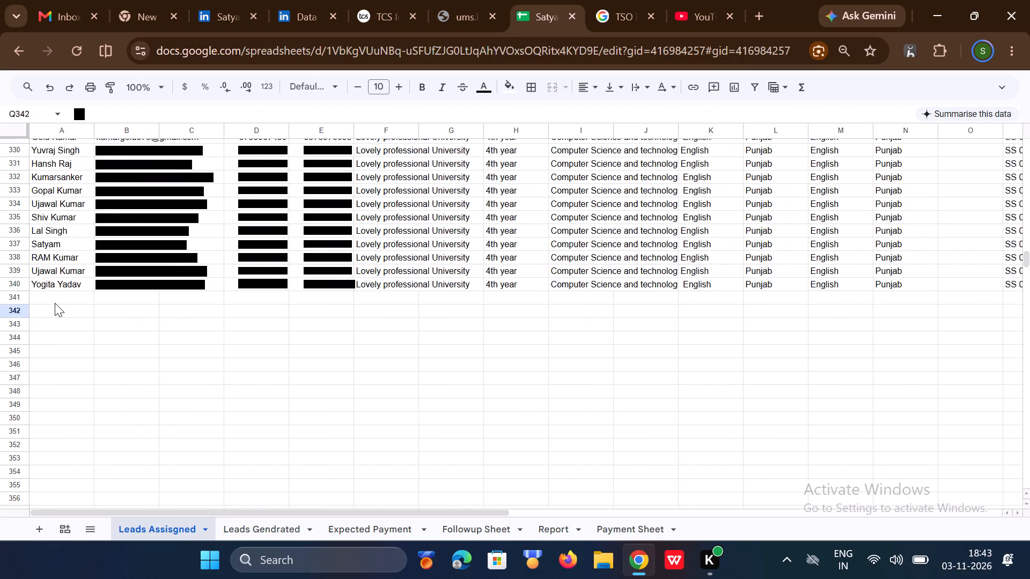
pyautogui.click(55, 303)
pyautogui.doubleClick(62, 296)
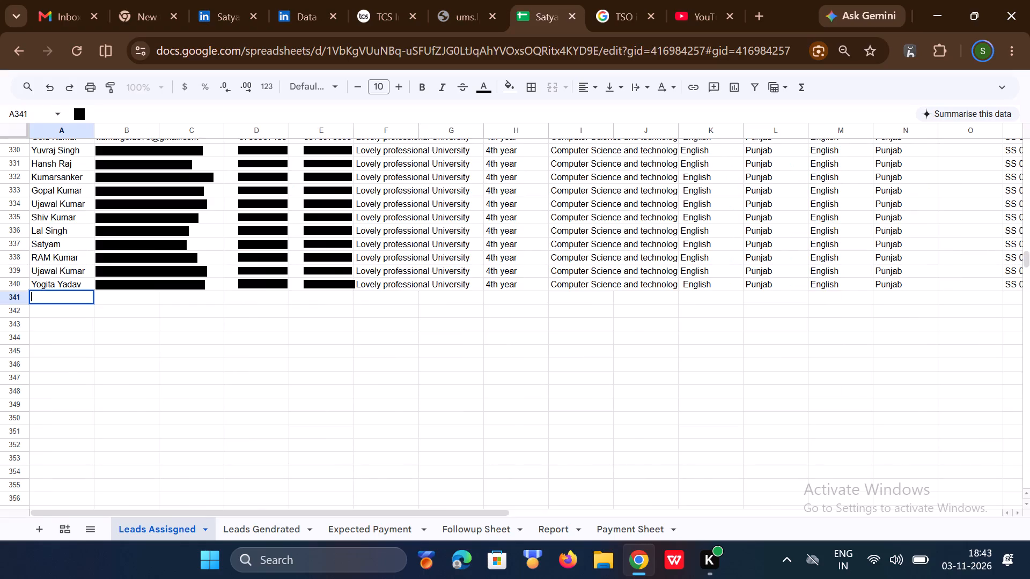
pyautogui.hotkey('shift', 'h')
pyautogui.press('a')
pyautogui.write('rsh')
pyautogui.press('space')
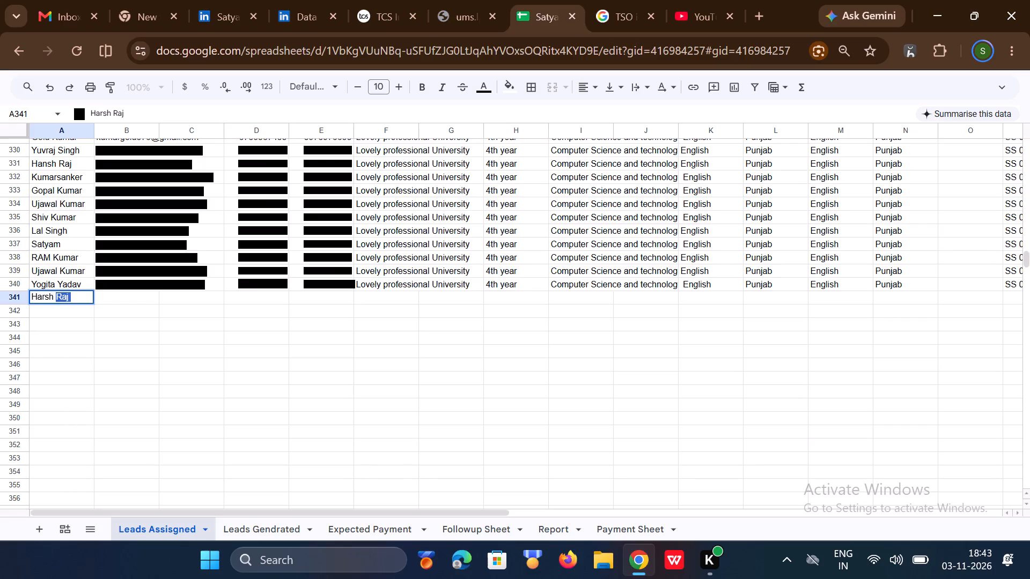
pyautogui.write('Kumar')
# Enter the student's email address in cell B341 of the new record.
pyautogui.doubleClick(110, 300)
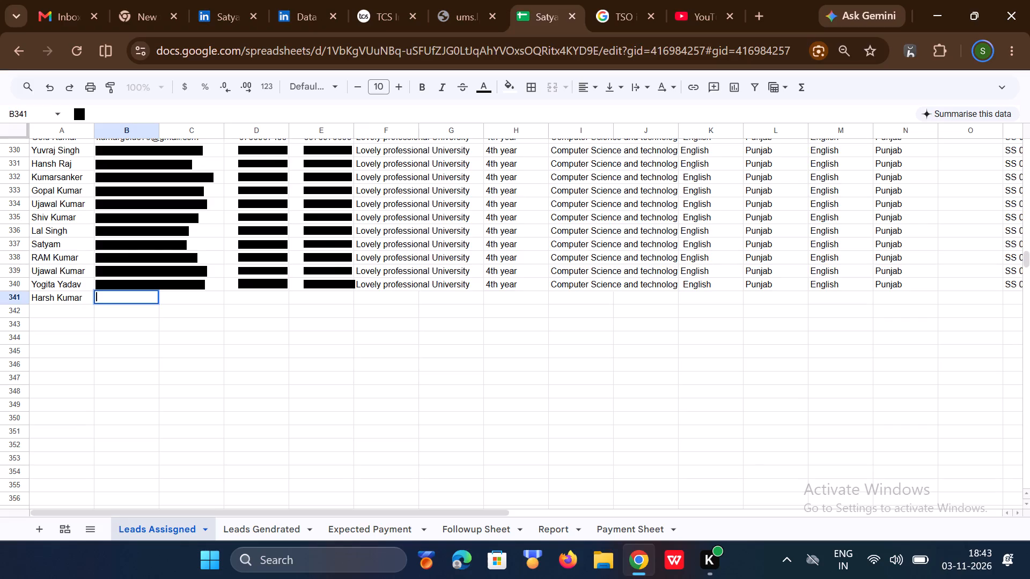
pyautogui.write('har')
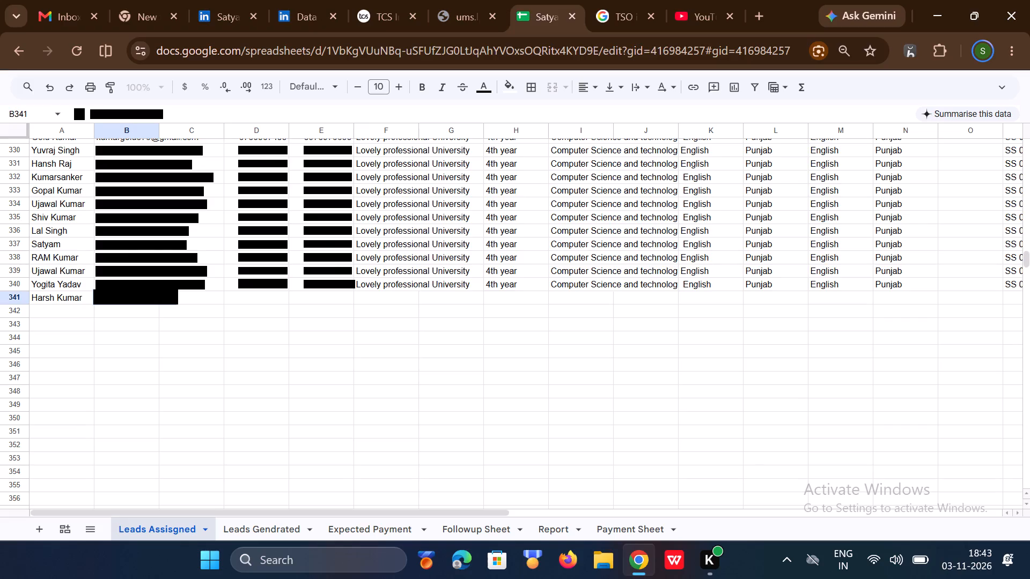
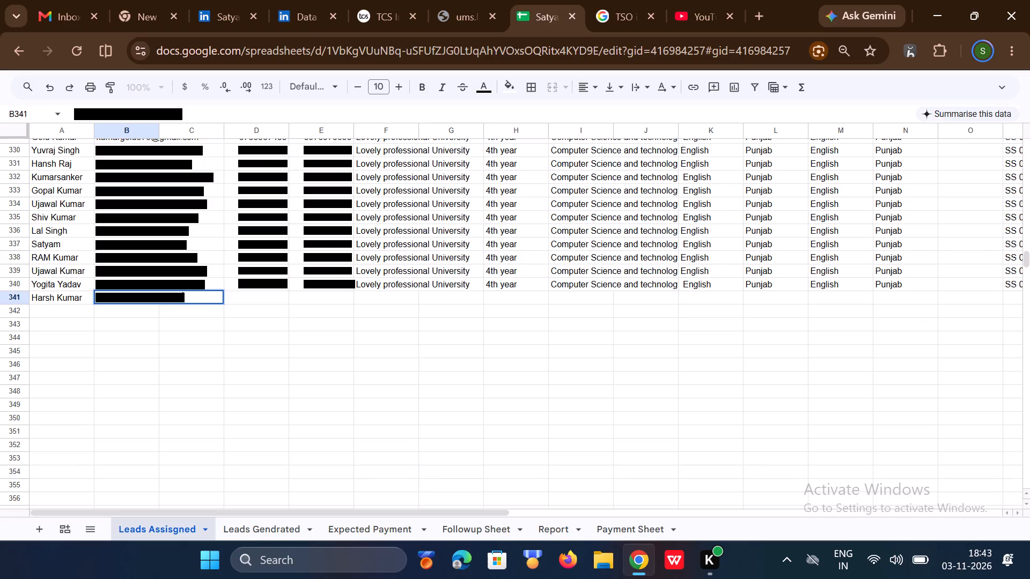
# Complete the student's email address in cell B341 with its ".com" ending.
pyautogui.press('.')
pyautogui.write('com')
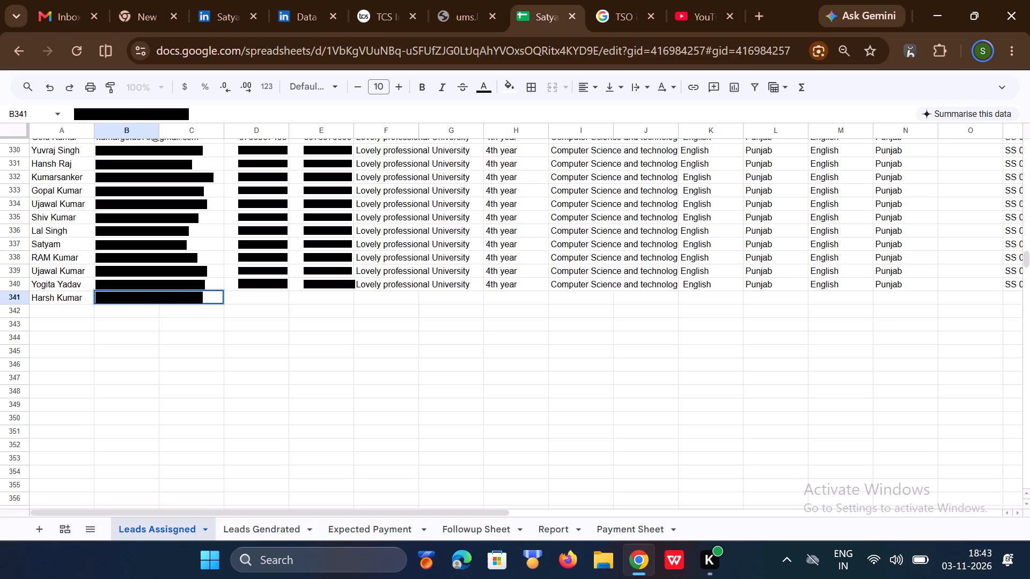
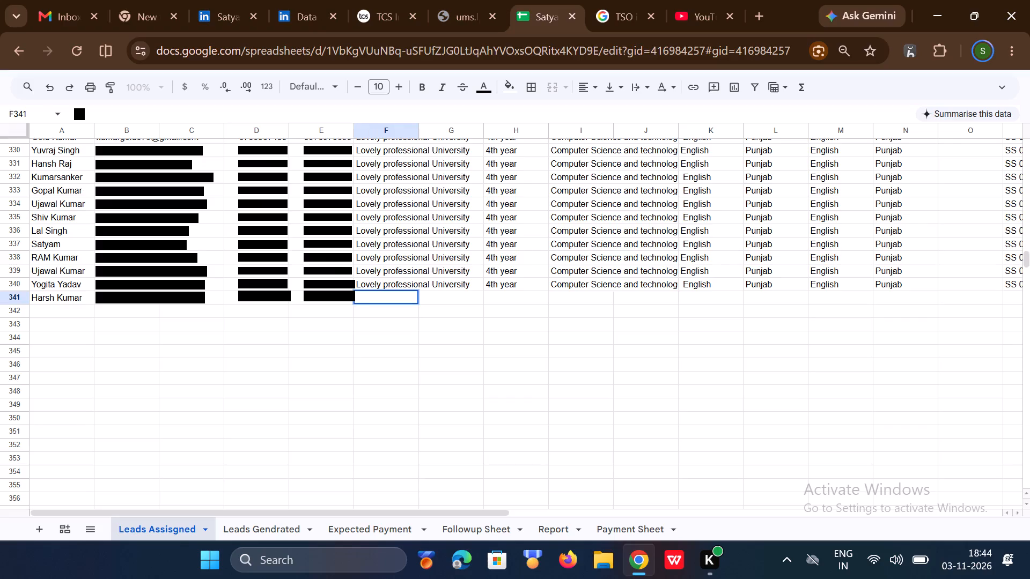
# Enter the university name "Lovely Professional University" in cell F341 of the new student's row.
pyautogui.click(384, 297)
pyautogui.hotkey('shift', 'l')
pyautogui.press('o')
pyautogui.write('ve')
pyautogui.write('ly')
pyautogui.press('space')
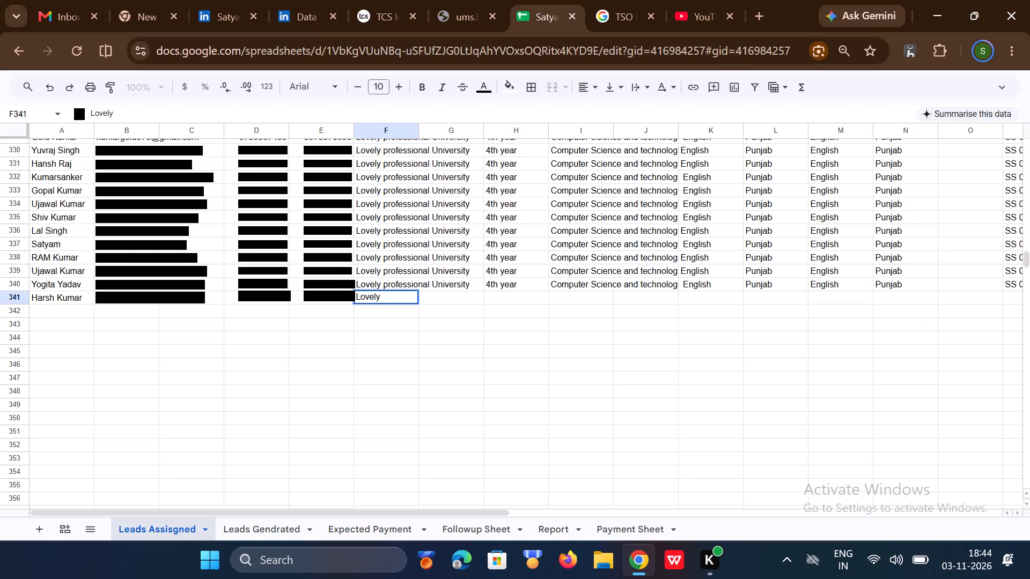
pyautogui.click(426, 333)
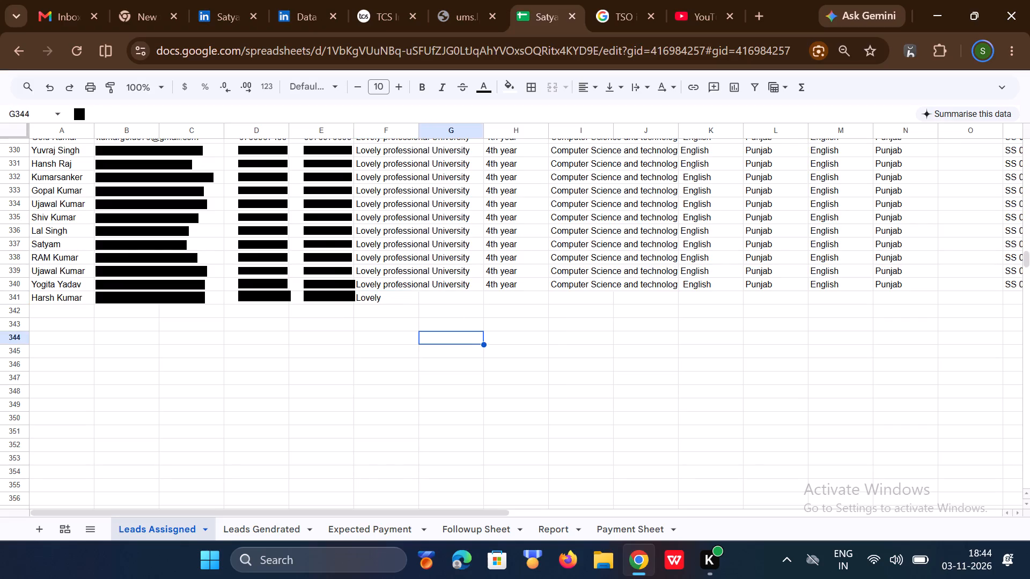
pyautogui.doubleClick(385, 296)
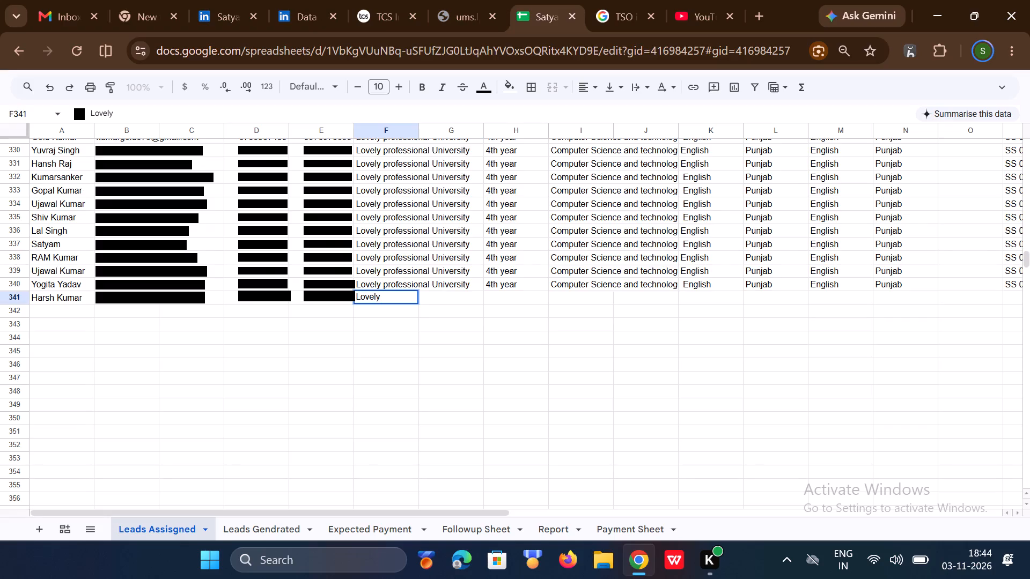
pyautogui.hotkey('shift', 'p')
pyautogui.write('rofe')
pyautogui.write('ssional U')
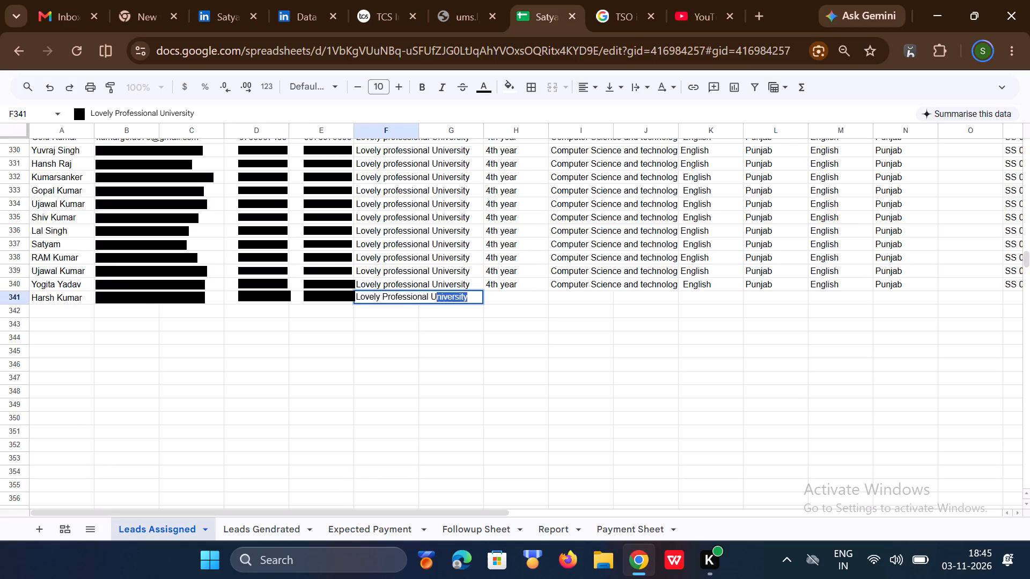
pyautogui.write('ni')
pyautogui.write('ver')
pyautogui.write('sity')
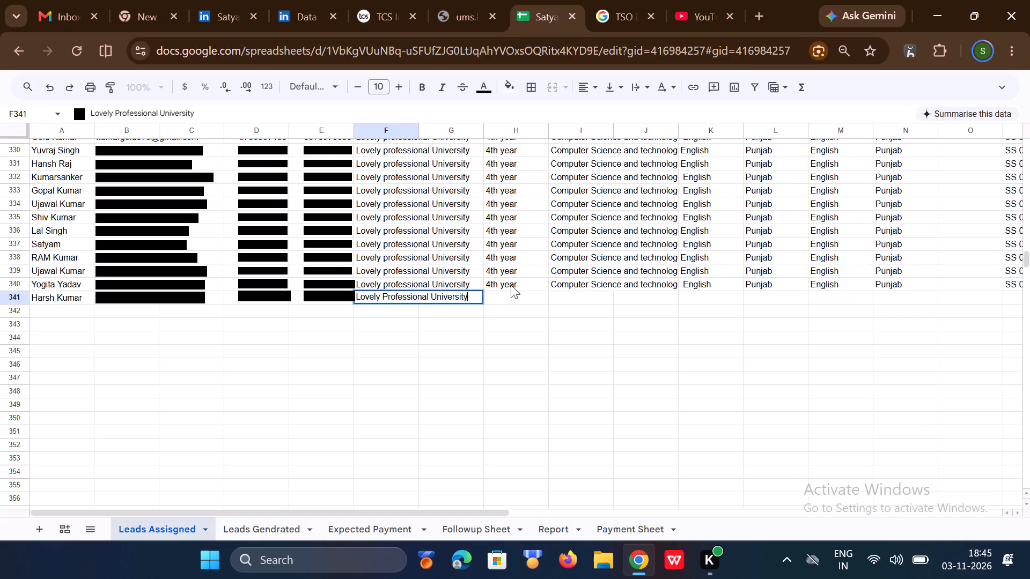
# Enter the study year "4th year" in cell H341 of the new student's row.
pyautogui.doubleClick(511, 286)
pyautogui.doubleClick(509, 295)
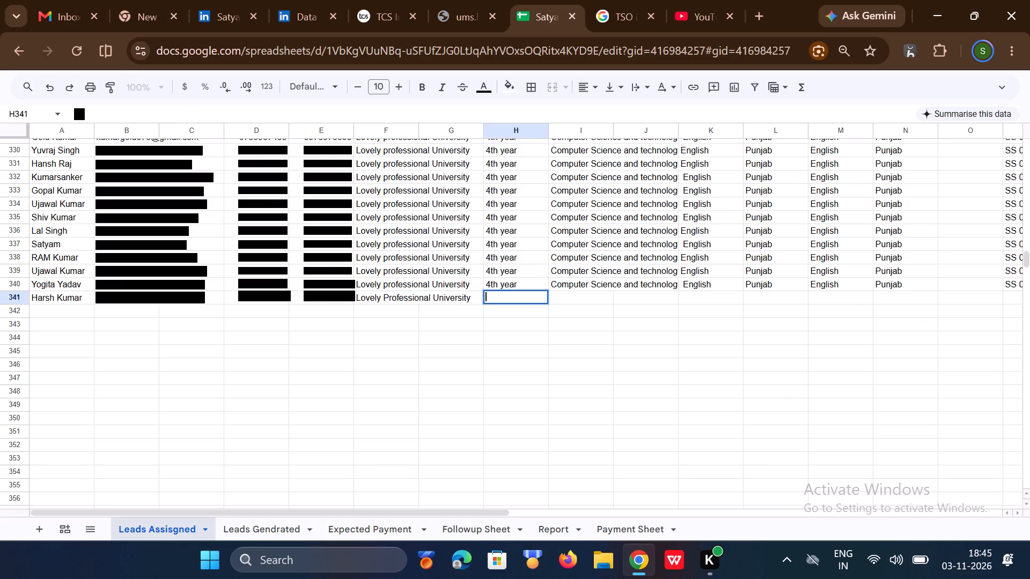
pyautogui.hotkey('shift', '$')
pyautogui.press('BackSpace')
pyautogui.write('4th')
pyautogui.press('space')
pyautogui.press('y')
pyautogui.write('ear')
# Enter the course "Computer Science and technology" in cell I341 of the new student's row.
pyautogui.doubleClick(566, 298)
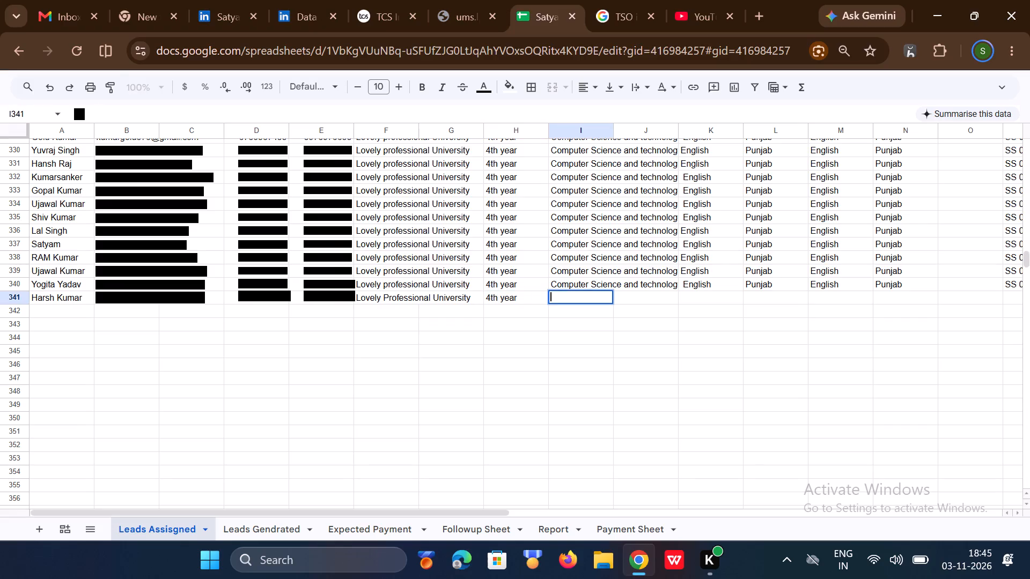
pyautogui.hotkey('shift', 'c')
pyautogui.write('omputer')
pyautogui.press('space')
pyautogui.write('Sc')
pyautogui.write('ience and')
pyautogui.press('space')
pyautogui.write('tech')
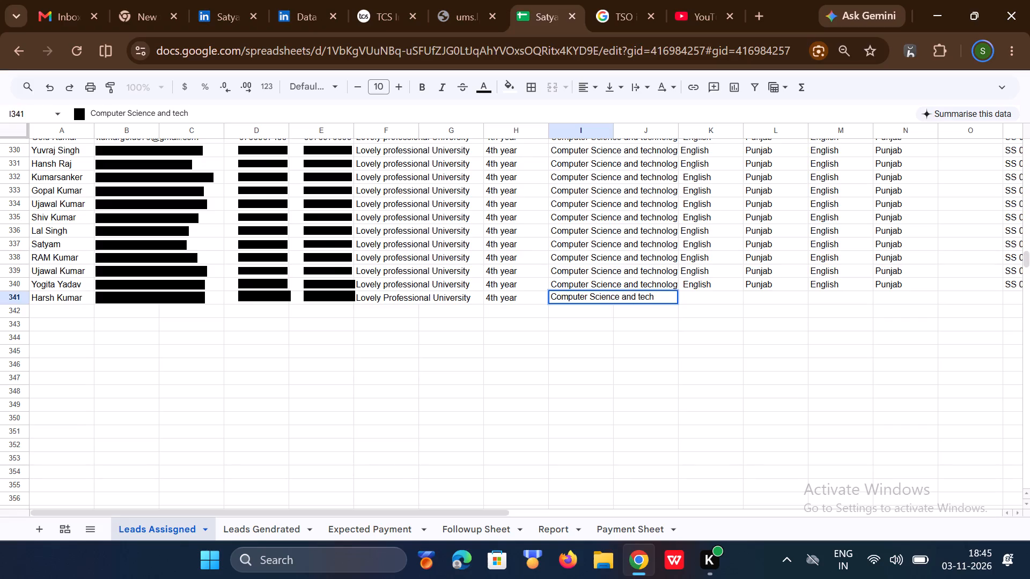
pyautogui.write('nolo')
pyautogui.write('gy')
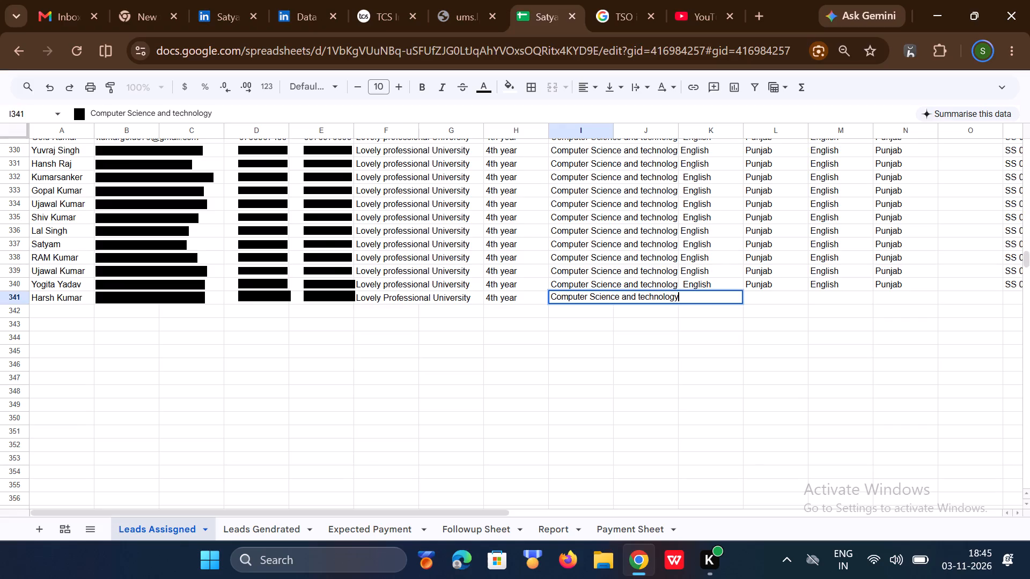
pyautogui.click(702, 325)
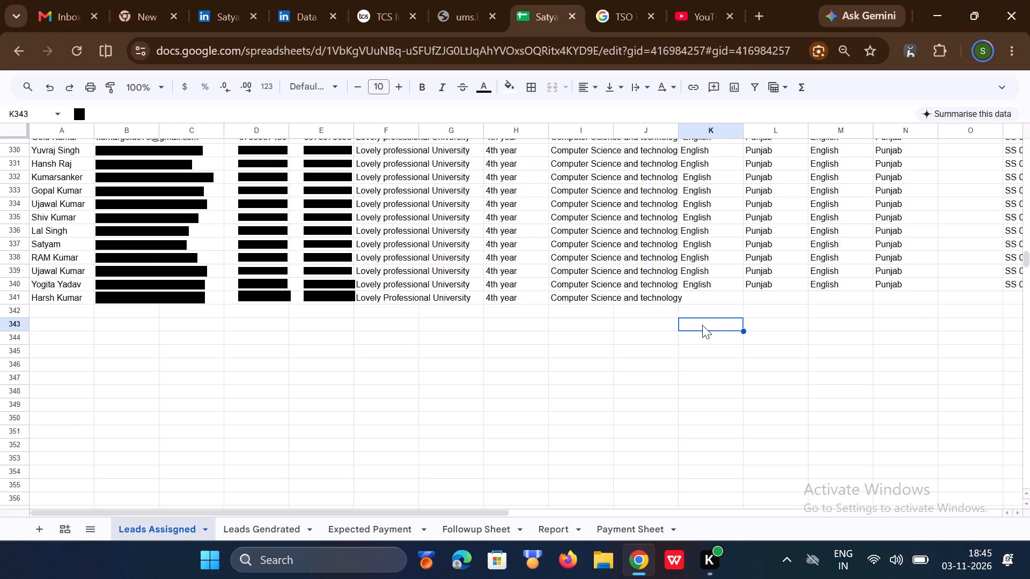
# Enter "English" in cell K341 and "Punjab" in cell L341 of the new student's row.
pyautogui.doubleClick(698, 300)
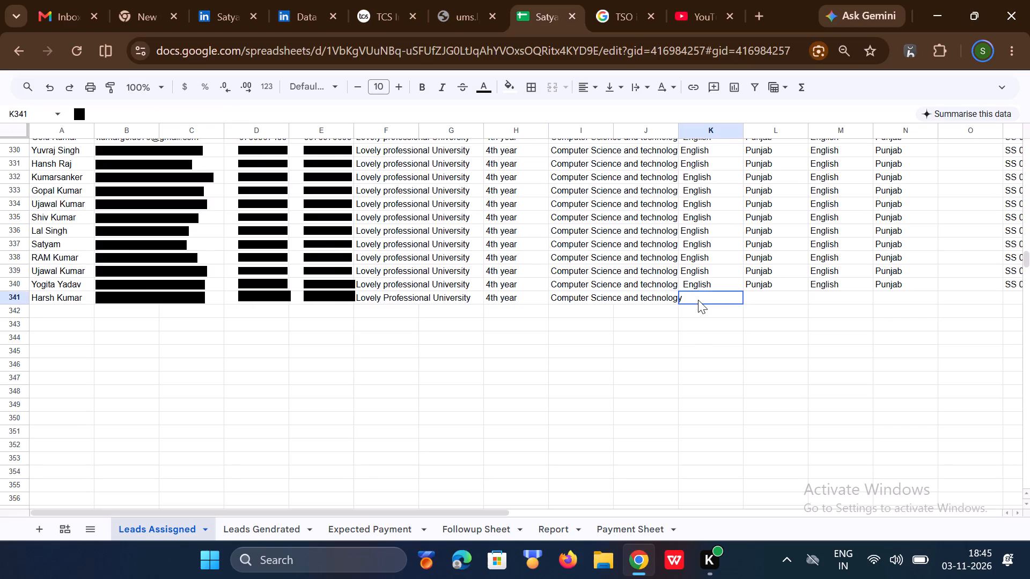
pyautogui.press('space')
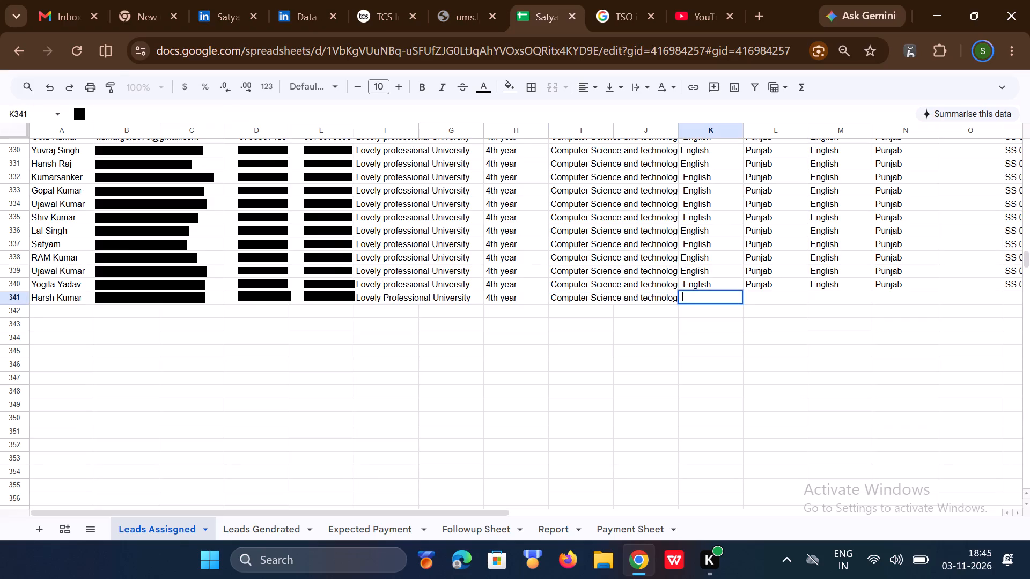
pyautogui.hotkey('shift', 'e')
pyautogui.press('n')
pyautogui.write('glish')
pyautogui.doubleClick(760, 296)
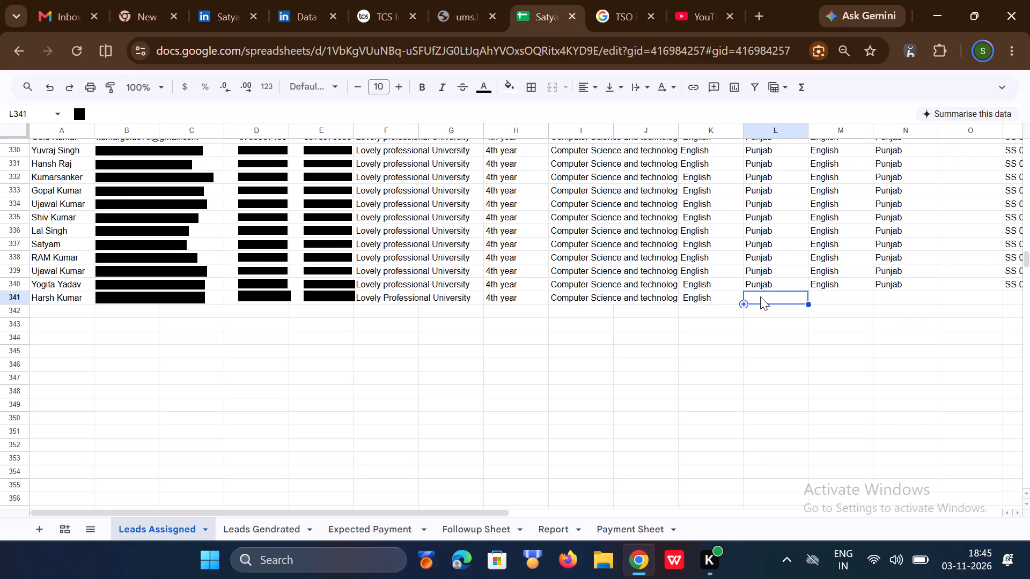
pyautogui.hotkey('shift', 'p')
pyautogui.write('unj')
pyautogui.write('ab')
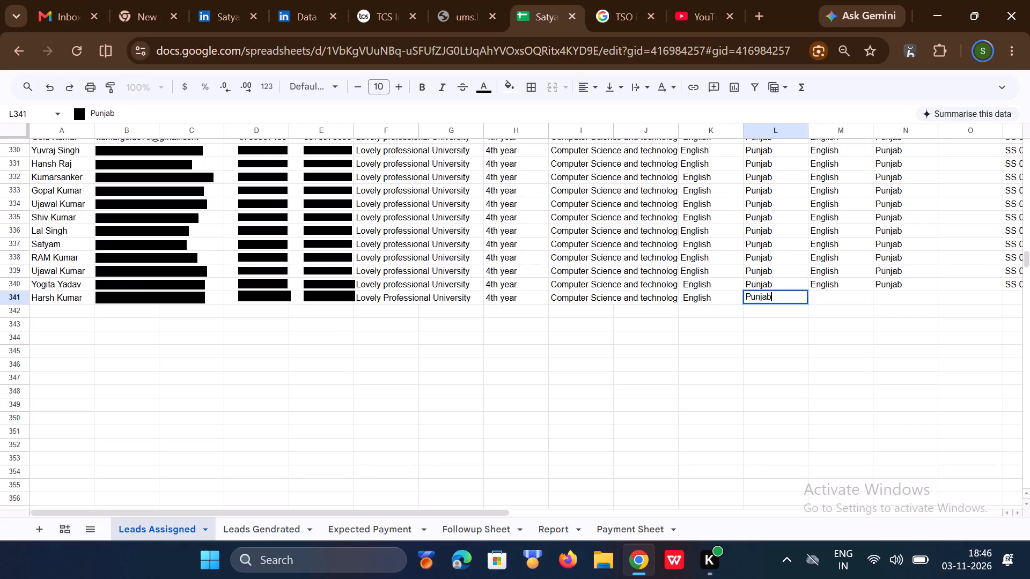
# Enter "English" in cell M341 and "Punjab" in cell N341 of the new student's row.
pyautogui.doubleClick(831, 299)
pyautogui.hotkey('shift', 'e')
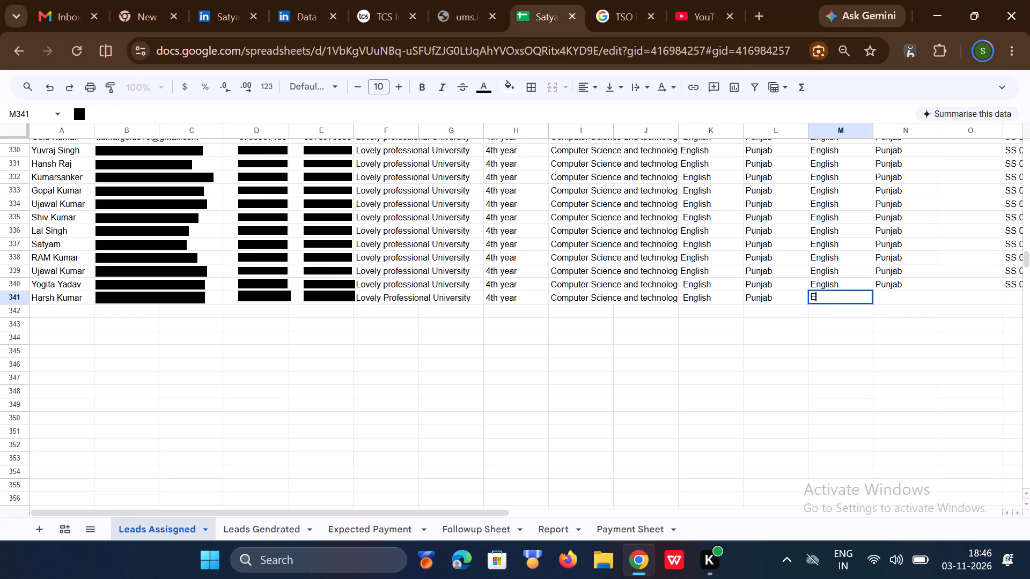
pyautogui.write('ng')
pyautogui.write('lish')
pyautogui.doubleClick(890, 299)
pyautogui.hotkey('shift', 'p')
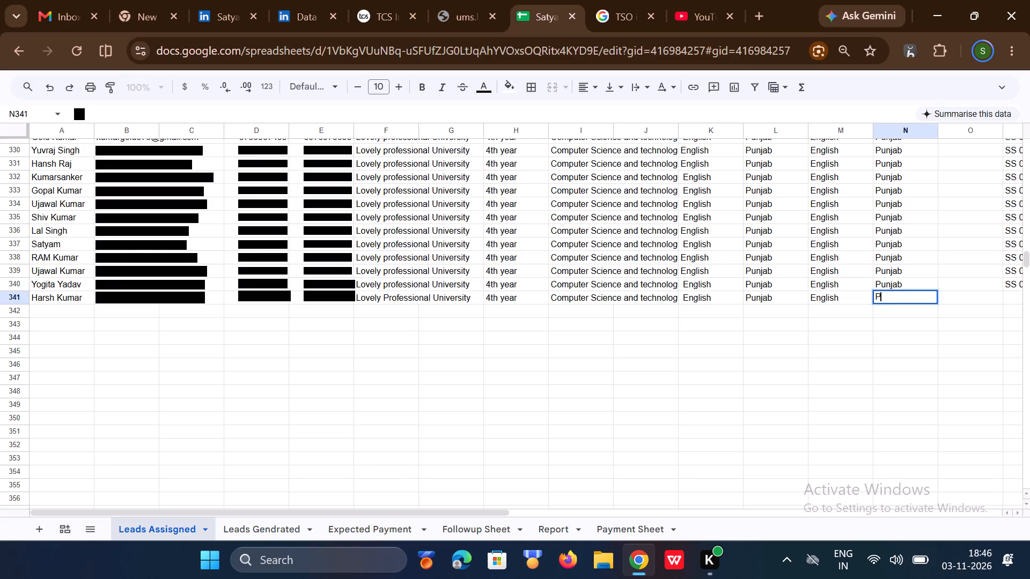
pyautogui.write('unjab')
pyautogui.click(847, 338)
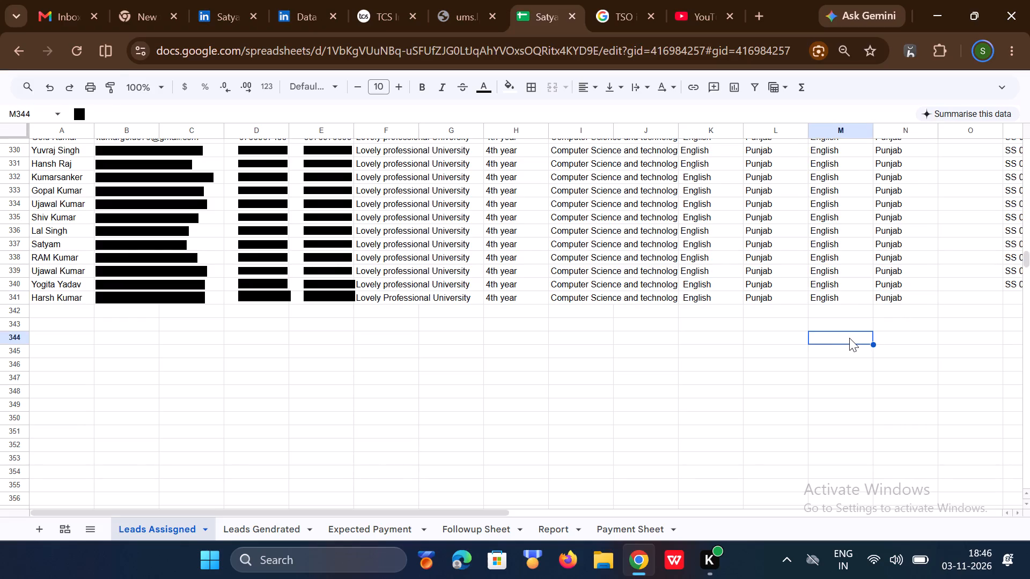
# Enter the code "SS 010" in cell P341 of the new student's row.
pyautogui.hscroll(-3, 849, 338)
pyautogui.doubleClick(758, 299)
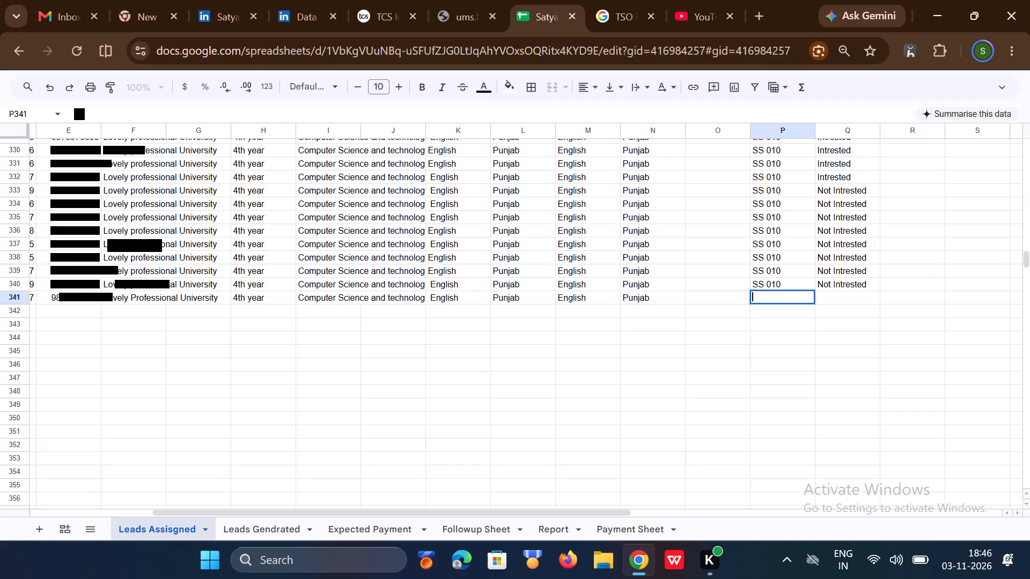
pyautogui.write('SSv')
pyautogui.press('BackSpace')
pyautogui.press('space')
pyautogui.write('010')
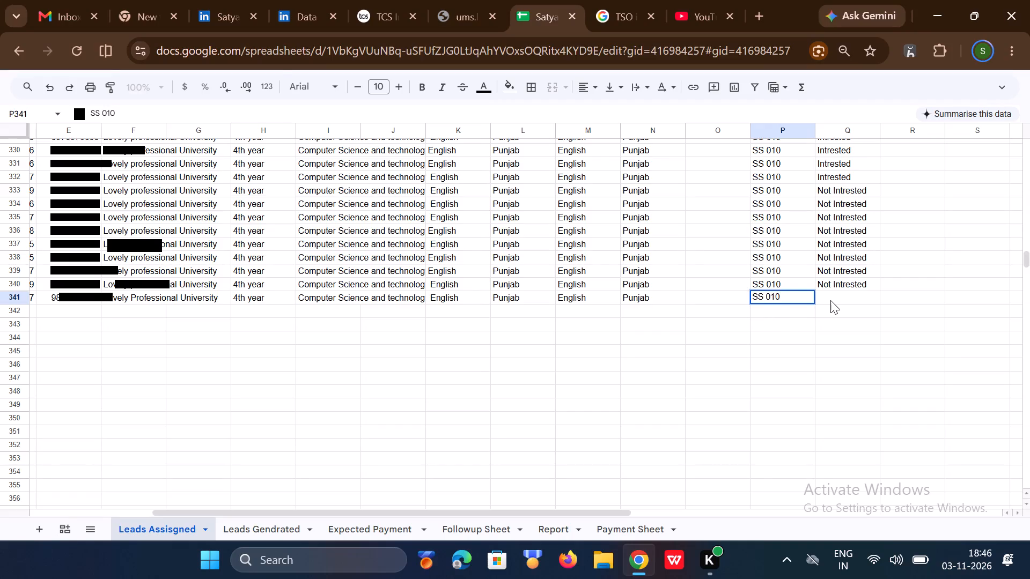
# Enter the interest status "Not Intrested" in cell Q341 of the new student's row.
pyautogui.doubleClick(830, 300)
pyautogui.hotkey('shift', 'n')
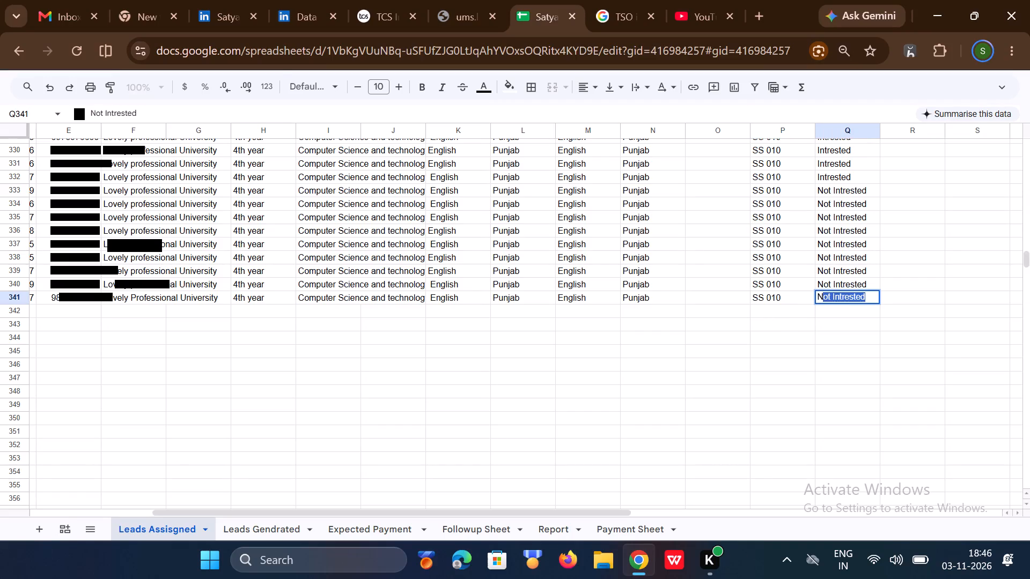
pyautogui.write('ot')
pyautogui.press('space')
pyautogui.hotkey('shift', 'i')
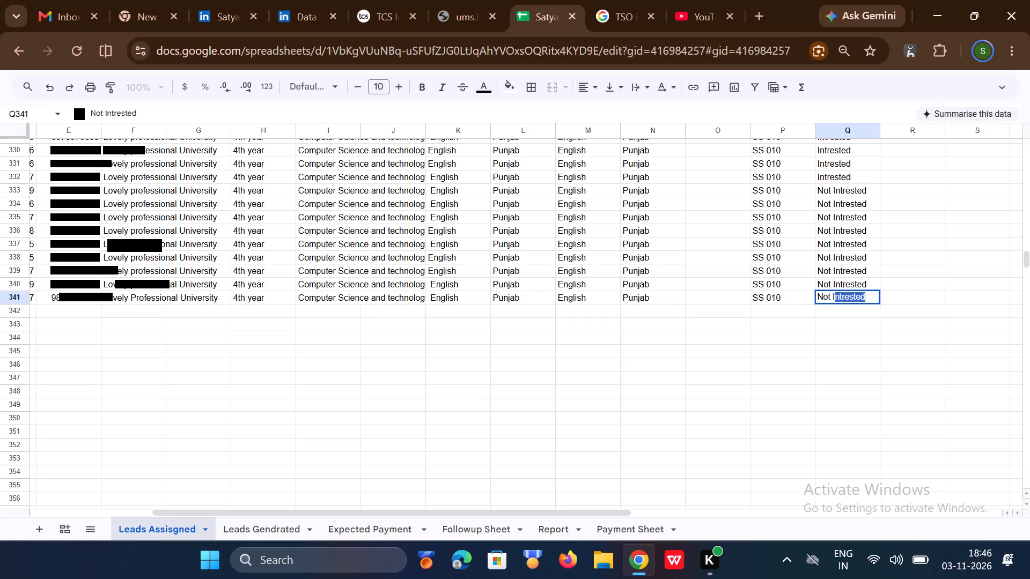
pyautogui.write('ntrest')
pyautogui.write('ed')
pyautogui.hscroll(2, 755, 426)
pyautogui.hscroll(-1, 755, 426)
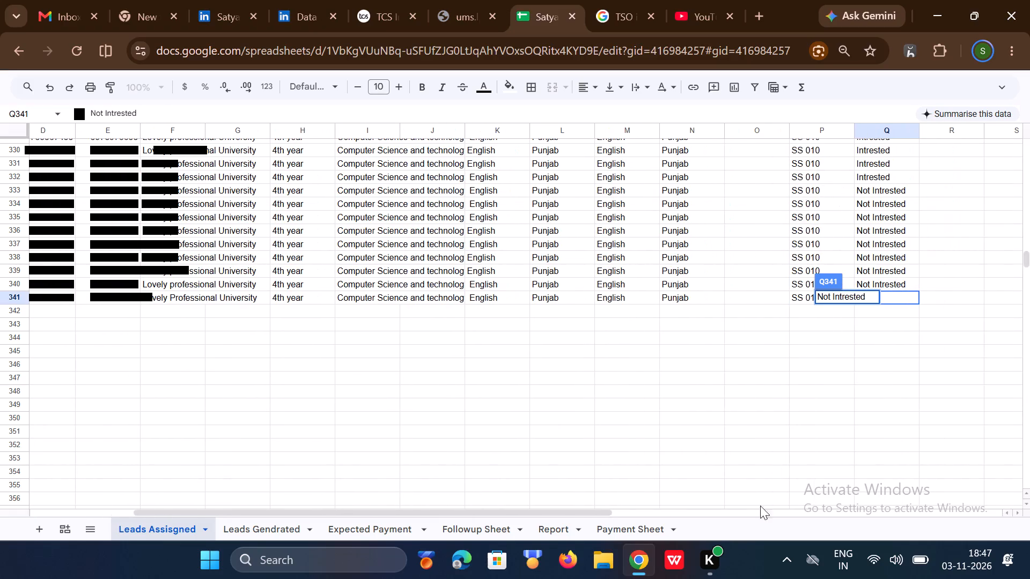
pyautogui.click(871, 433)
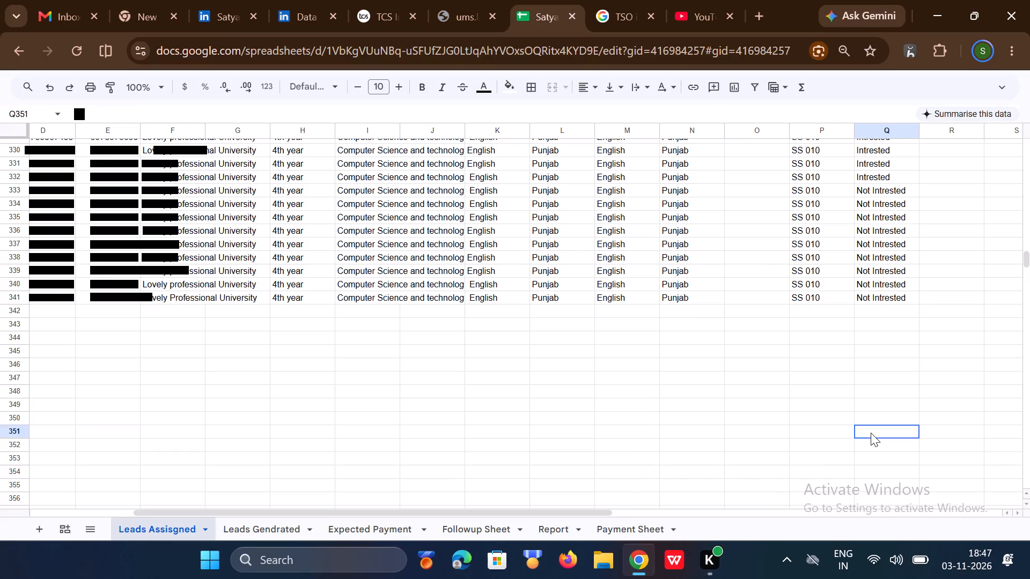
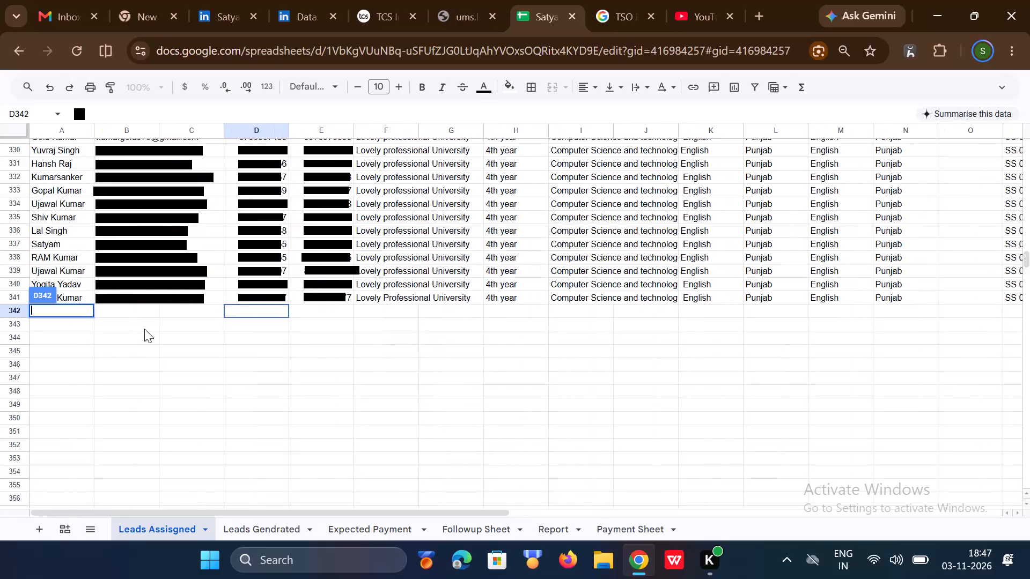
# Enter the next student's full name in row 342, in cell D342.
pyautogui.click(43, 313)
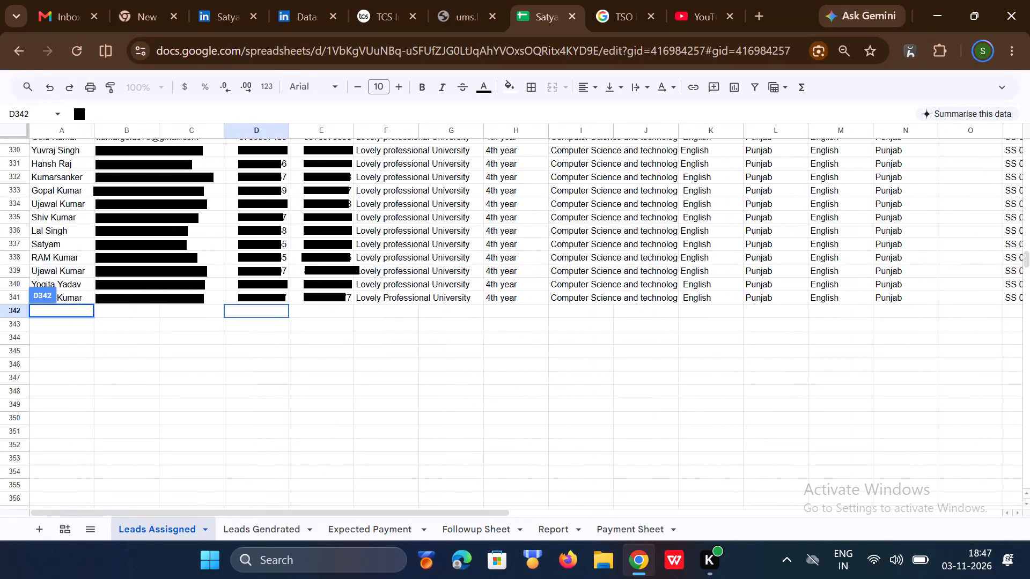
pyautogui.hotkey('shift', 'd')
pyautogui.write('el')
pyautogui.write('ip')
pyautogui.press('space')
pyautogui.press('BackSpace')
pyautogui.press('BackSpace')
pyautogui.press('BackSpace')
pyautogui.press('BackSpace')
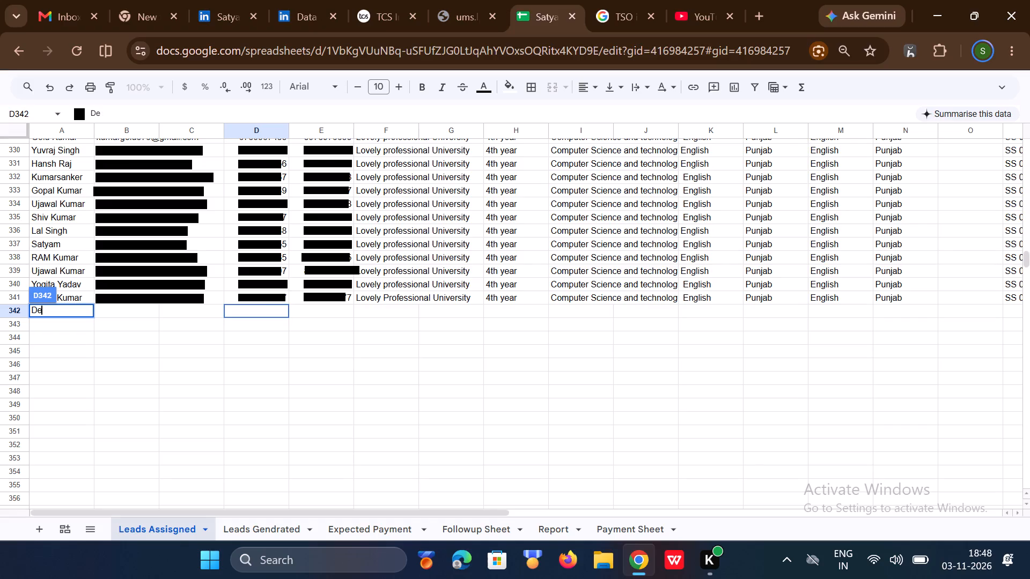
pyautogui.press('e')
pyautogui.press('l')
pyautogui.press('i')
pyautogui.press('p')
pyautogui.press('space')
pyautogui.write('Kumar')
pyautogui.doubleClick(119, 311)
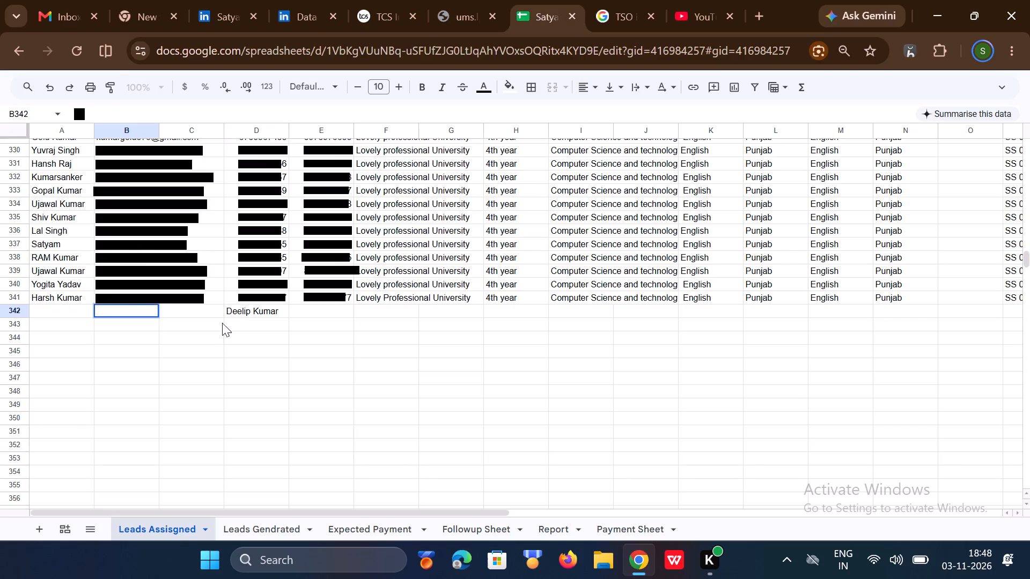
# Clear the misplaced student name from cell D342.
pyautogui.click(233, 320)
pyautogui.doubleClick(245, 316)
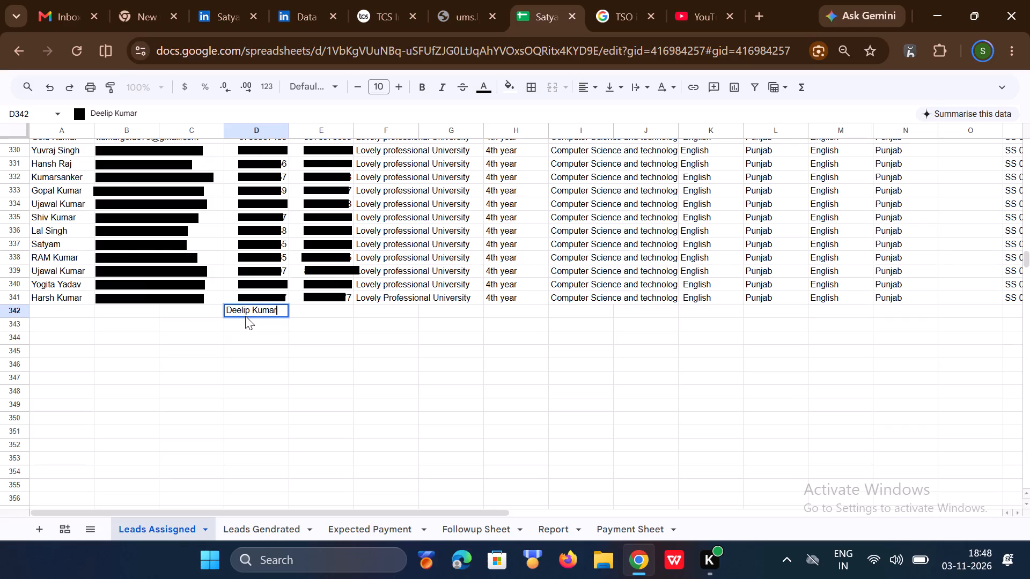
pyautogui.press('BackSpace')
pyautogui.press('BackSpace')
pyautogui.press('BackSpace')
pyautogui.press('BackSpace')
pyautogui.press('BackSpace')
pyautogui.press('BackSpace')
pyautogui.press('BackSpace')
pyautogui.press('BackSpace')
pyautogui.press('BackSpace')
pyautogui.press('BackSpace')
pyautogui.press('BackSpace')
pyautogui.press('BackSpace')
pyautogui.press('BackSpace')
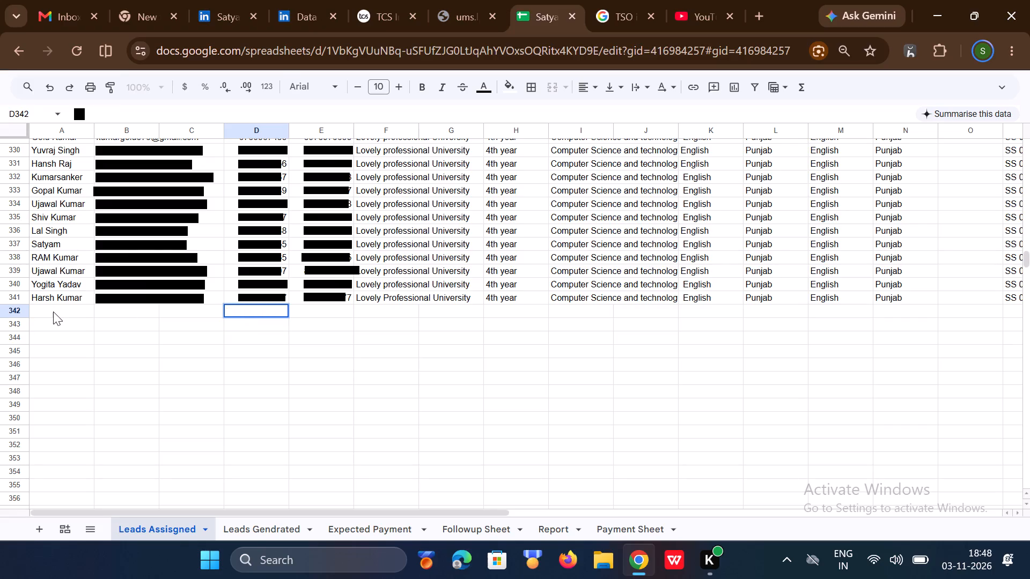
# Enter the new student's full name in cell A342 of the next empty row.
pyautogui.doubleClick(53, 311)
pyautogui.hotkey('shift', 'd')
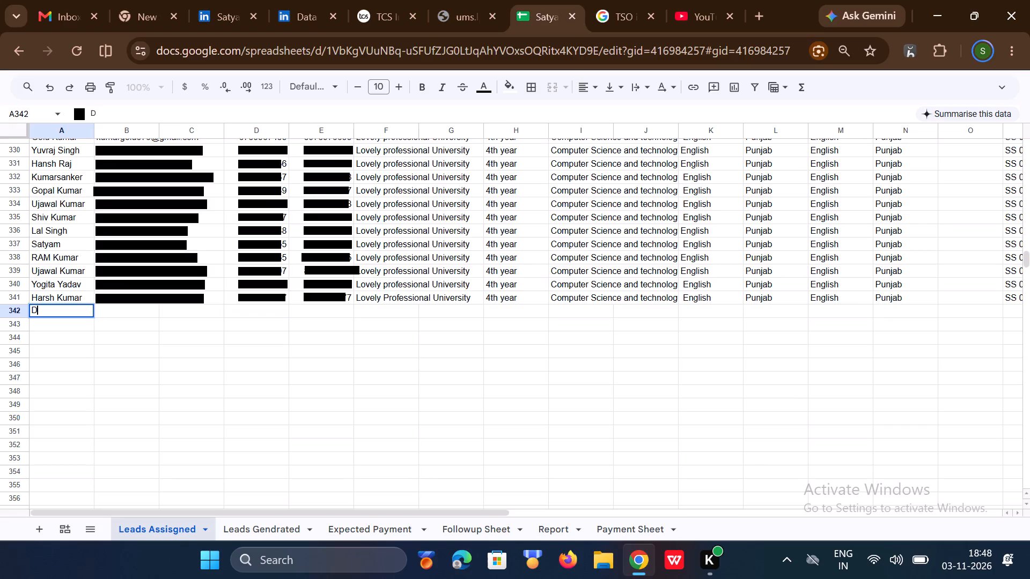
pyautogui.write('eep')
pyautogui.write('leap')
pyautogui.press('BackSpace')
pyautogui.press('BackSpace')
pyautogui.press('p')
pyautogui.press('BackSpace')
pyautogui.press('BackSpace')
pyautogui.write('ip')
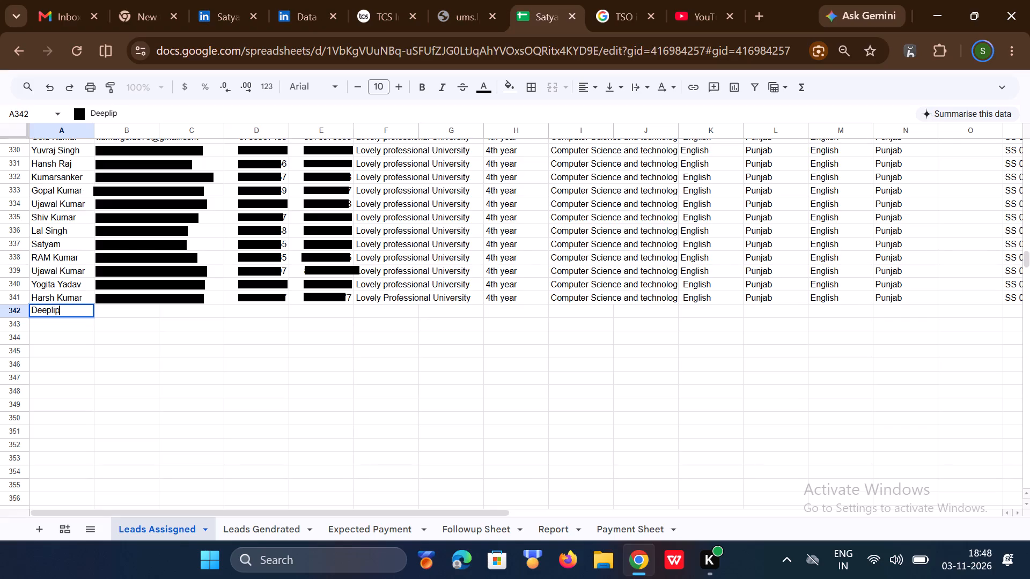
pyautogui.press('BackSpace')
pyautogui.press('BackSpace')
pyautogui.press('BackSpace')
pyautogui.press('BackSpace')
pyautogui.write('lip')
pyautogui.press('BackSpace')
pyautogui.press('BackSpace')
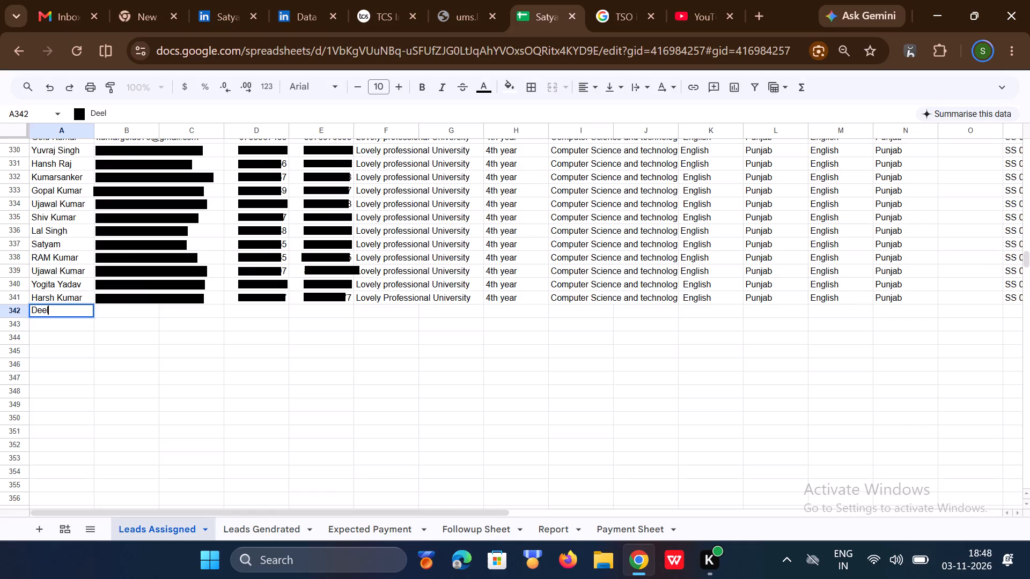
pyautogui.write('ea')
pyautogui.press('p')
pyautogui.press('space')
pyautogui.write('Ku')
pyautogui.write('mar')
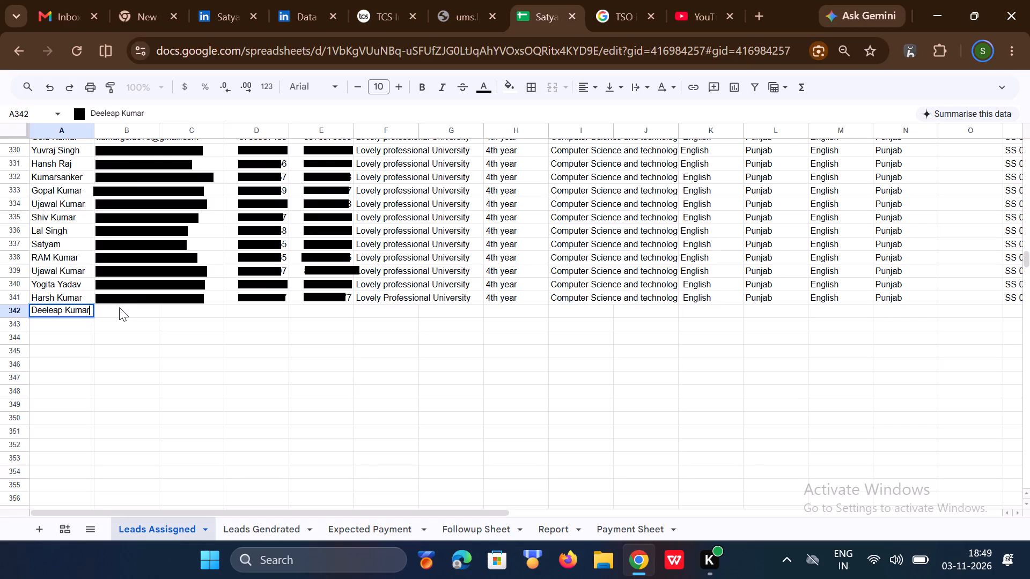
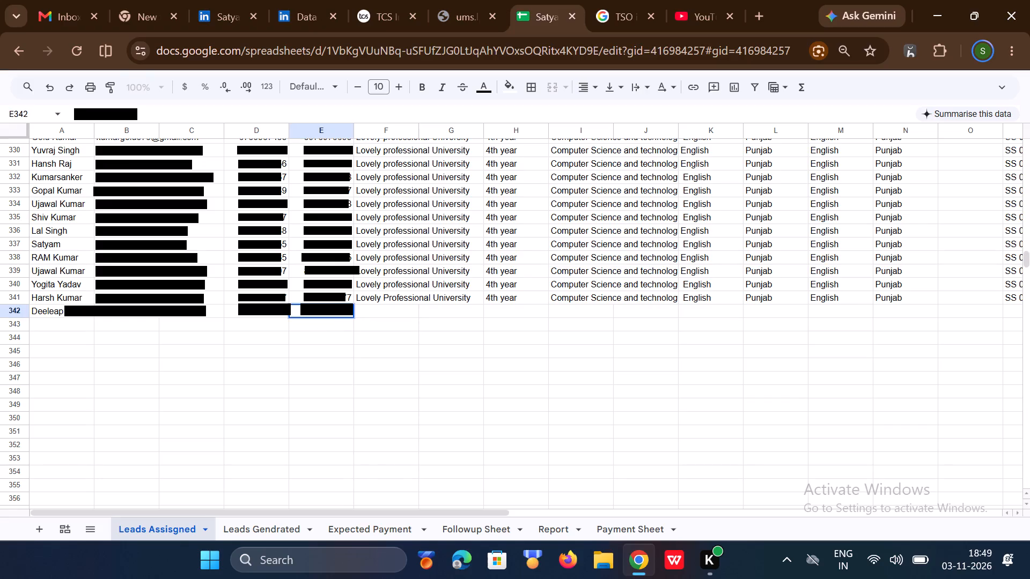
# Delete the stray leading character from the entry in cell E342.
pyautogui.click(306, 311)
pyautogui.press('BackSpace')
pyautogui.click(387, 309)
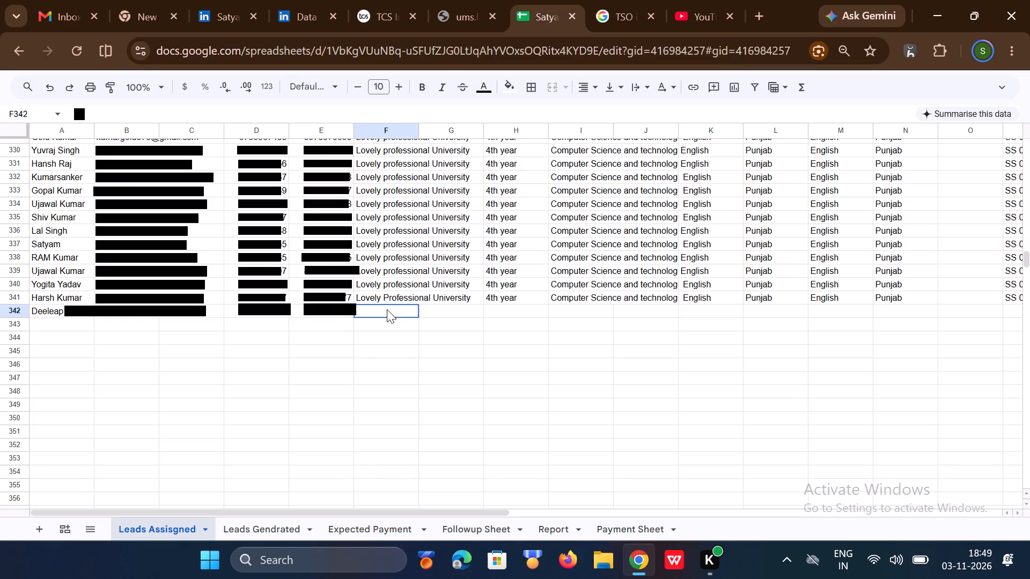
# Enter "Lovely Professional University" as the student's university in cell F342.
pyautogui.doubleClick(386, 311)
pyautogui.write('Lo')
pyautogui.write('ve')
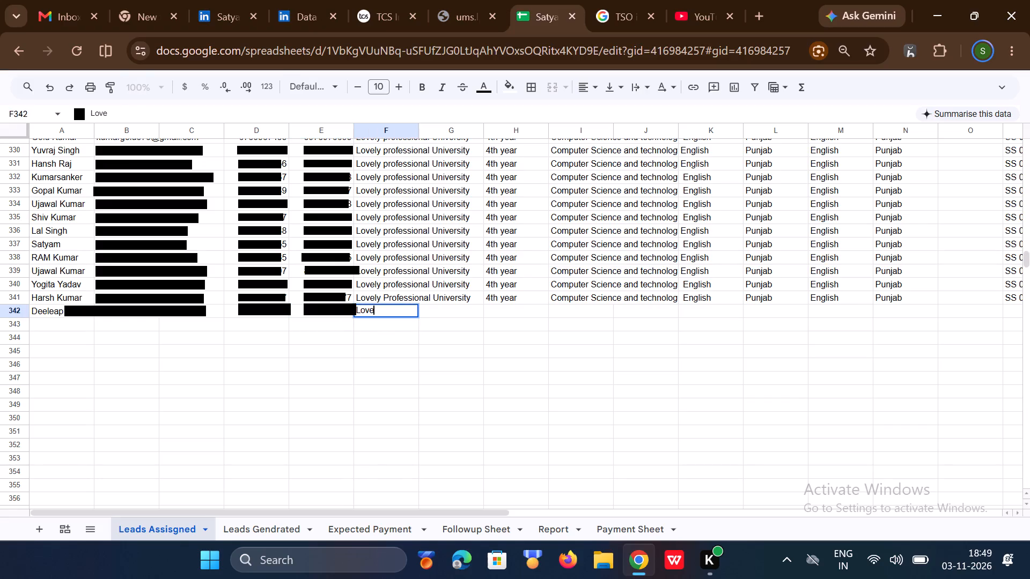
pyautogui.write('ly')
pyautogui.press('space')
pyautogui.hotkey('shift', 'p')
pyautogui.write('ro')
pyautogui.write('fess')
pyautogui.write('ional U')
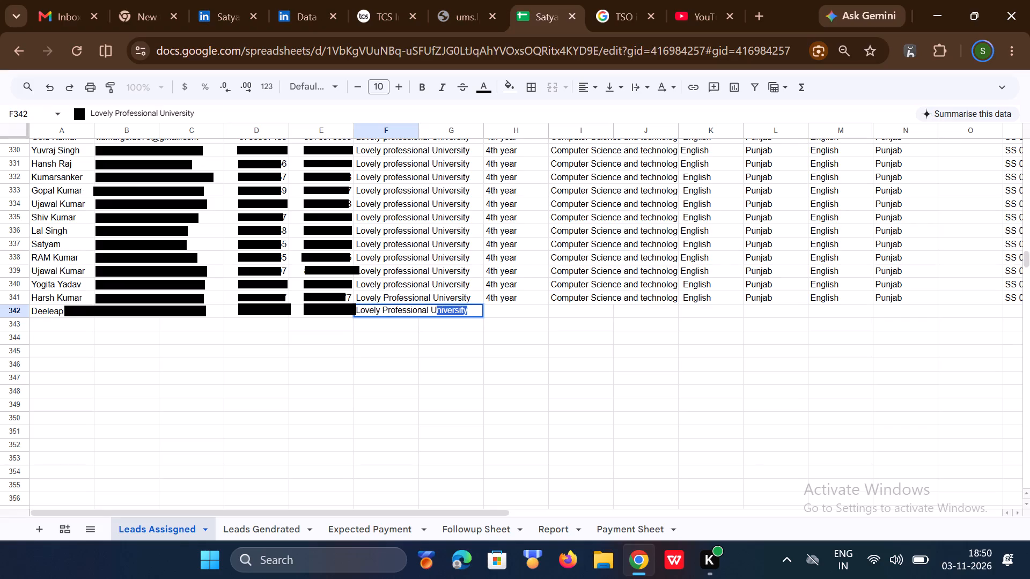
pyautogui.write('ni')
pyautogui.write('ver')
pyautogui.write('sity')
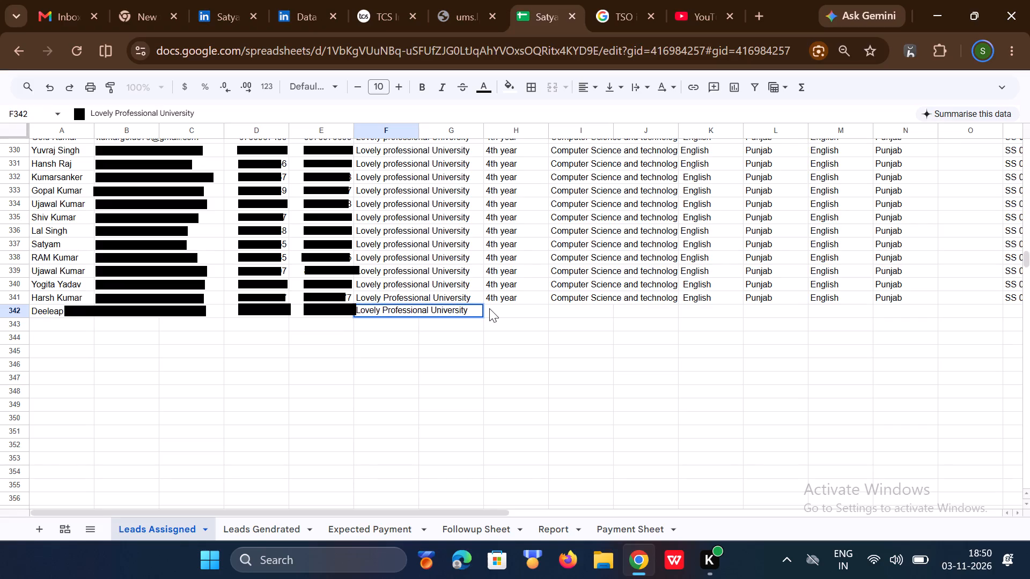
# Enter "4th year" as the student's year of study in cell H342.
pyautogui.click(489, 308)
pyautogui.doubleClick(489, 308)
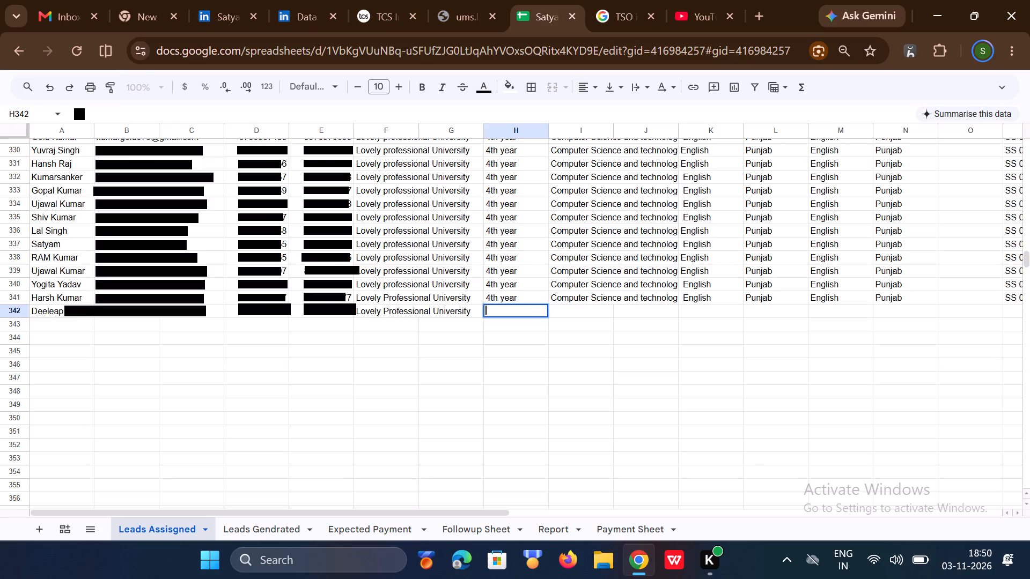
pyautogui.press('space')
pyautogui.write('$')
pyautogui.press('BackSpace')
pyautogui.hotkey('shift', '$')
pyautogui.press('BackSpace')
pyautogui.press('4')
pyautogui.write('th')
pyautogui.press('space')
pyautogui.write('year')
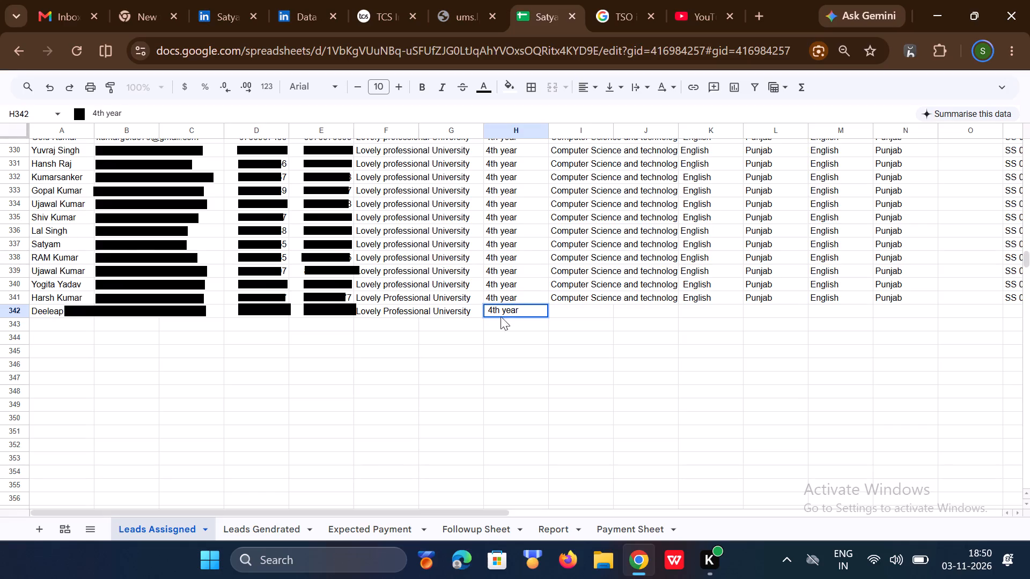
pyautogui.click(598, 322)
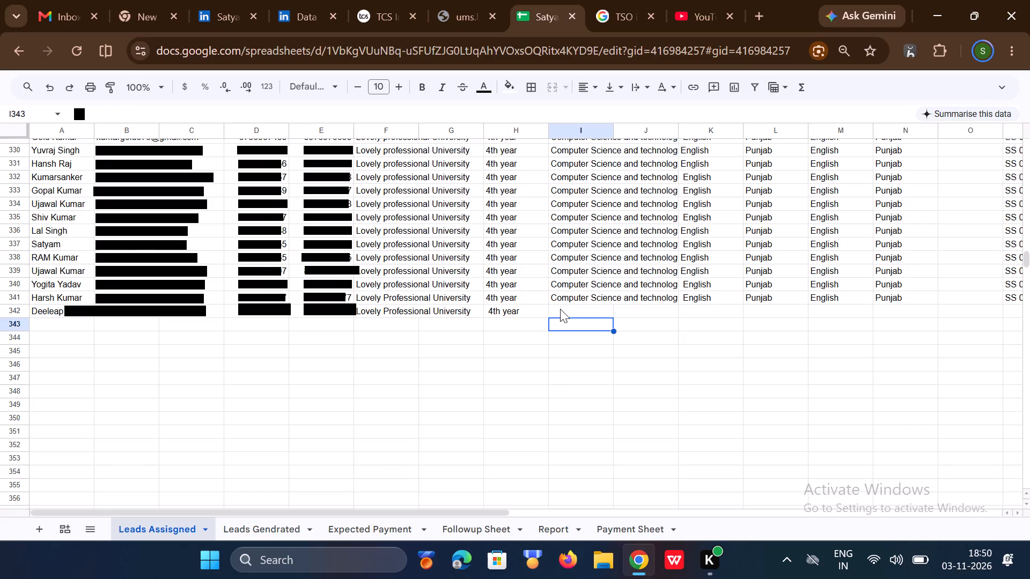
# Remove the leading space before "4th year" in cell H342.
pyautogui.click(494, 313)
pyautogui.doubleClick(494, 313)
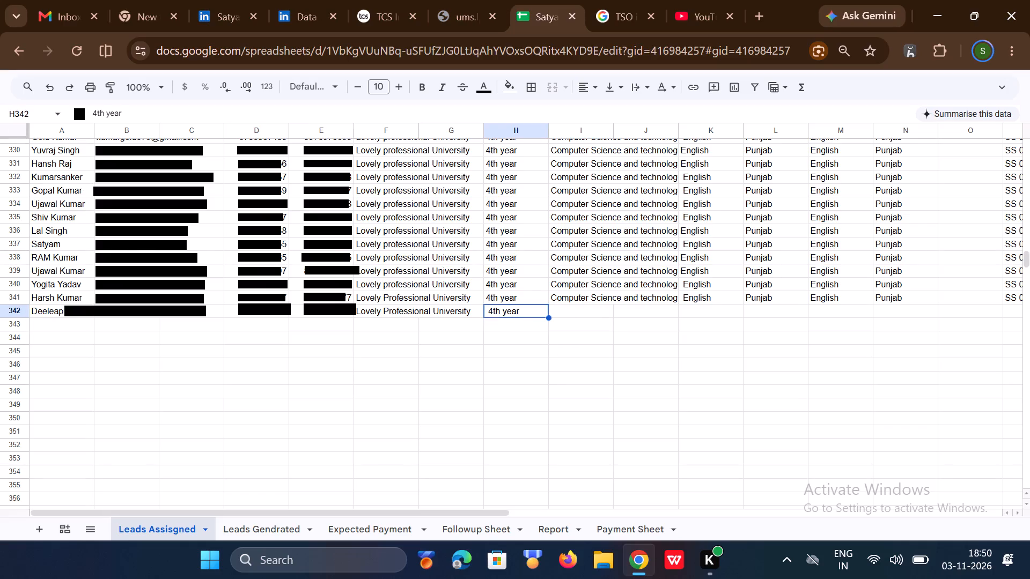
pyautogui.click(490, 313)
pyautogui.press('BackSpace')
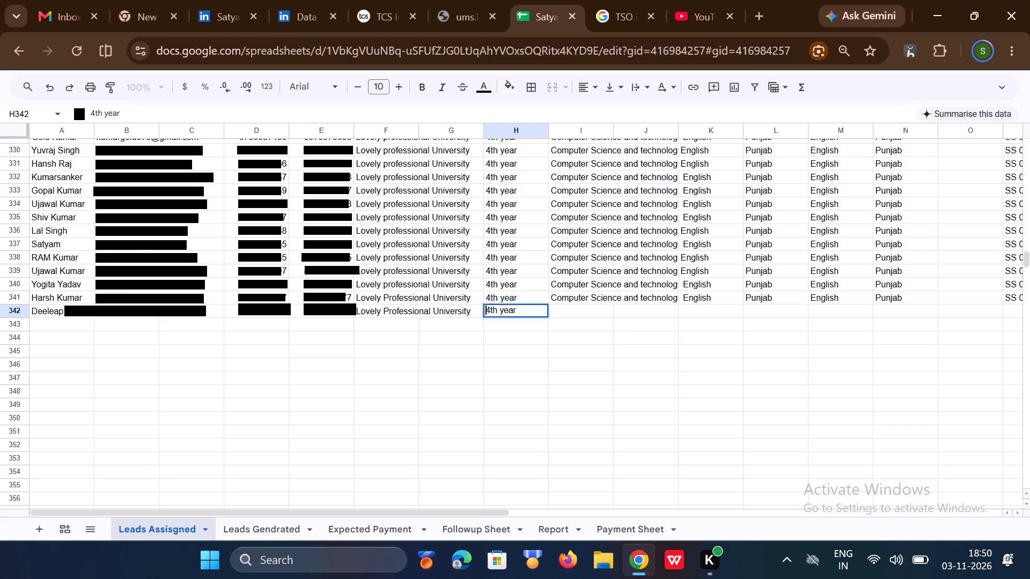
# Enter "Computer Science and technology" as the student's course in cell I342.
pyautogui.doubleClick(566, 309)
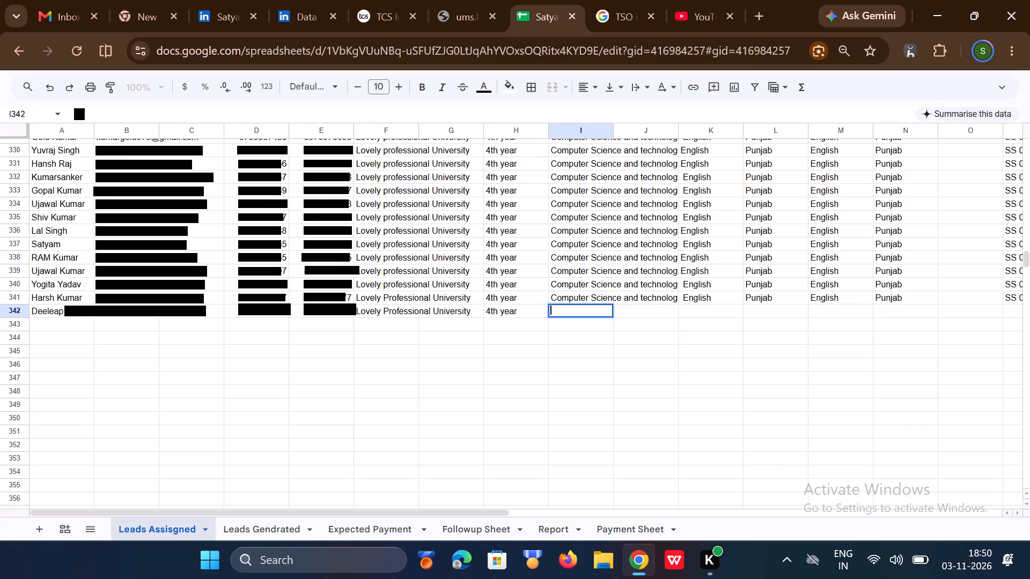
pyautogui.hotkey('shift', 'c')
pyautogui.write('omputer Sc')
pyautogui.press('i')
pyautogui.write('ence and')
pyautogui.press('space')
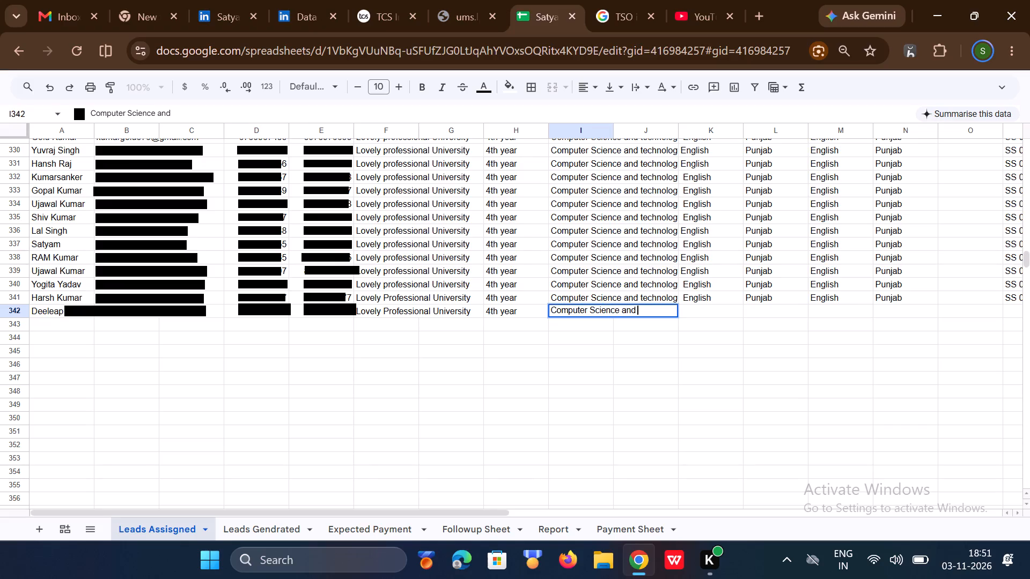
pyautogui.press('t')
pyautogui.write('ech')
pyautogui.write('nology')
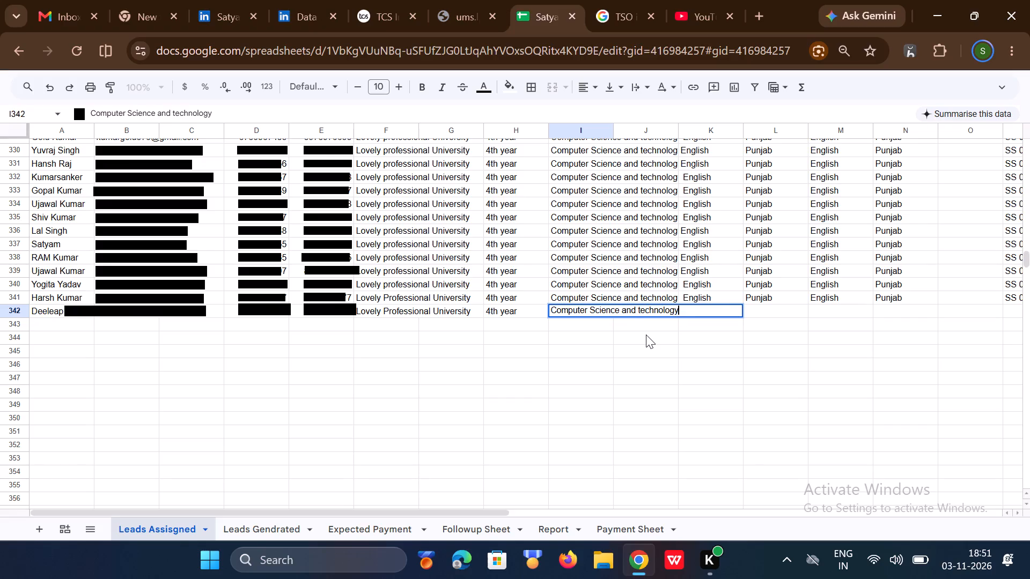
pyautogui.click(646, 335)
# Fill in "English" in cell K342 and "Punjab" in cell L342 for the new student.
pyautogui.tripleClick(711, 313)
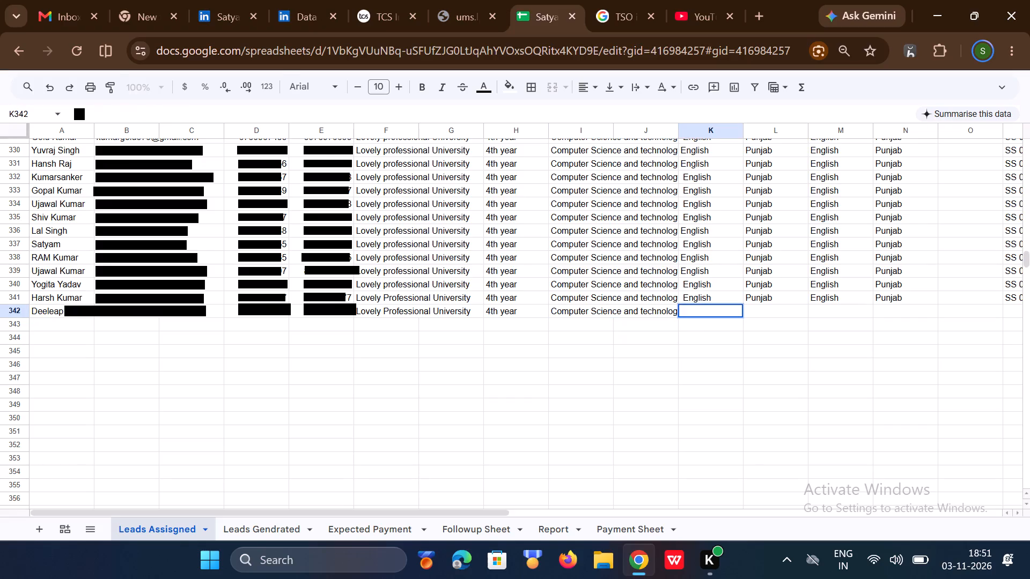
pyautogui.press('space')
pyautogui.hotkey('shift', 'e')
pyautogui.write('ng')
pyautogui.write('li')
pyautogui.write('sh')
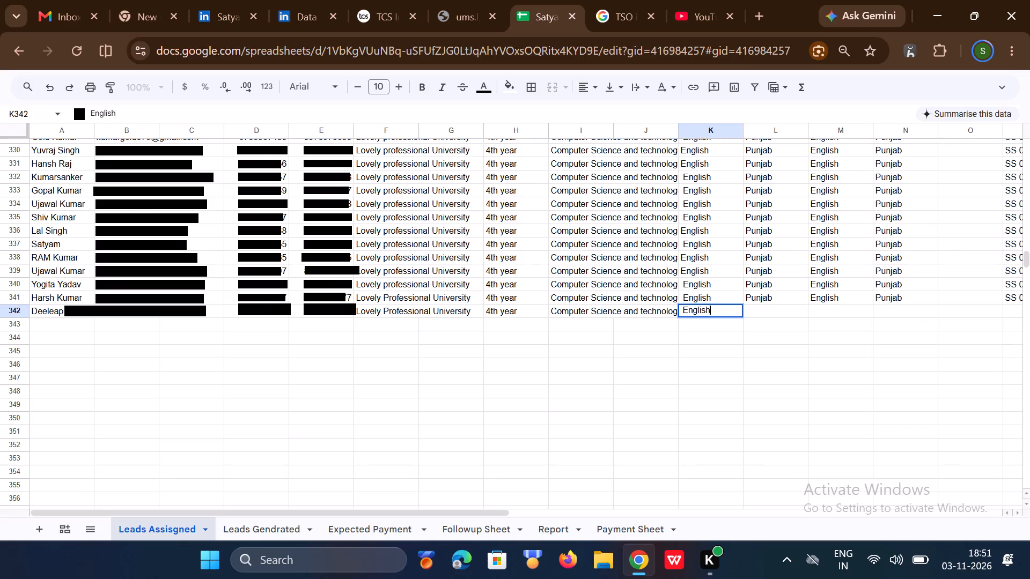
pyautogui.doubleClick(770, 310)
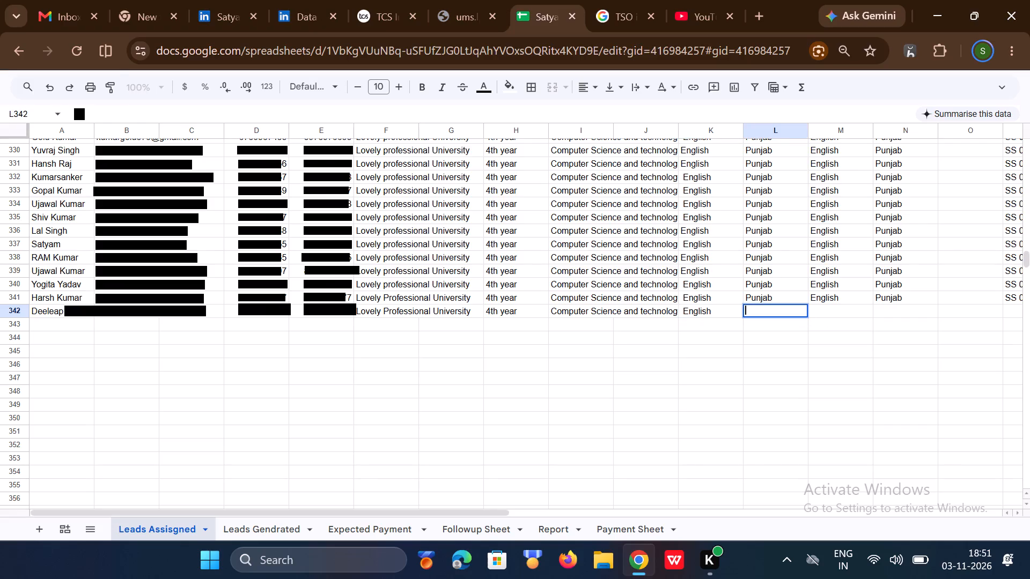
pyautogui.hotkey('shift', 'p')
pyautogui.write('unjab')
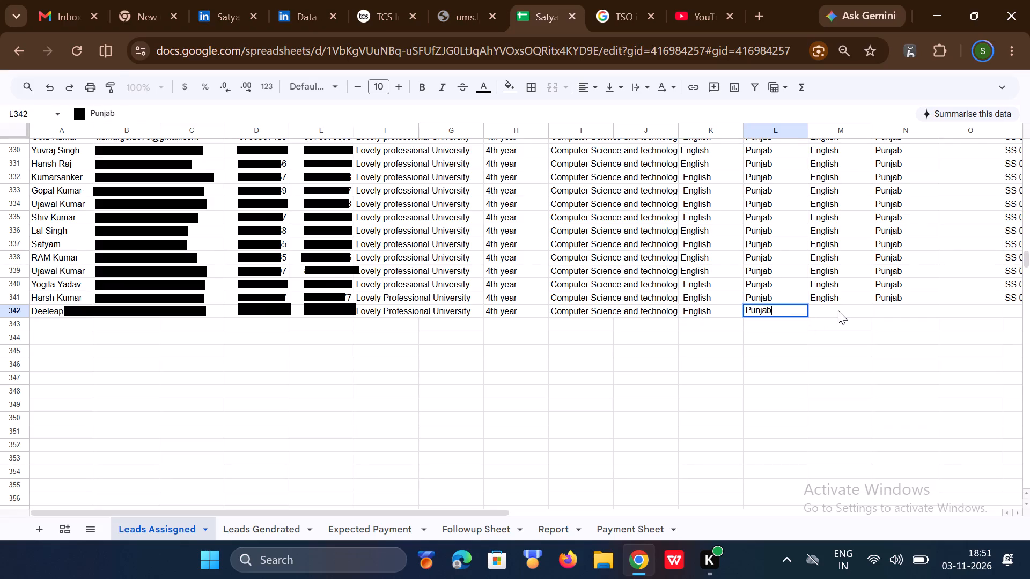
# Fill in "English" in cell M342 and "Punjab" in cell N342 for the same student.
pyautogui.doubleClick(838, 310)
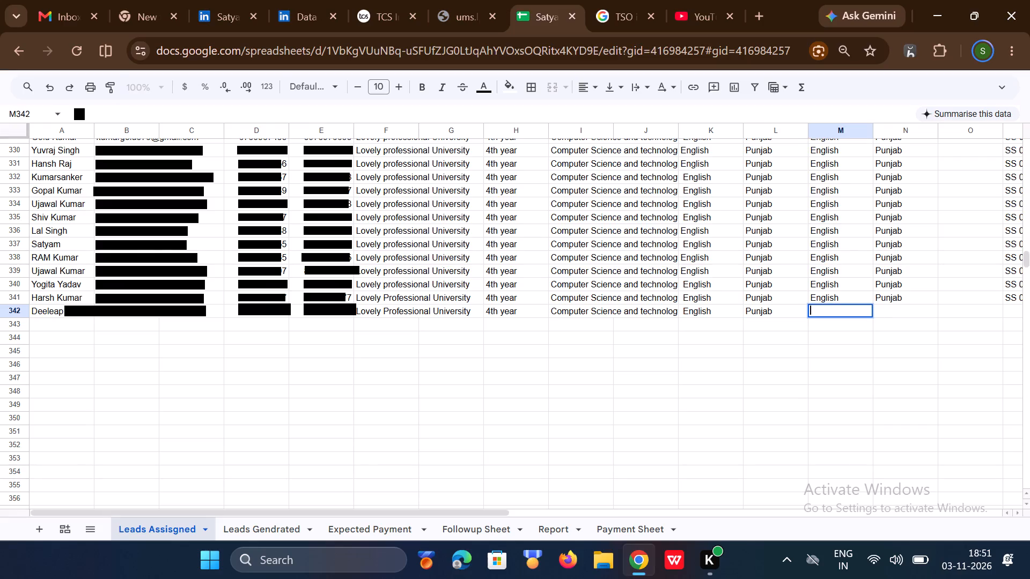
pyautogui.click(838, 310)
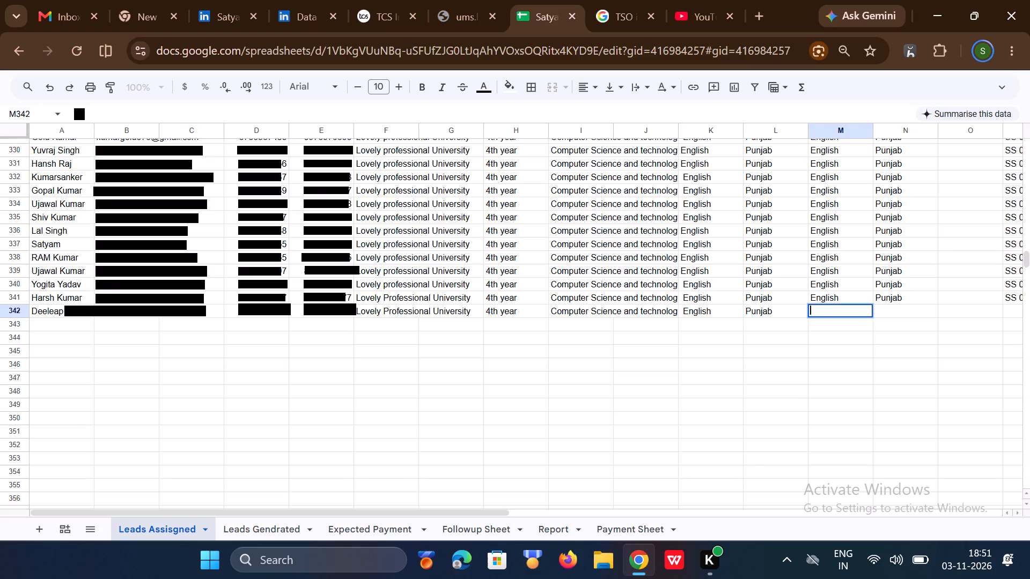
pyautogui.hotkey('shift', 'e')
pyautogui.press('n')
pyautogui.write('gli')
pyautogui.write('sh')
pyautogui.doubleClick(881, 307)
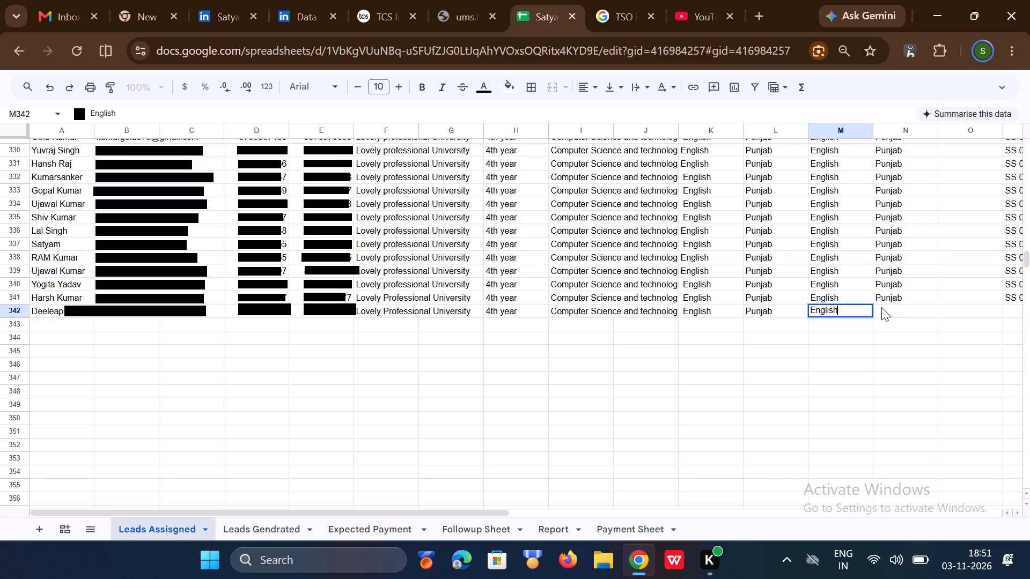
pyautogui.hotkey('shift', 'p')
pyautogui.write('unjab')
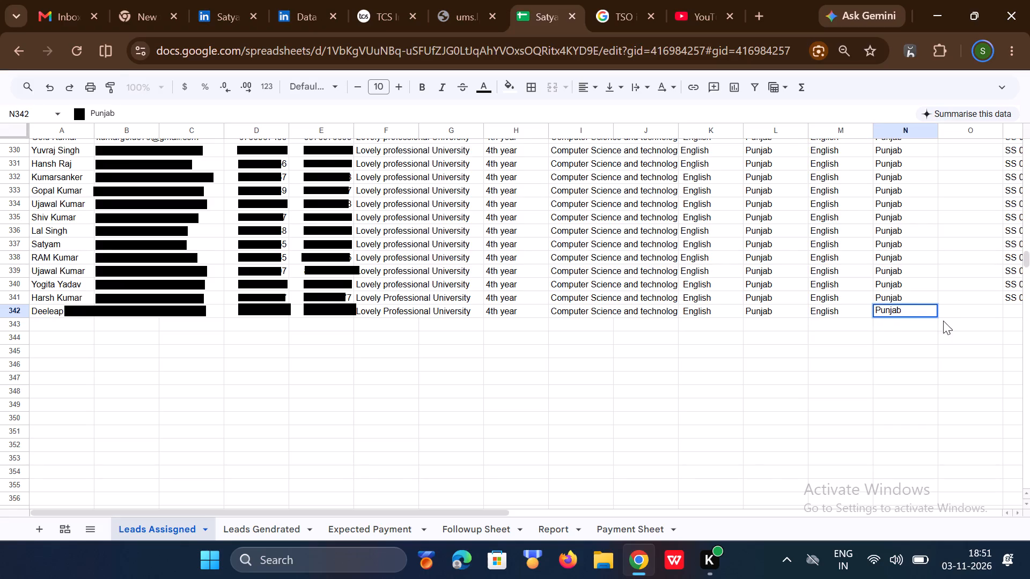
# Enter the code "SS 010" in cell P342 of the student's row.
pyautogui.hscroll(-1, 948, 320)
pyautogui.click(948, 320)
pyautogui.doubleClick(989, 313)
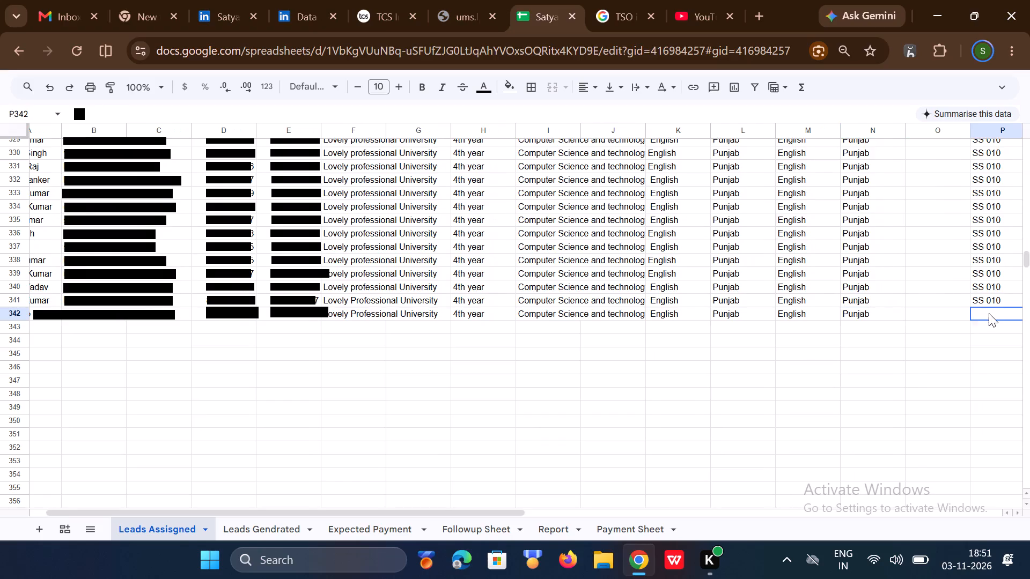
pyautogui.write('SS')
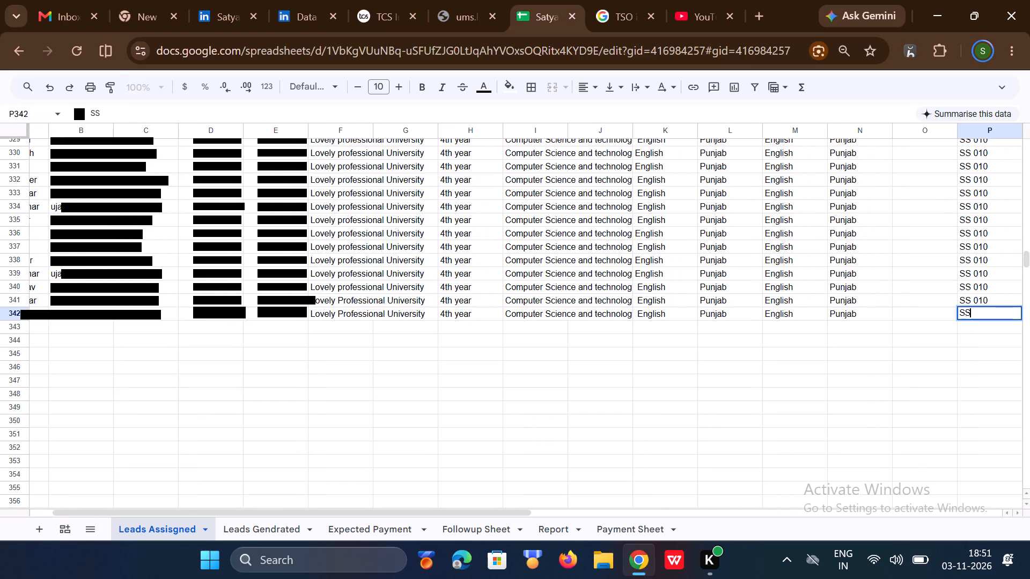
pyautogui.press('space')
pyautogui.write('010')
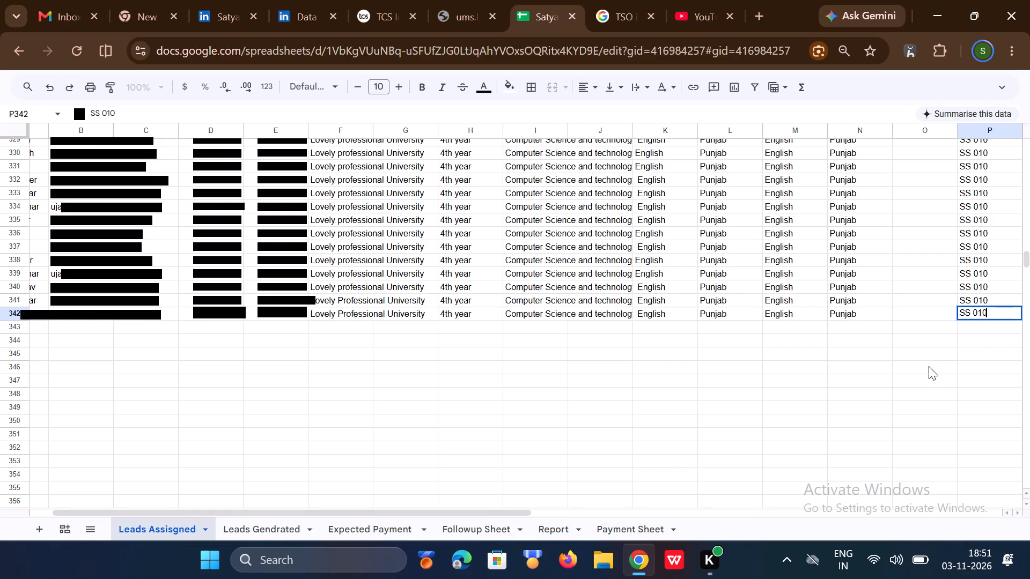
pyautogui.hscroll(-2, 925, 374)
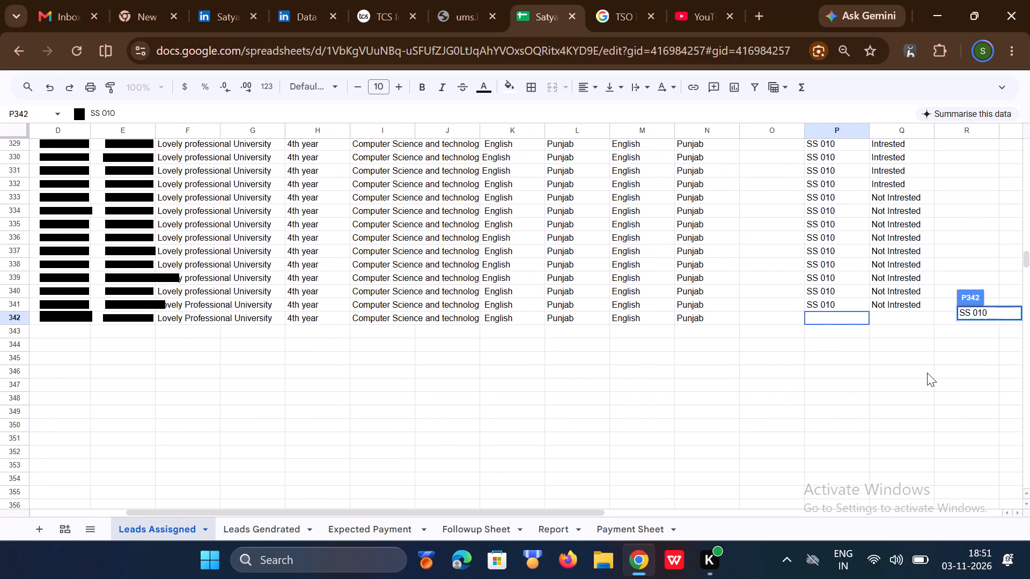
pyautogui.click(907, 360)
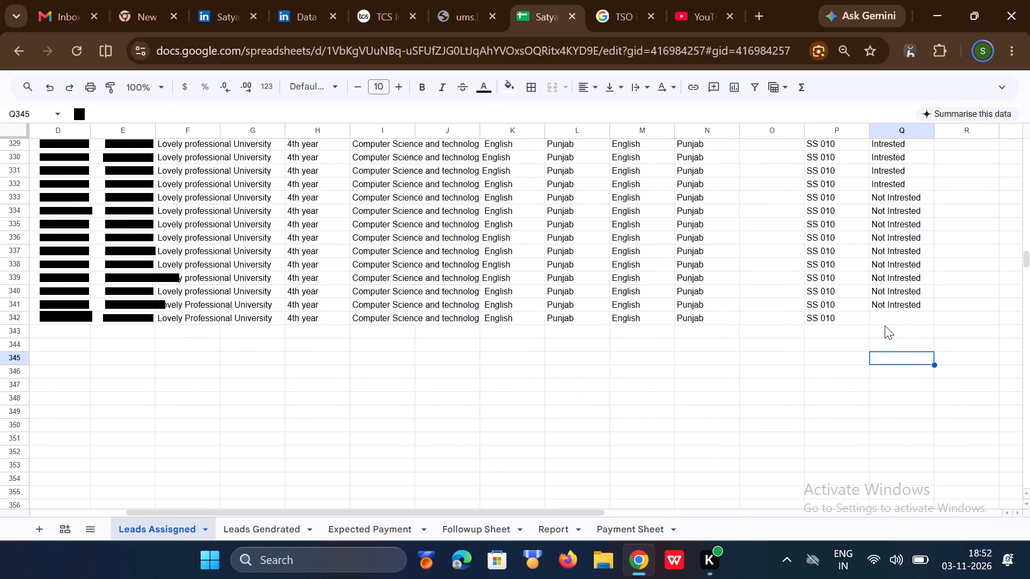
# Enter "Not Intrested" as the student's interest status in cell Q342.
pyautogui.click(885, 325)
pyautogui.click(887, 325)
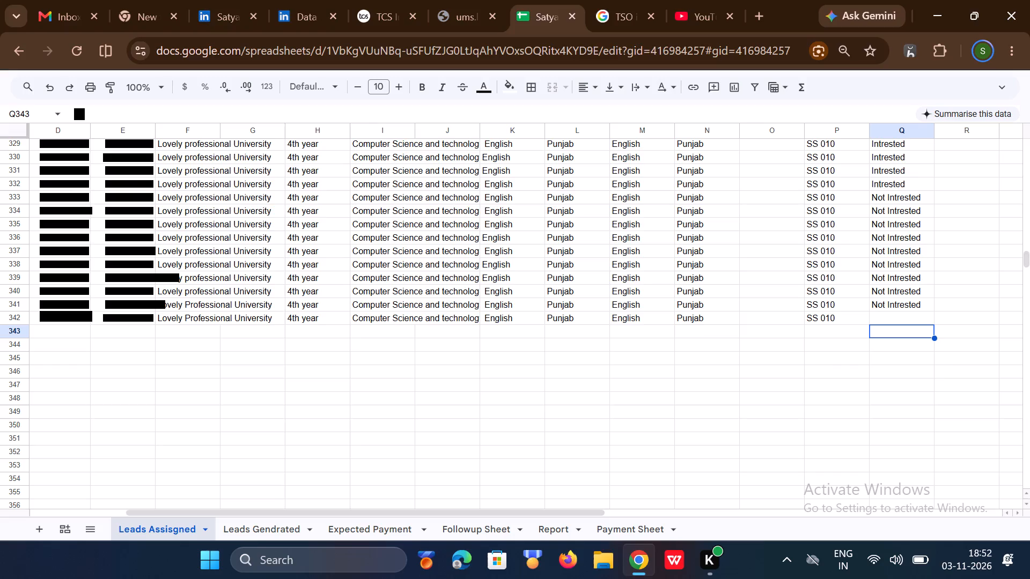
pyautogui.click(891, 324)
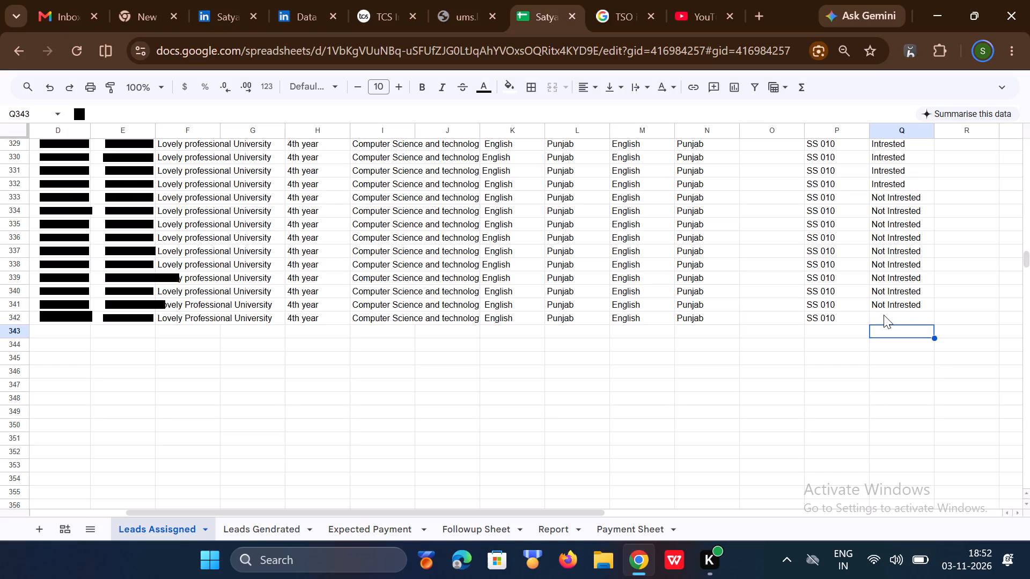
pyautogui.doubleClick(884, 315)
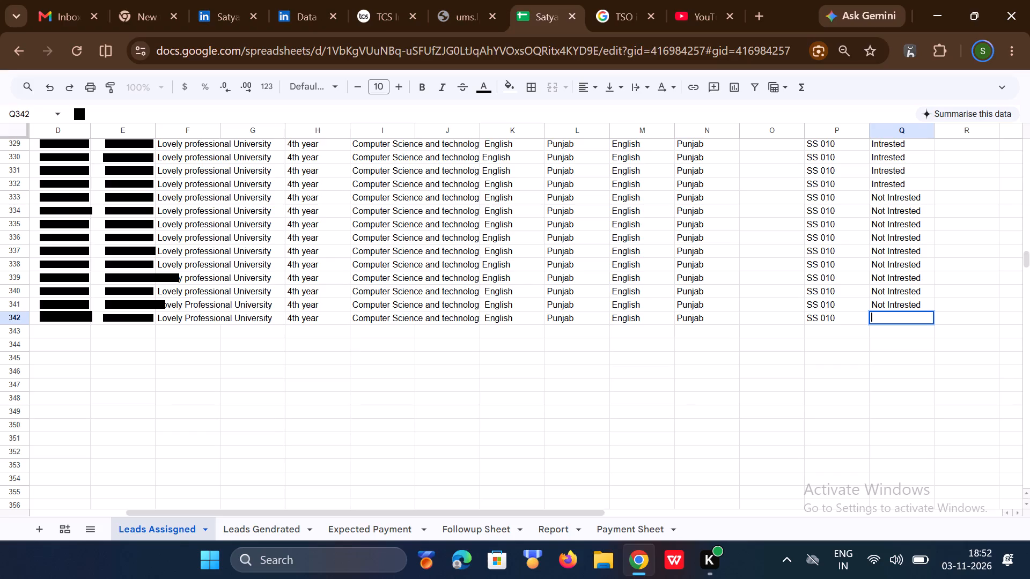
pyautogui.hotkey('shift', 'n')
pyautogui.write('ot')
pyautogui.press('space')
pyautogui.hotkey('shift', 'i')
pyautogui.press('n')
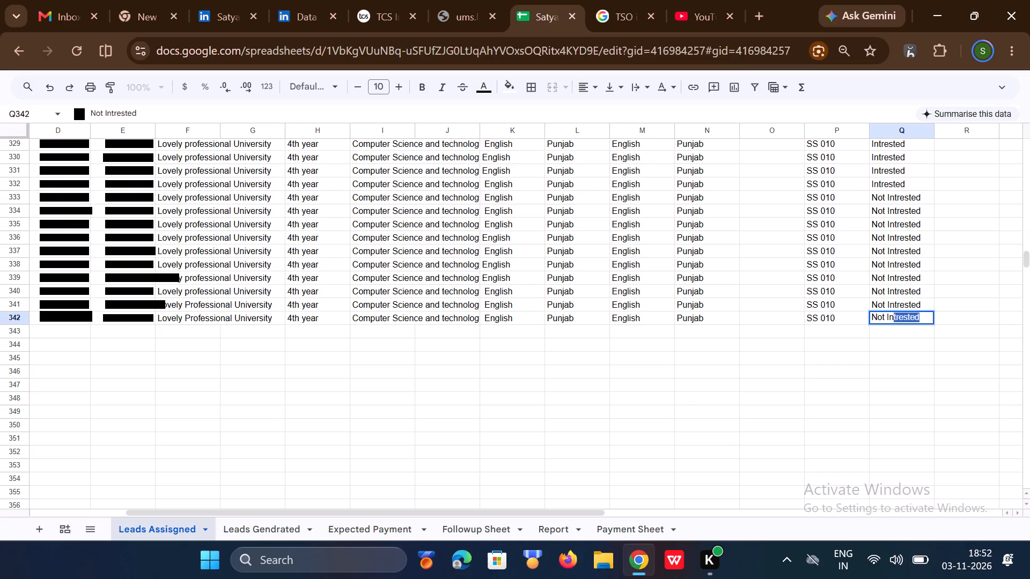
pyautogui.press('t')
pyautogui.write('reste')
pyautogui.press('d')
pyautogui.click(850, 363)
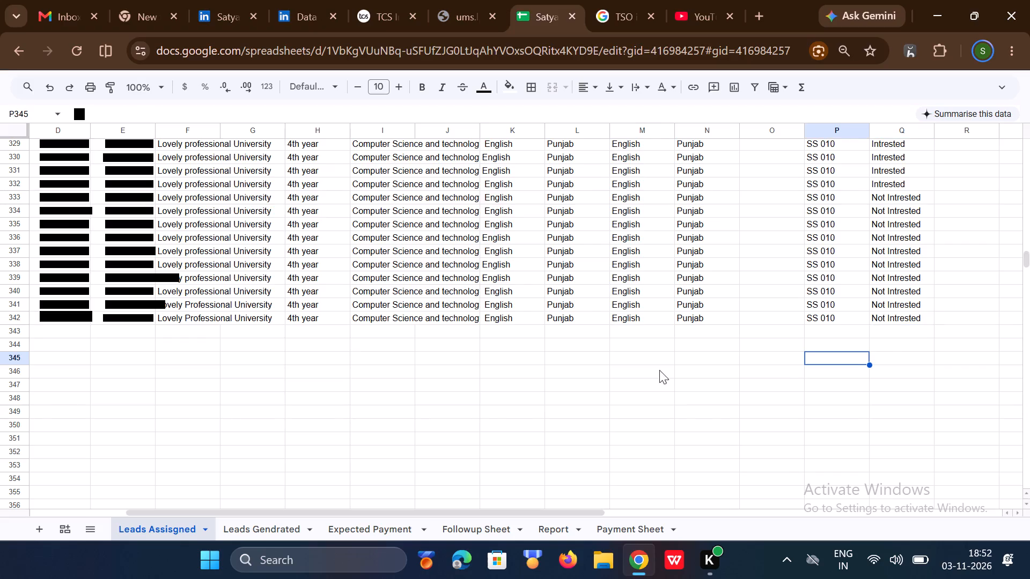
# Start the next student record by entering the student's full name in cell A343.
pyautogui.hscroll(3, 599, 397)
pyautogui.click(58, 336)
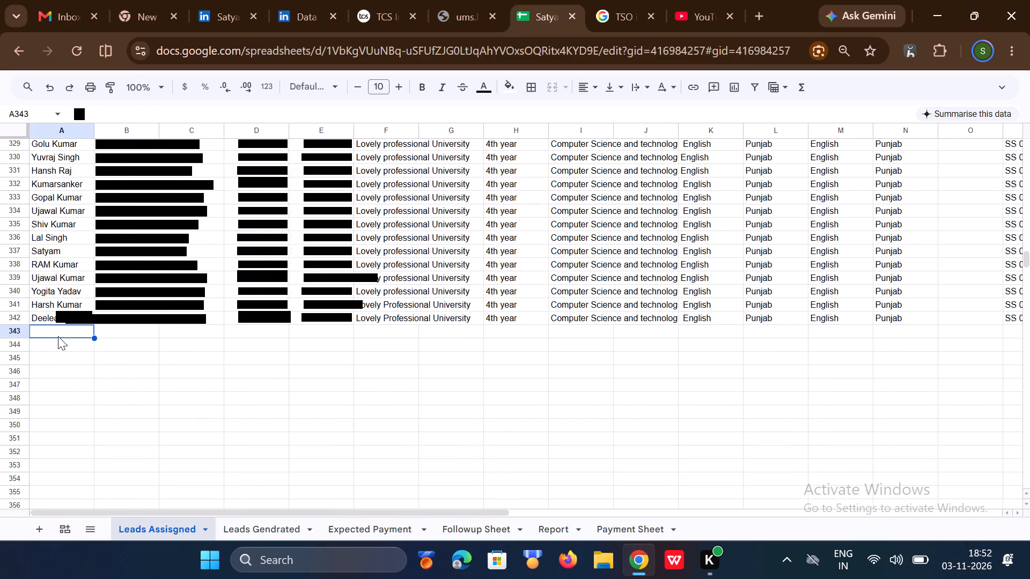
pyautogui.doubleClick(60, 335)
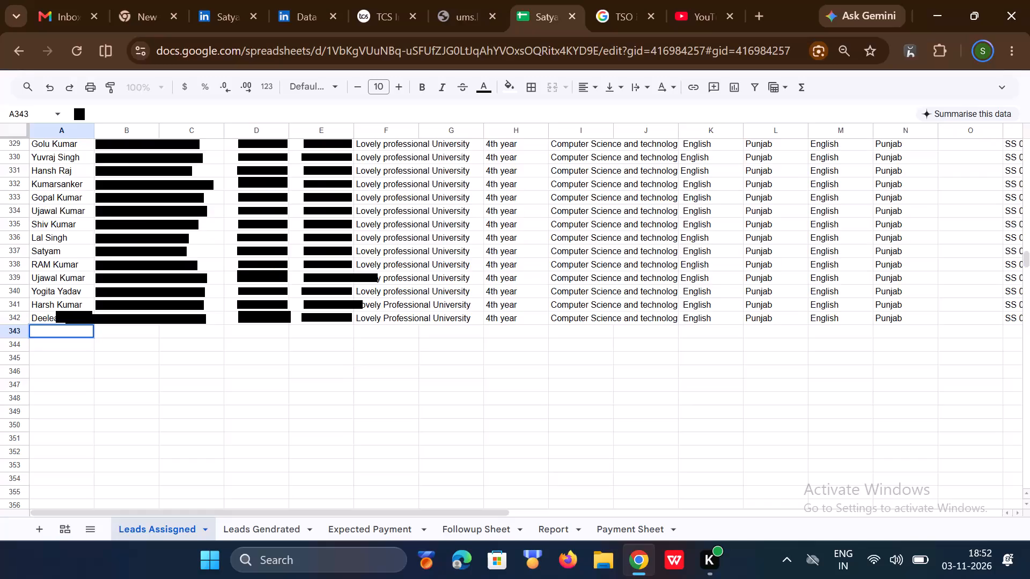
pyautogui.hotkey('ctrl', 'k')
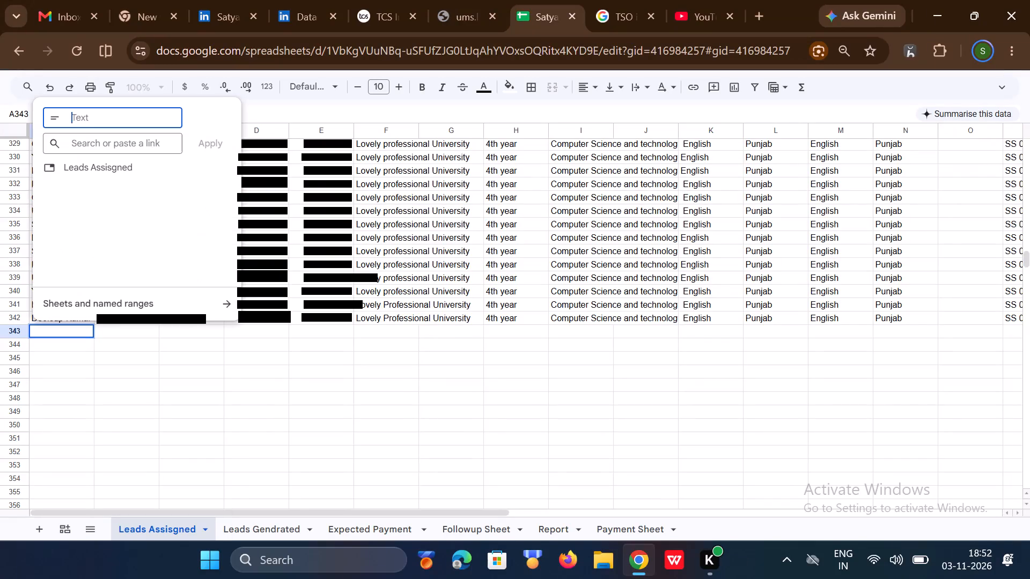
pyautogui.click(177, 332)
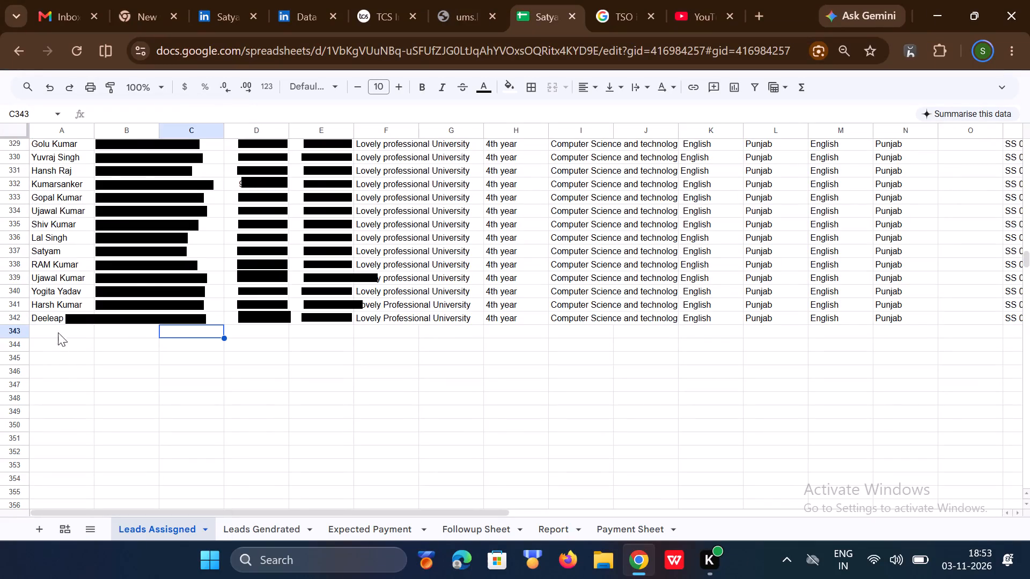
pyautogui.doubleClick(57, 325)
pyautogui.doubleClick(57, 333)
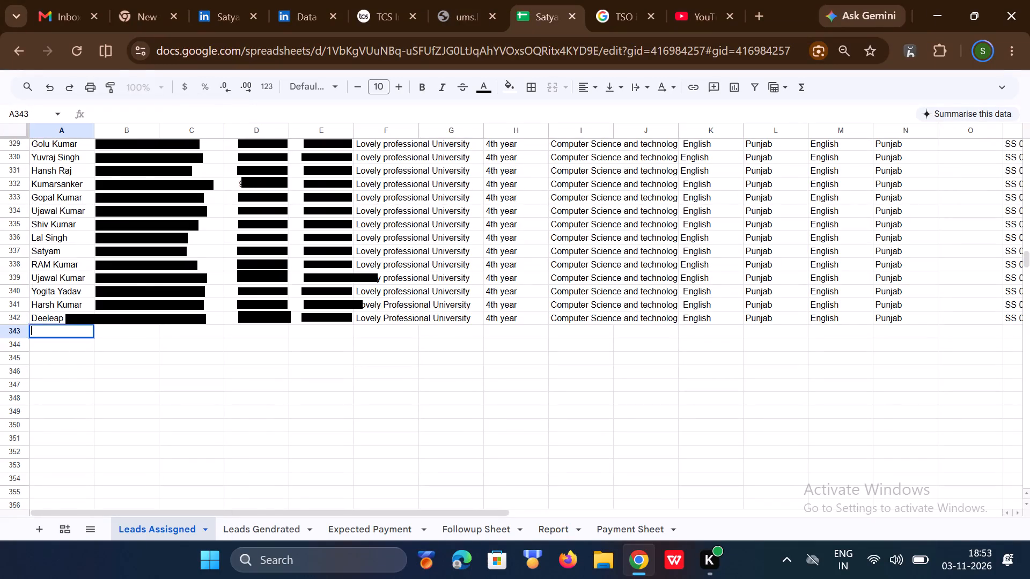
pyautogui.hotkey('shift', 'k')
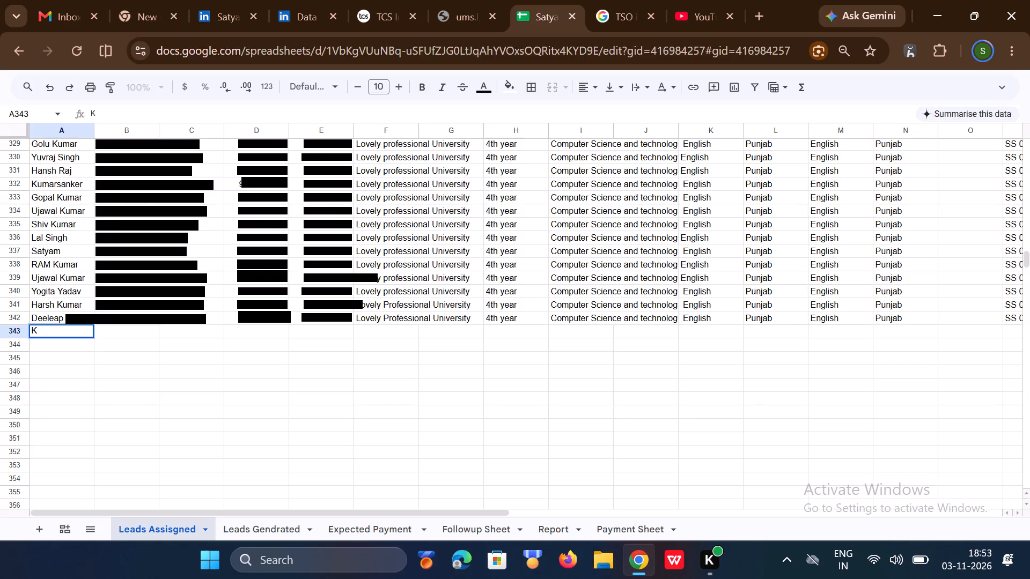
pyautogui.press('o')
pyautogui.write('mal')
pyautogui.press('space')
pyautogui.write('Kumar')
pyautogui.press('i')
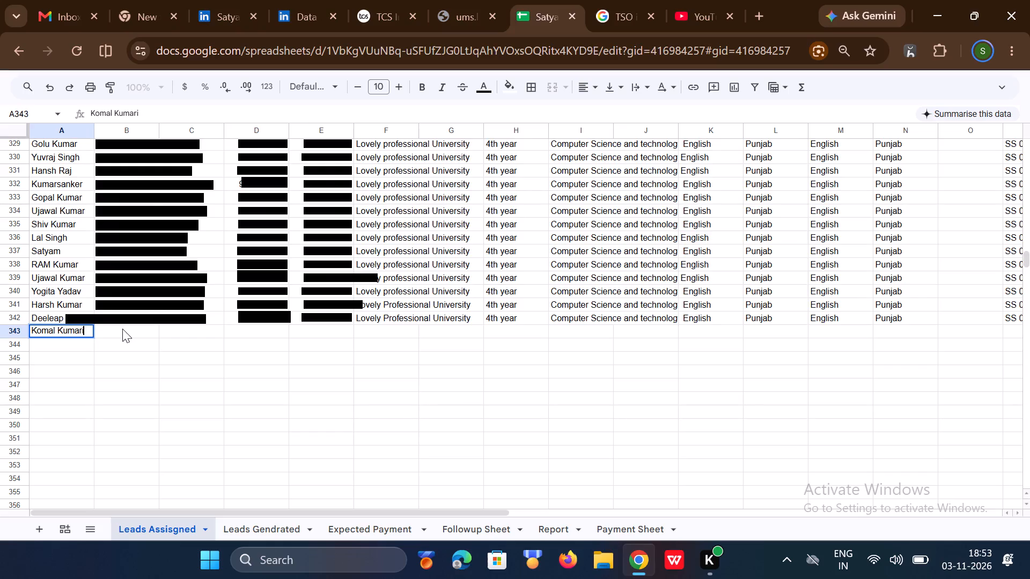
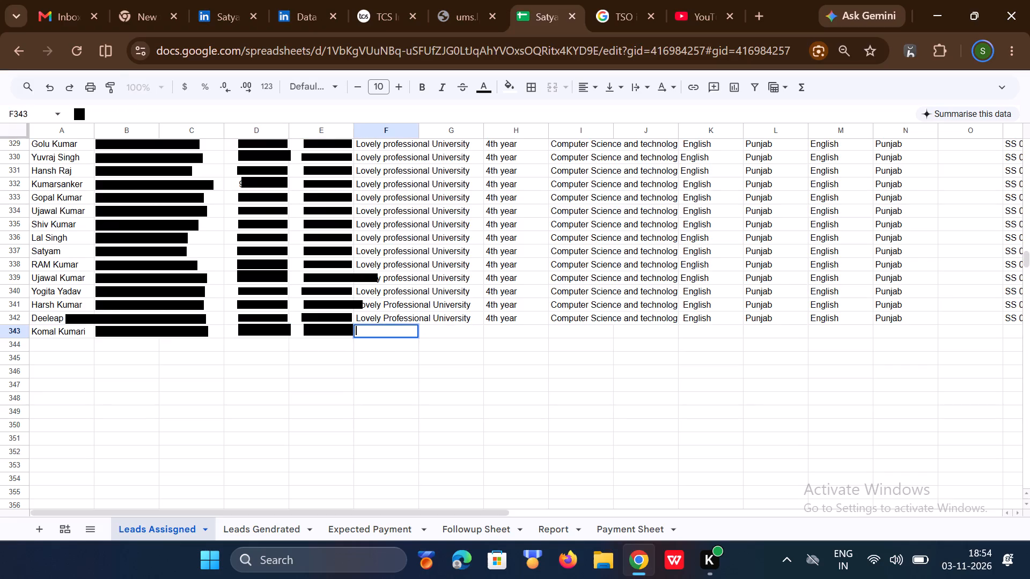
# Enter "Lovely Professional University" as the student's university in cell F343.
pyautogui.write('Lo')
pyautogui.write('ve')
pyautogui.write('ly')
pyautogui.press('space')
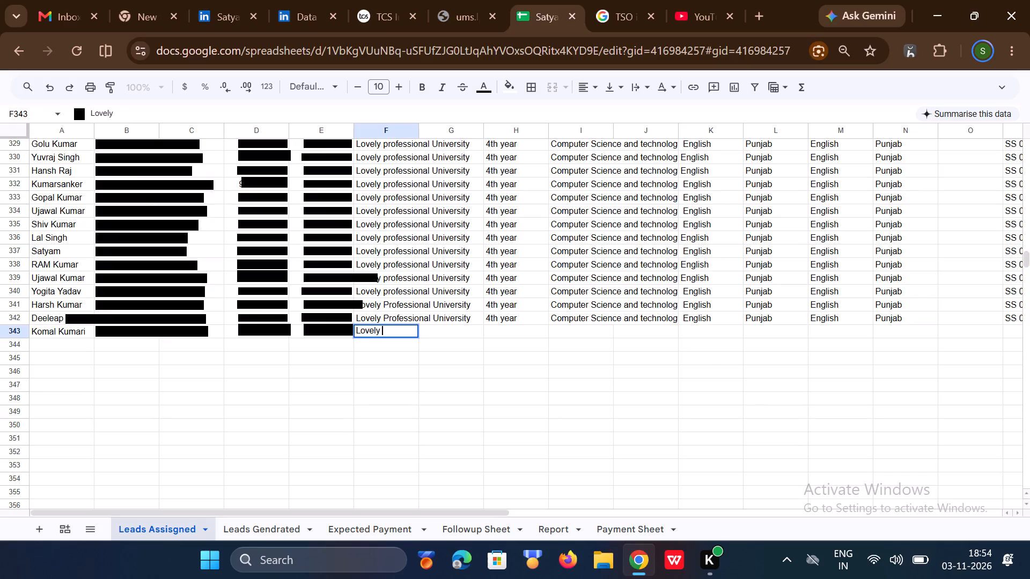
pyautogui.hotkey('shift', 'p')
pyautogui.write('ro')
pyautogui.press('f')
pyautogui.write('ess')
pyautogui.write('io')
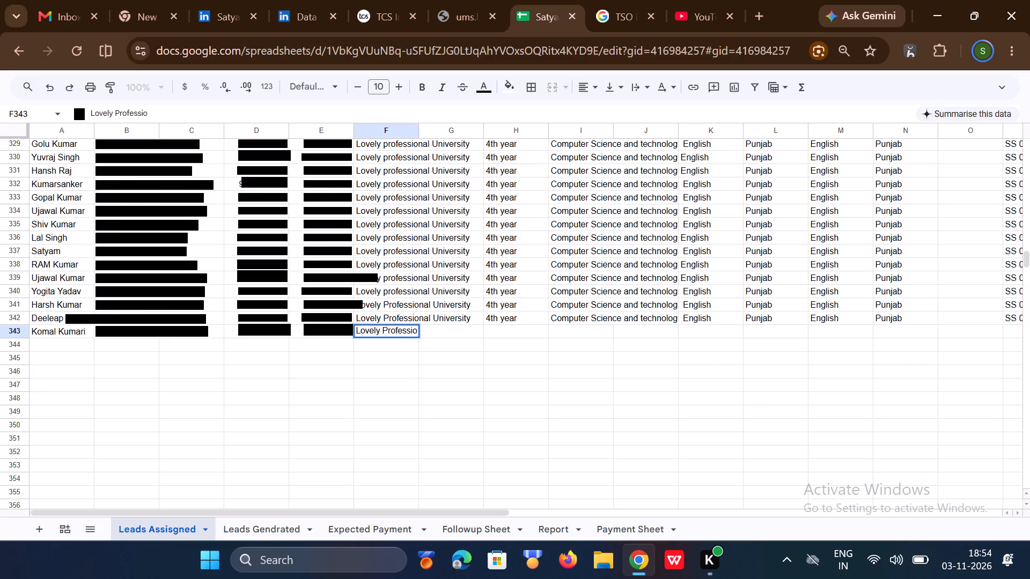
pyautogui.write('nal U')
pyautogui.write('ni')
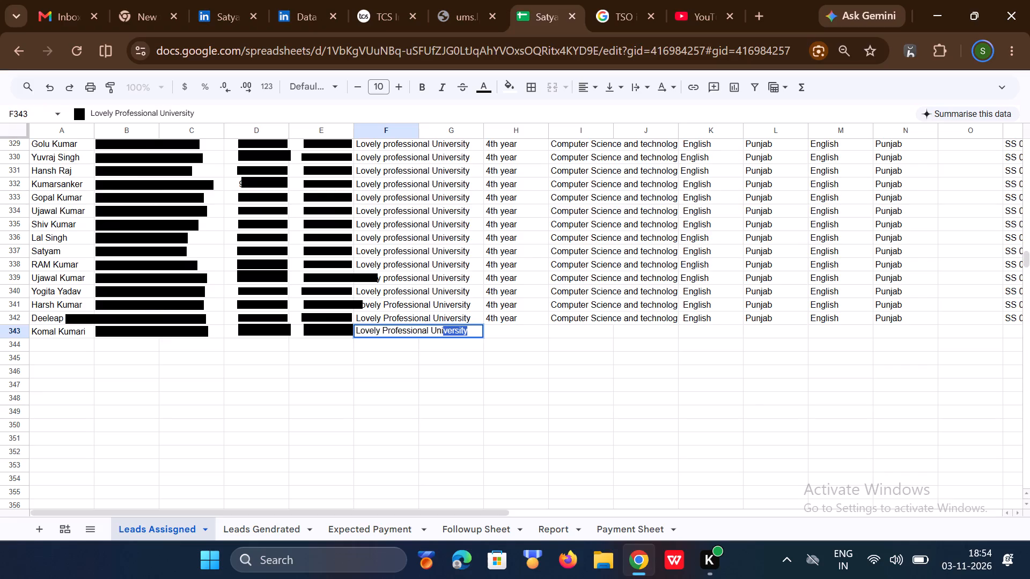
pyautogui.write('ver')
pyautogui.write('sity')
# Enter "4th year" as the student's year of study in cell H343.
pyautogui.doubleClick(507, 338)
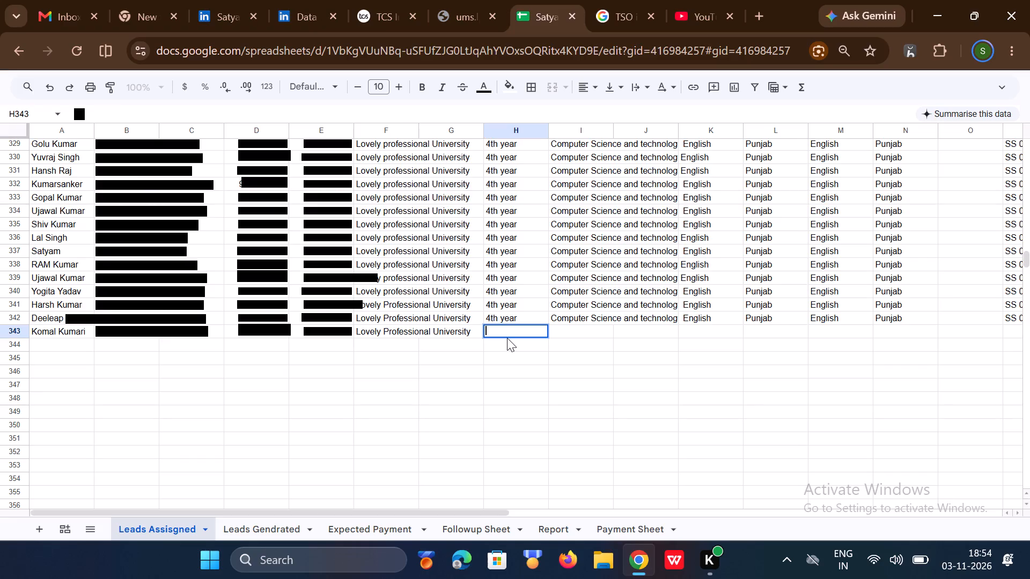
pyautogui.hotkey('shift', '$')
pyautogui.press('BackSpace')
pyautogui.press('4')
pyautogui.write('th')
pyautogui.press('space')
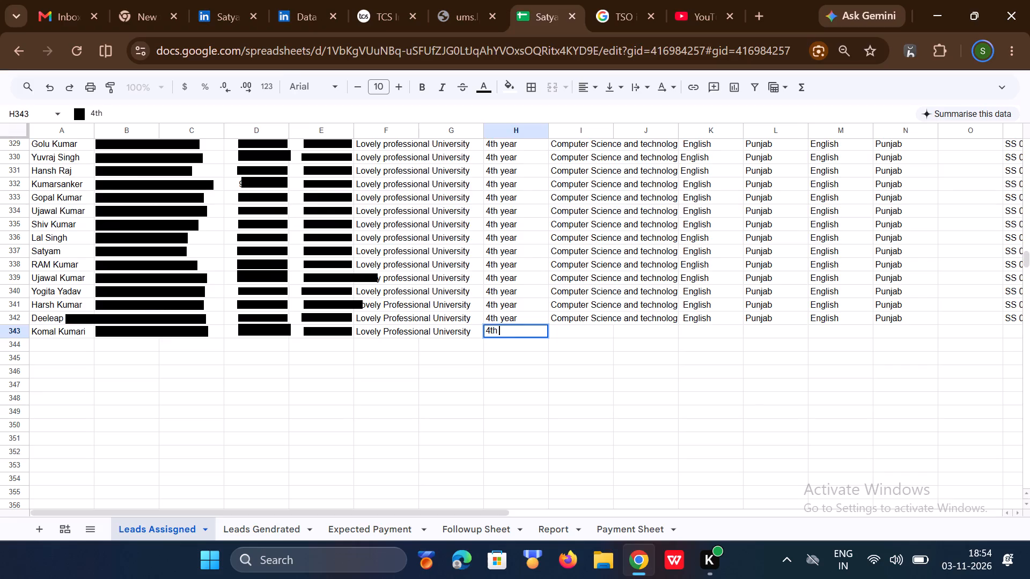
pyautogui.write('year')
# Enter "Computer Science and technology" as the student's field of study in cell I343.
pyautogui.doubleClick(576, 331)
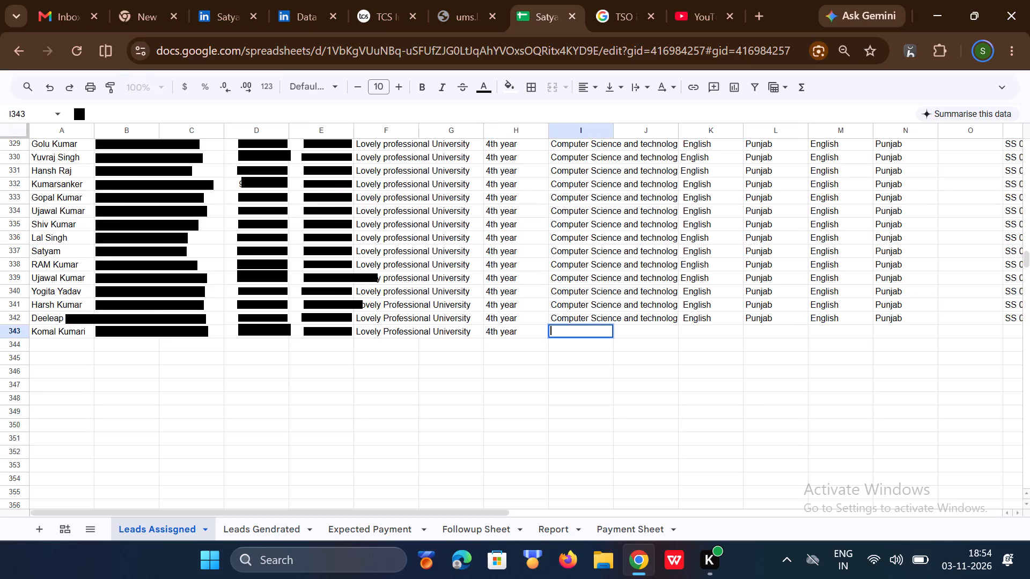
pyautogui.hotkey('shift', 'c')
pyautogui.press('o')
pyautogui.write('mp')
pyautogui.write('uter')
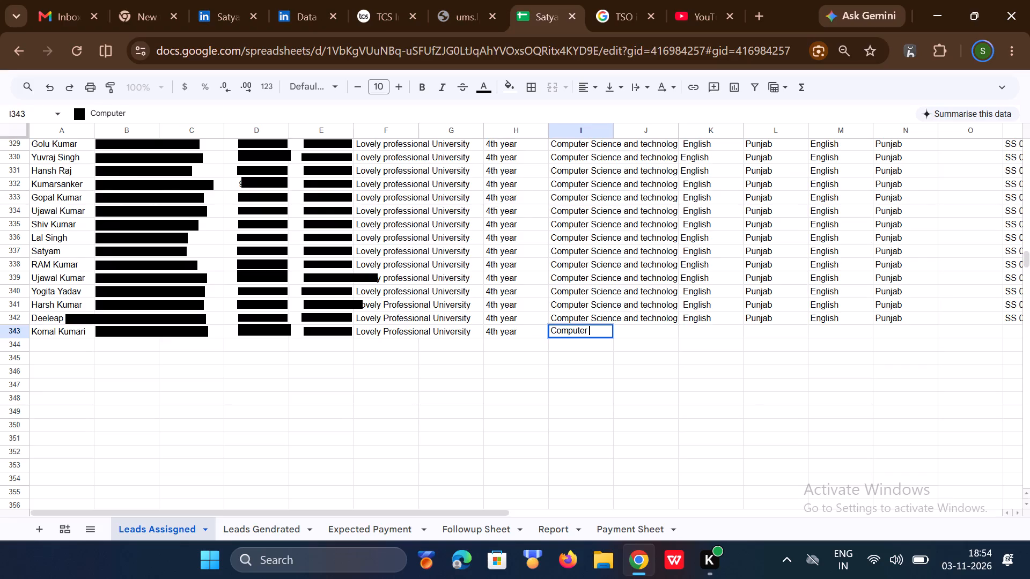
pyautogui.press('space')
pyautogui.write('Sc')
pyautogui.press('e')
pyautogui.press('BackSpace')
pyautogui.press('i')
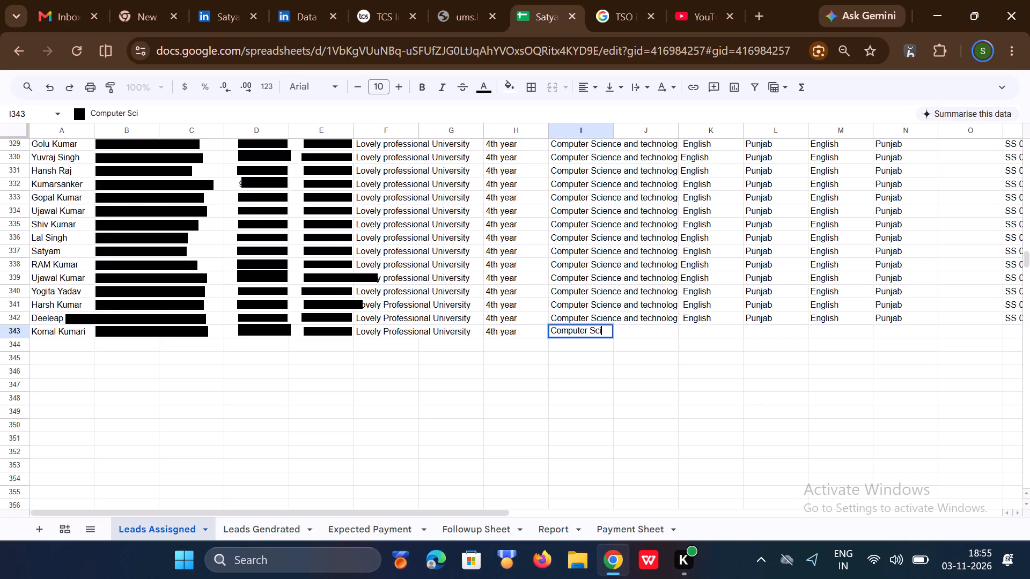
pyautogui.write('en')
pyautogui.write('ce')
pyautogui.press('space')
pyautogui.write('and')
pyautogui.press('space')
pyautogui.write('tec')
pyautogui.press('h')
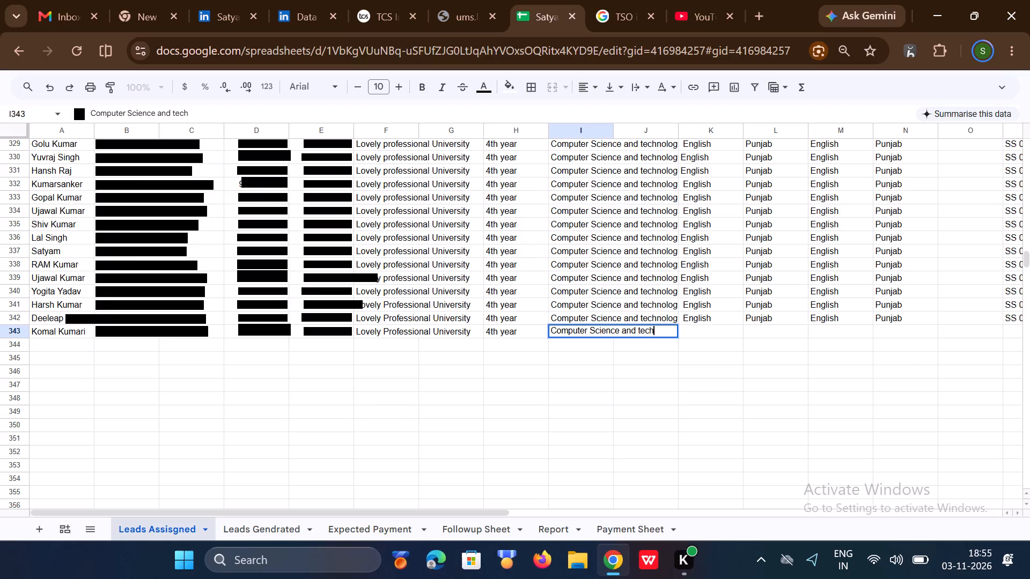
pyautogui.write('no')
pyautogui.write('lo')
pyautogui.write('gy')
# Fill in "English" in cell K343 and "Punjab" in cell L343 for the same student.
pyautogui.click(687, 345)
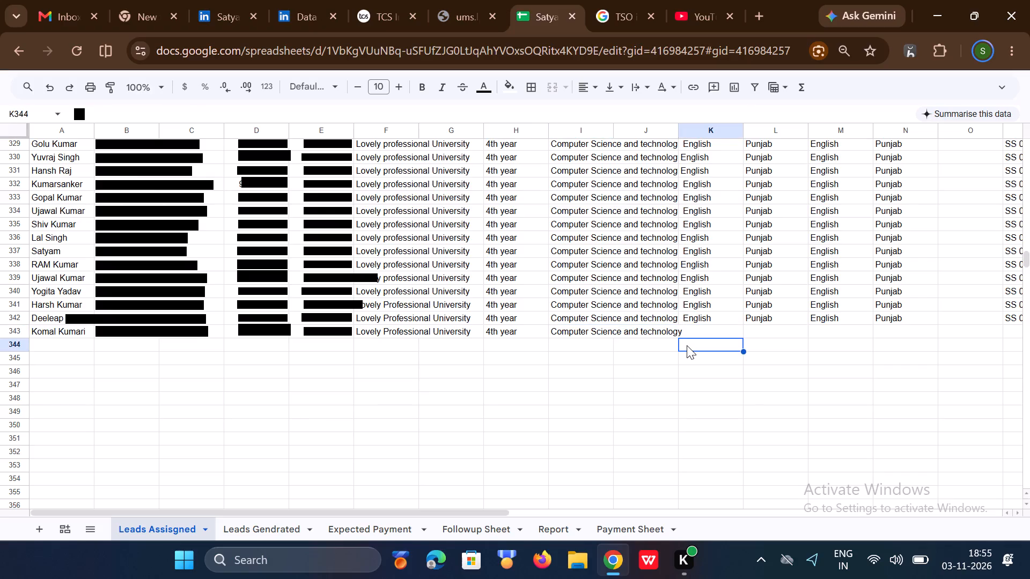
pyautogui.click(687, 345)
pyautogui.doubleClick(709, 328)
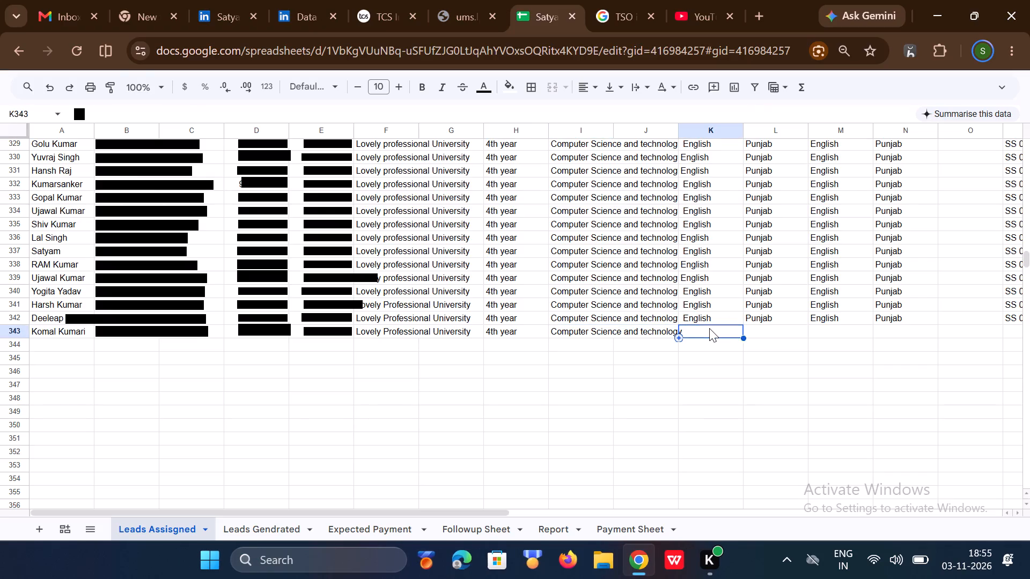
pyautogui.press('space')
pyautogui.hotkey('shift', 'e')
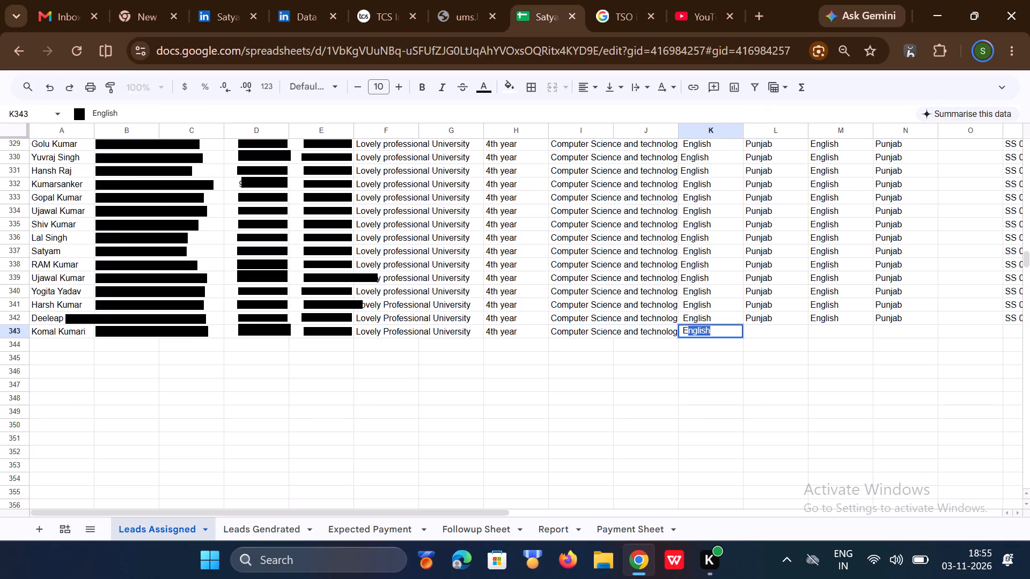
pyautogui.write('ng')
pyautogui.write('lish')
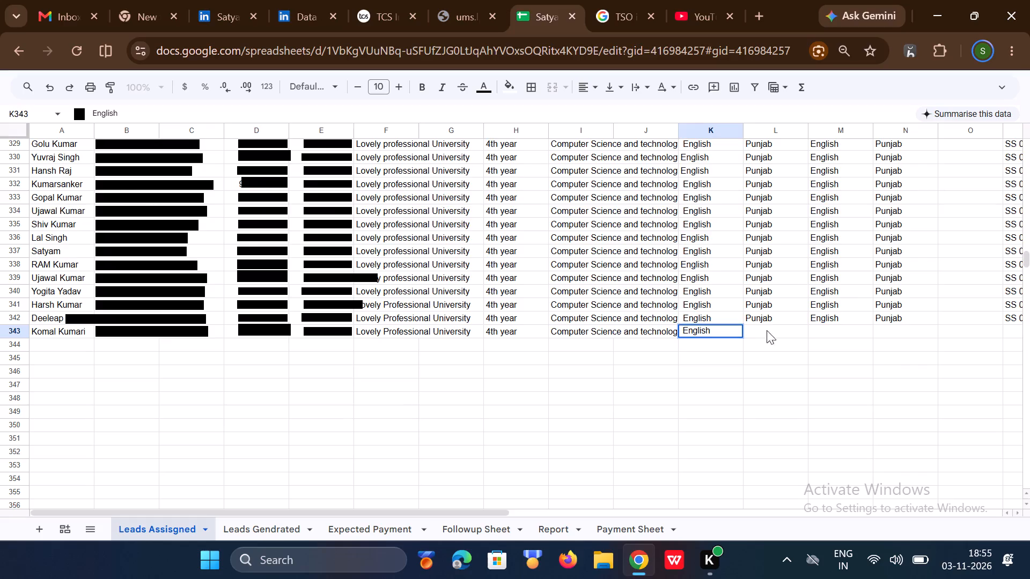
pyautogui.doubleClick(765, 328)
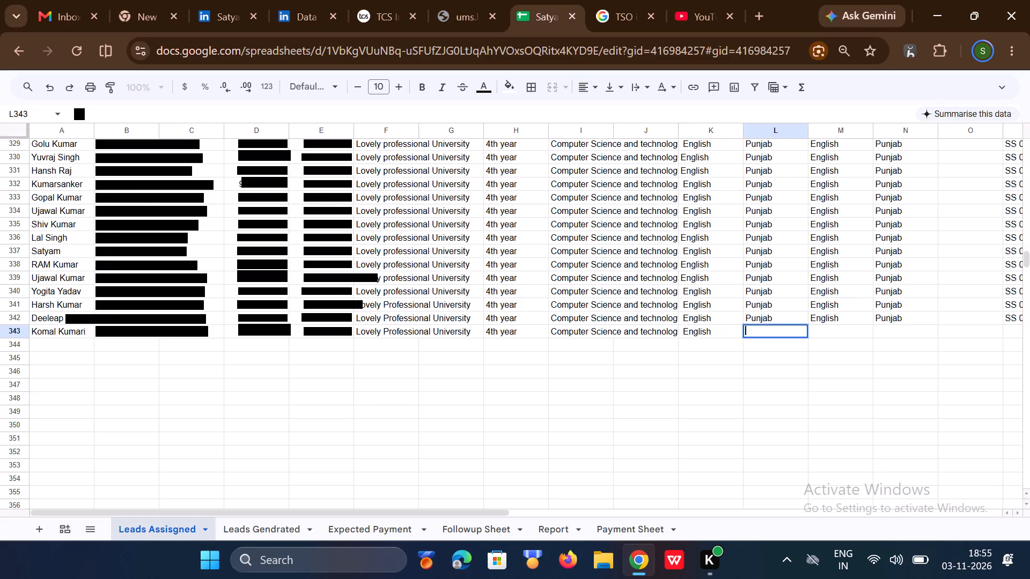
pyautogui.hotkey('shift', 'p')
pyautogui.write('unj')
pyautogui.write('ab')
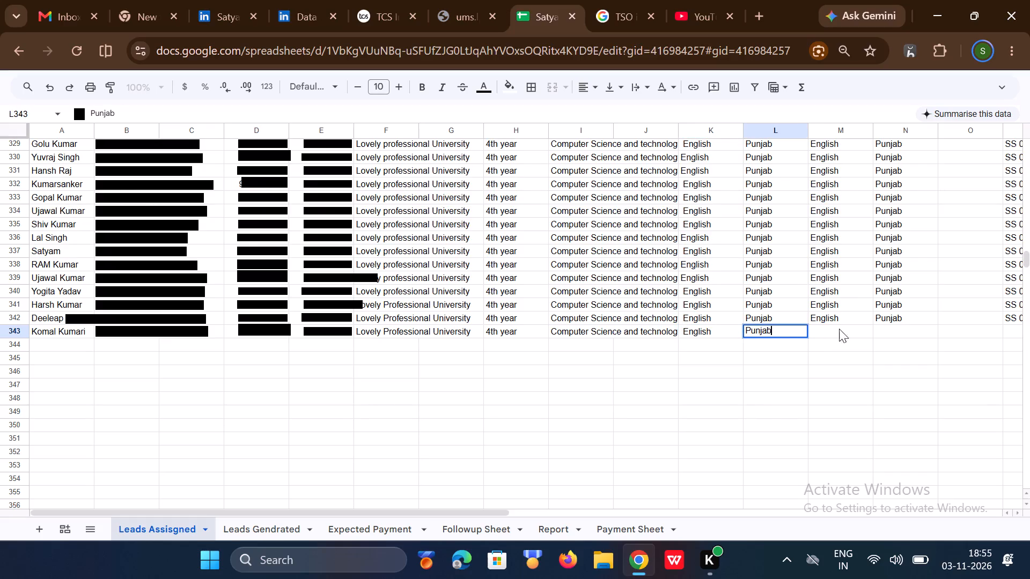
# Enter "English" in cell M343 of the current student's row.
pyautogui.doubleClick(843, 329)
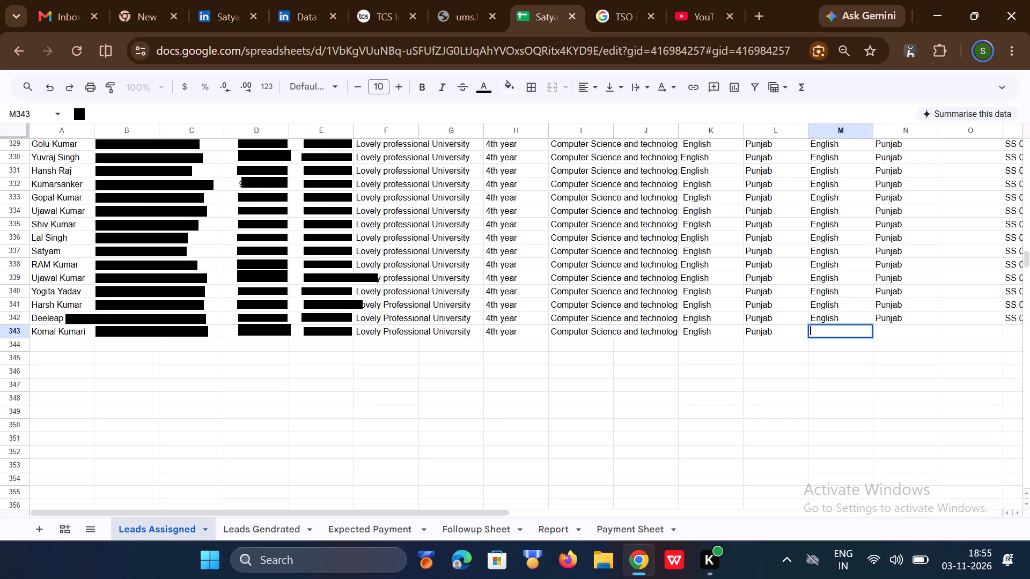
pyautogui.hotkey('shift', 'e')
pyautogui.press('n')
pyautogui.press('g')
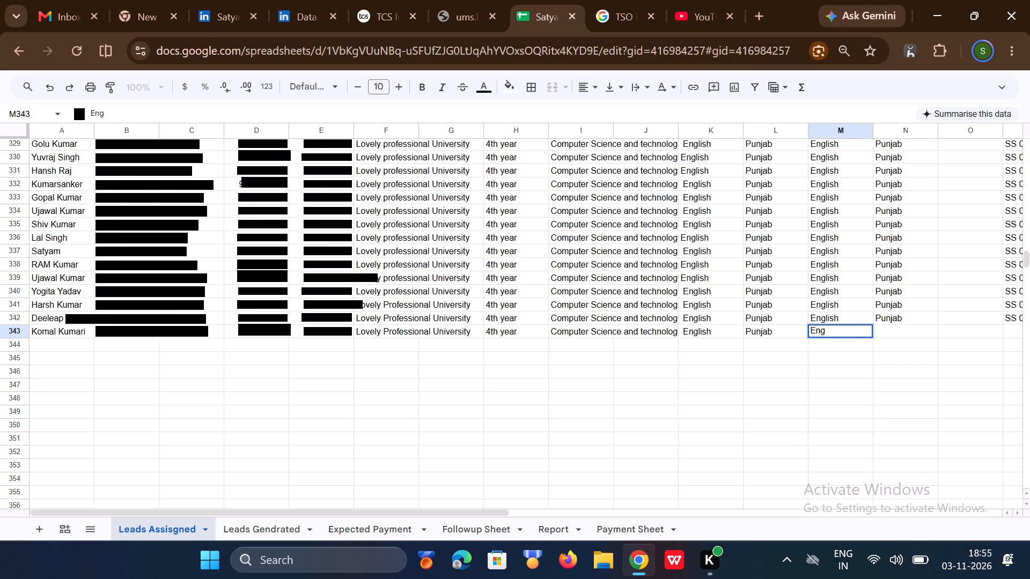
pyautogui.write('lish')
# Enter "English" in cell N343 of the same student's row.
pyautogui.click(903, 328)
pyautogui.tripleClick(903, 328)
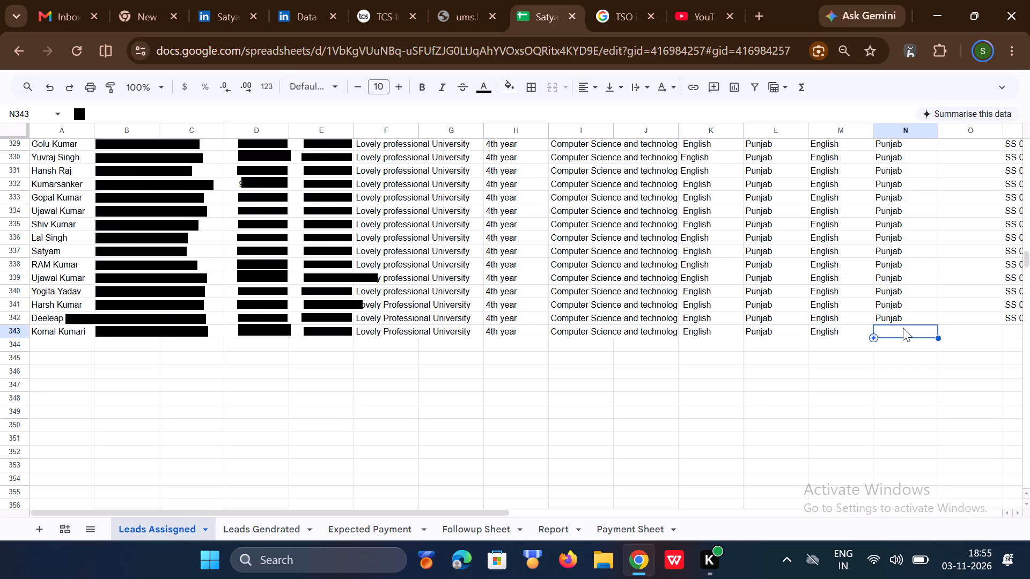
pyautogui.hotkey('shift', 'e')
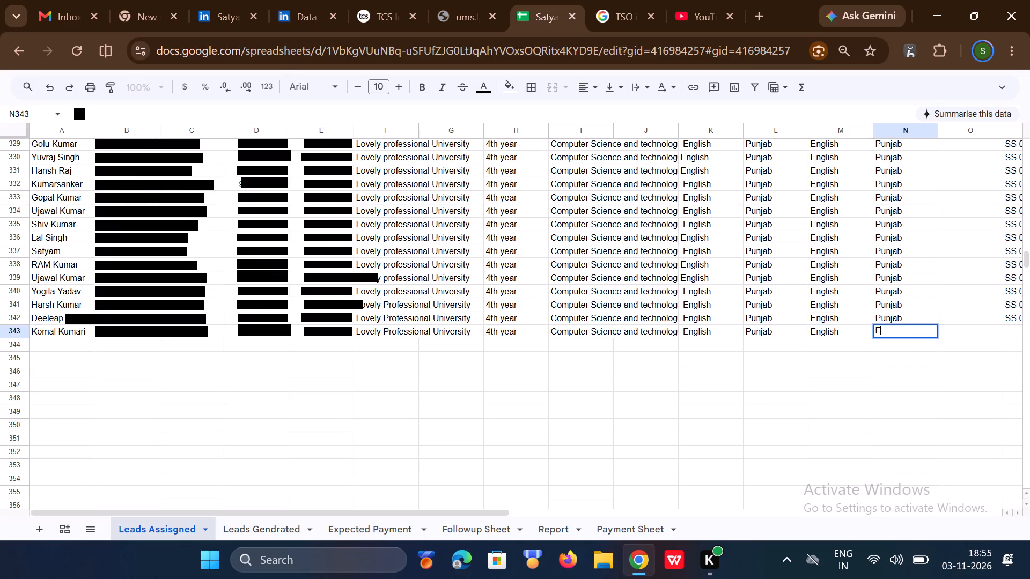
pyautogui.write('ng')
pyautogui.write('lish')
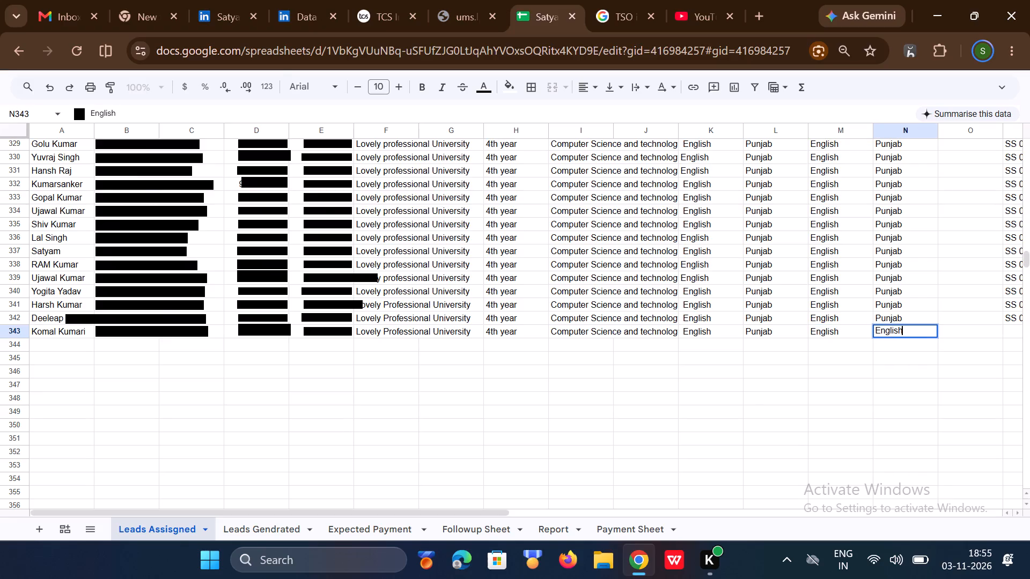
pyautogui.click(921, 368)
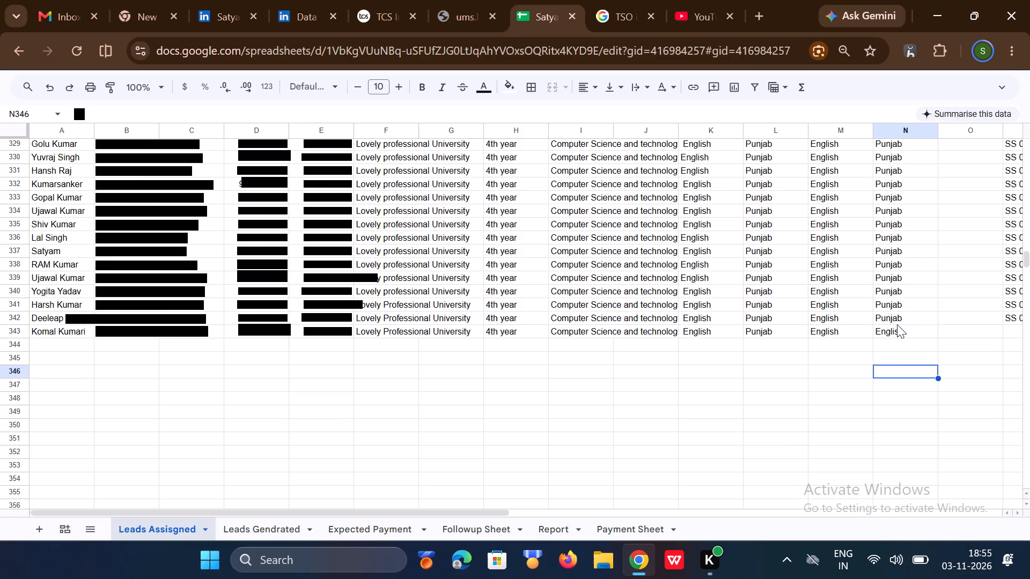
# Replace the content of cell N343 with "Punjab".
pyautogui.doubleClick(898, 336)
pyautogui.press('BackSpace')
pyautogui.press('BackSpace')
pyautogui.press('BackSpace')
pyautogui.press('BackSpace')
pyautogui.press('BackSpace')
pyautogui.press('BackSpace')
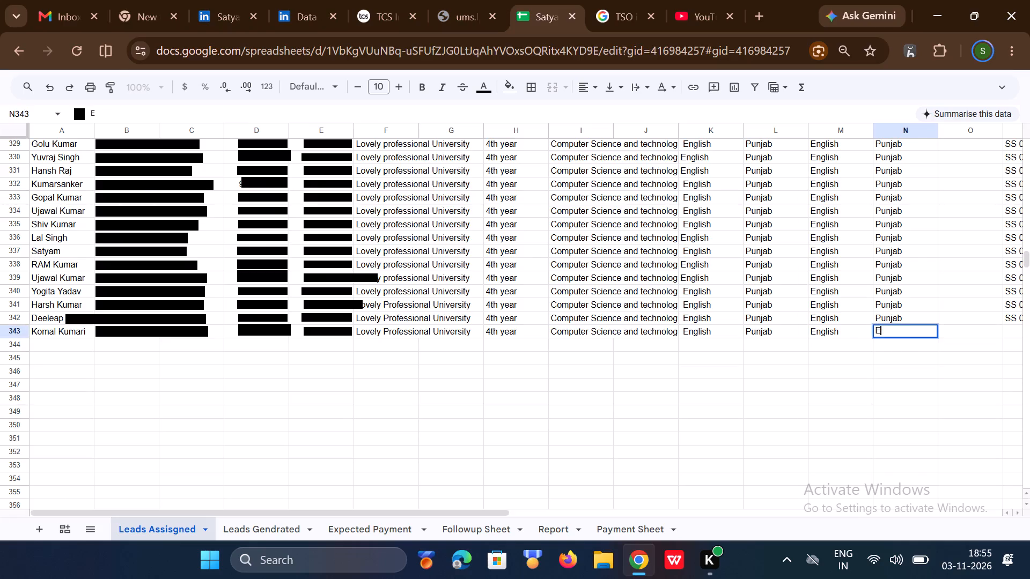
pyautogui.press('BackSpace')
pyautogui.press('BackSpace')
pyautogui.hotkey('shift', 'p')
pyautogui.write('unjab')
pyautogui.click(897, 350)
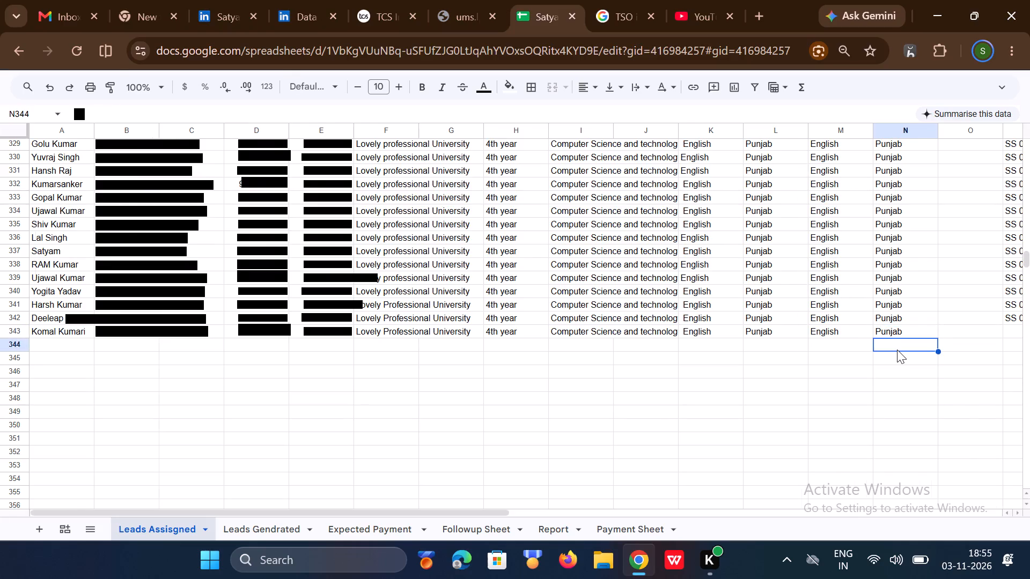
# Enter the code "SS 010" in cell P343 for the same student.
pyautogui.hscroll(-2, 897, 350)
pyautogui.doubleClick(881, 331)
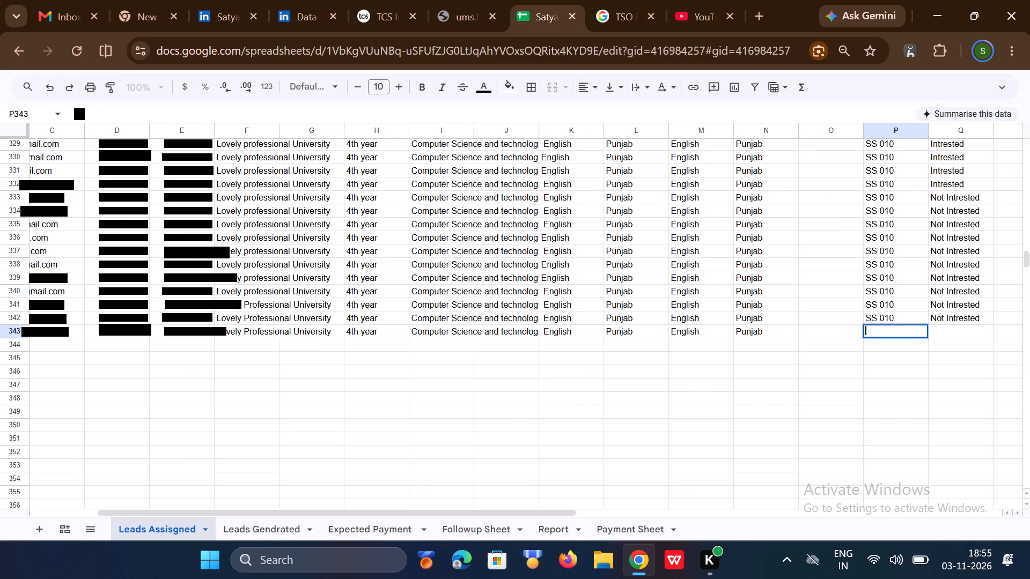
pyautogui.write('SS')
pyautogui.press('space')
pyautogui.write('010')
# Enter "Not Intrested" as the student's interest status in cell Q343.
pyautogui.doubleClick(955, 333)
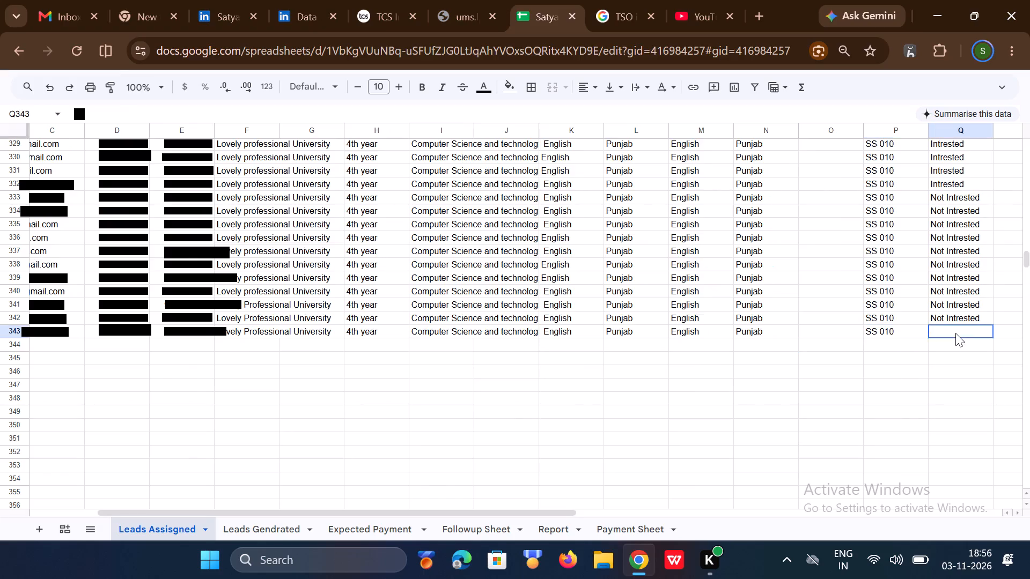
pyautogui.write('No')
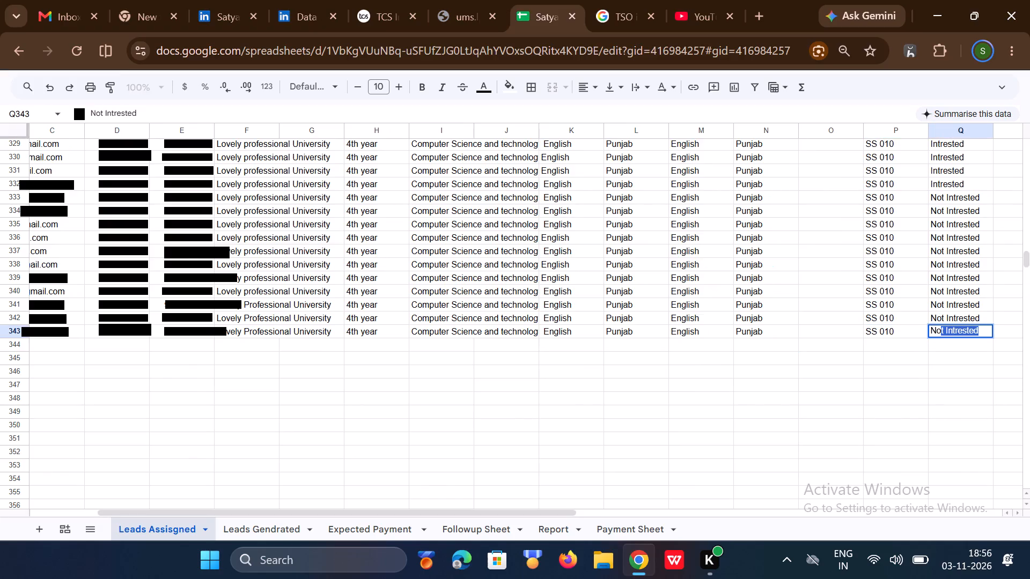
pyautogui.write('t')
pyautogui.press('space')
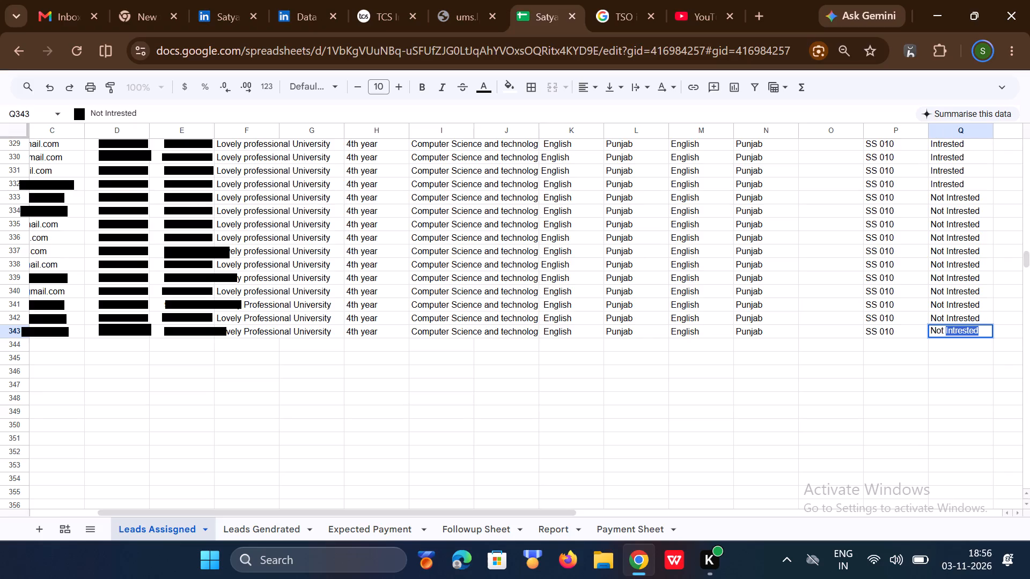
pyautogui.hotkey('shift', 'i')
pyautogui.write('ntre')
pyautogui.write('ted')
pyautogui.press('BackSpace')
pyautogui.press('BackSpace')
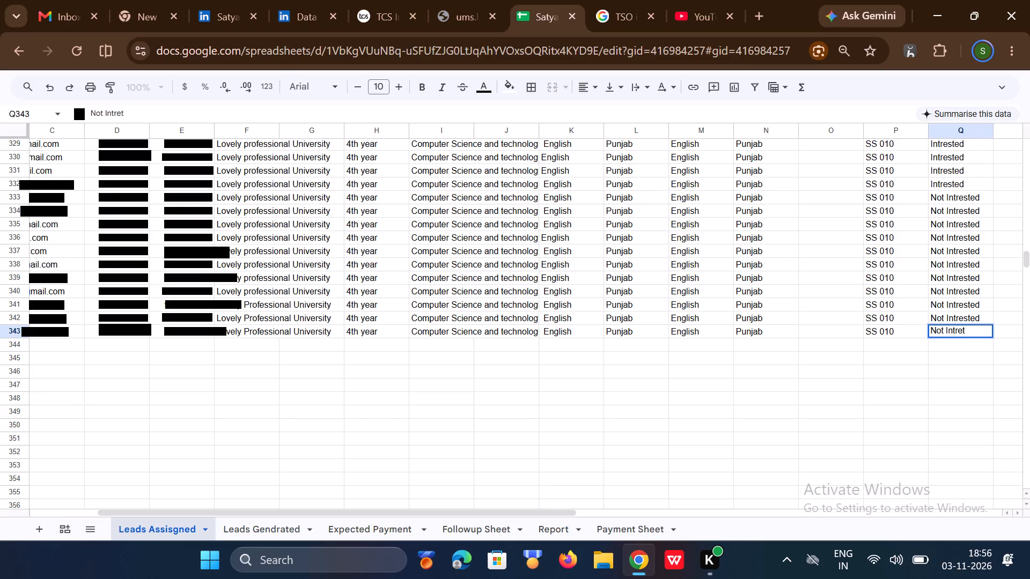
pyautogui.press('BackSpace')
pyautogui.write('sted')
pyautogui.click(939, 419)
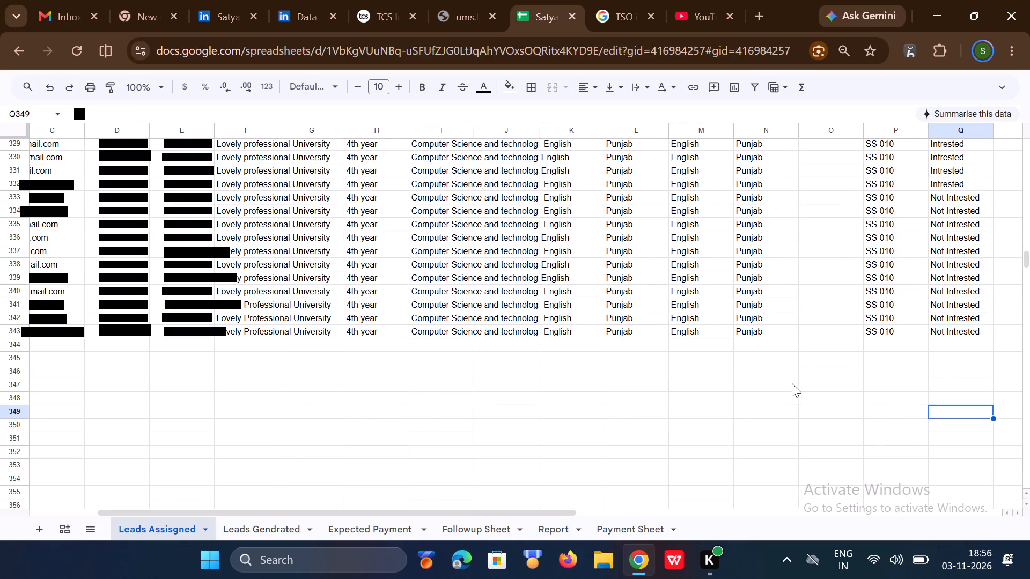
# Start a new student record in row 344 by entering the student's name in cell A344.
pyautogui.hscroll(4, 792, 383)
pyautogui.doubleClick(58, 345)
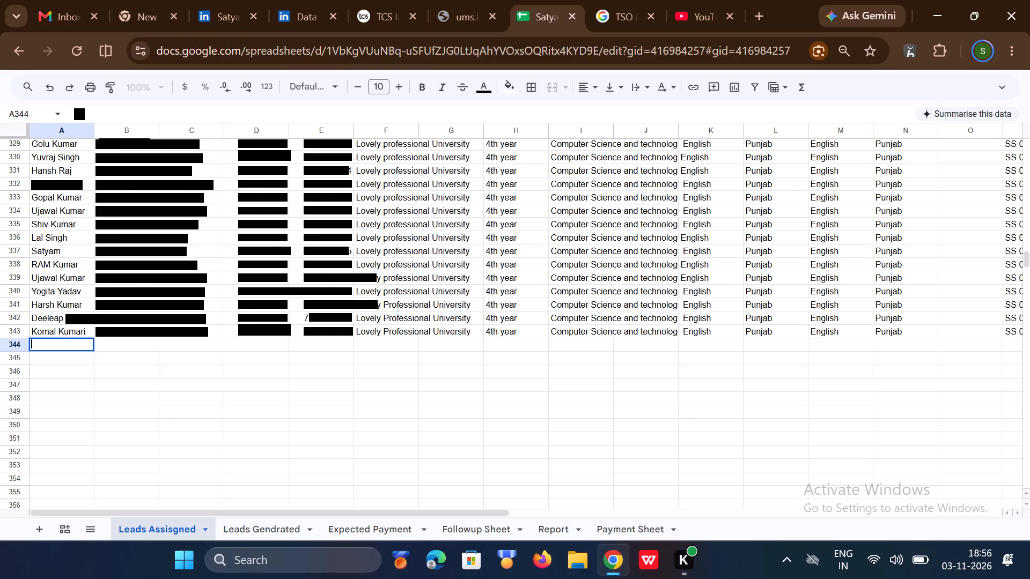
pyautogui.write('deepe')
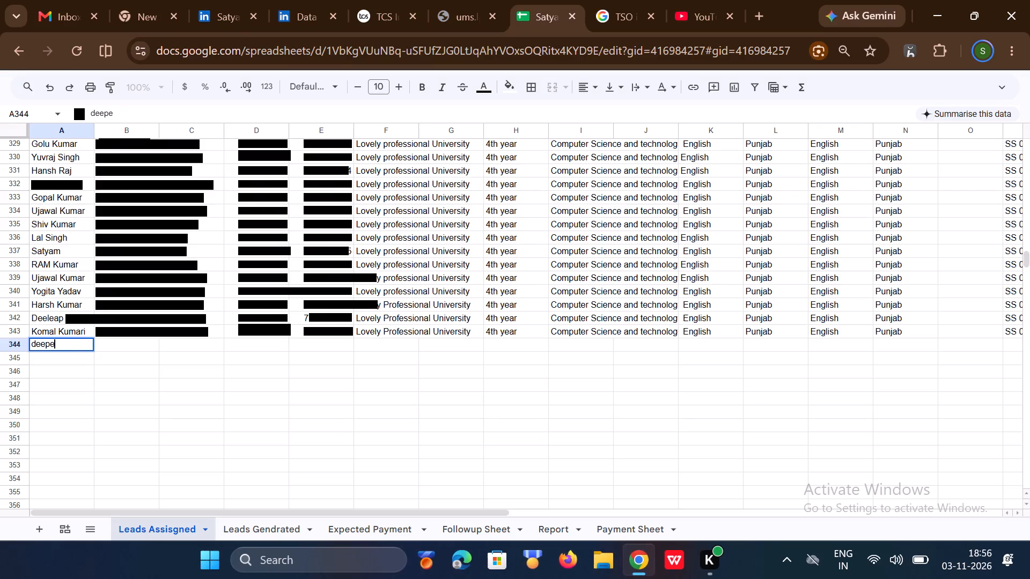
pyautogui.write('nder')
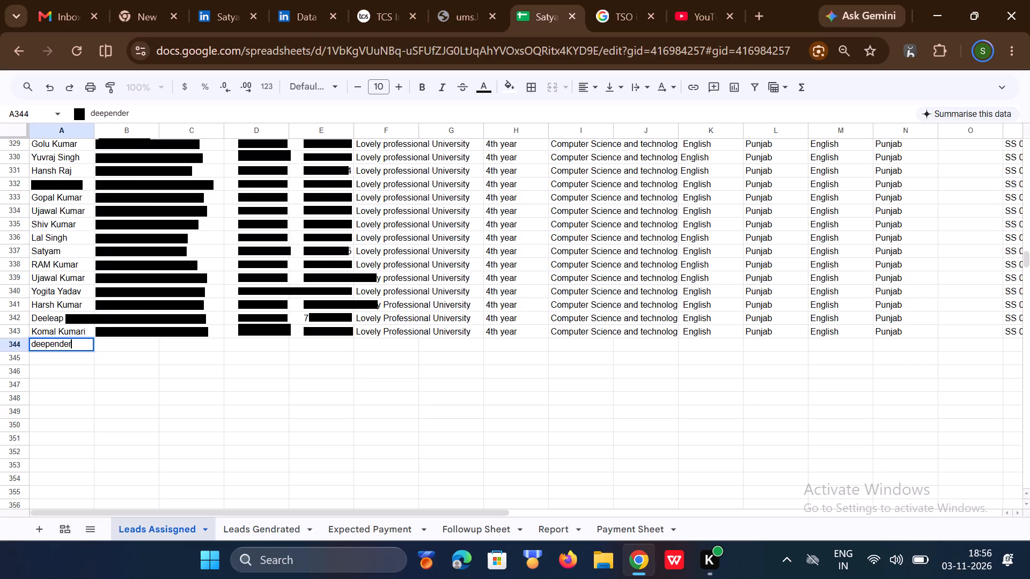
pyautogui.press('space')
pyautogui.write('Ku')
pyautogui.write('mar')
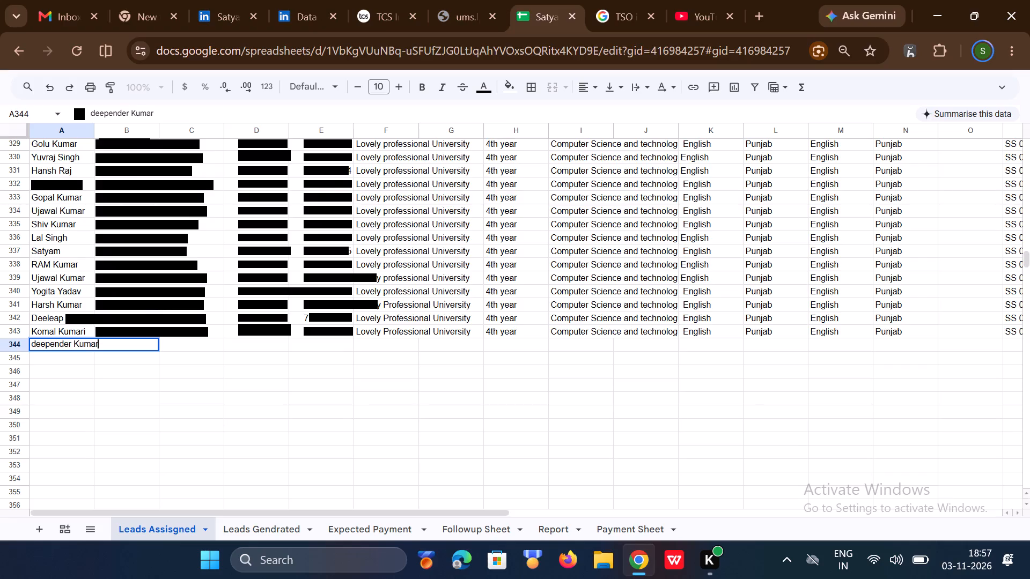
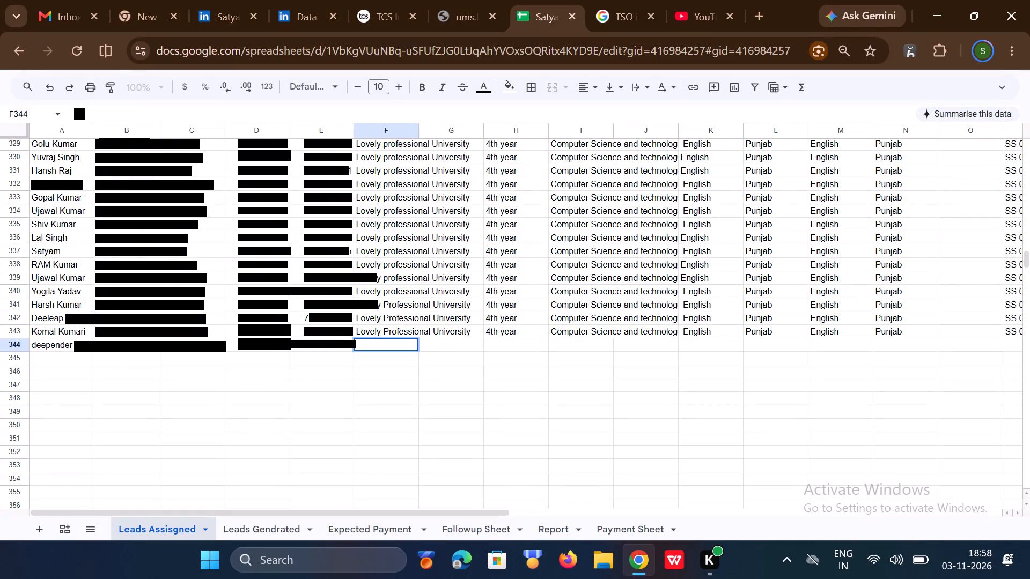
# Enter "Lovely Professional University" as the student's university in cell F344.
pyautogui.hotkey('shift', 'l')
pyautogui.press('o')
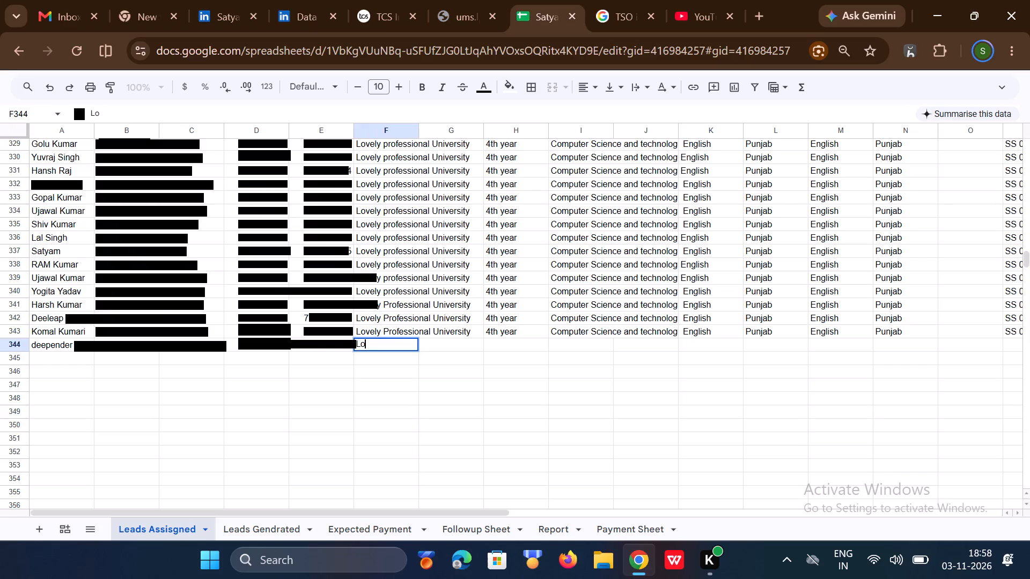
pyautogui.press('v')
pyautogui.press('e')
# Complete the university name in cell F344 as "Lovely Professional University".
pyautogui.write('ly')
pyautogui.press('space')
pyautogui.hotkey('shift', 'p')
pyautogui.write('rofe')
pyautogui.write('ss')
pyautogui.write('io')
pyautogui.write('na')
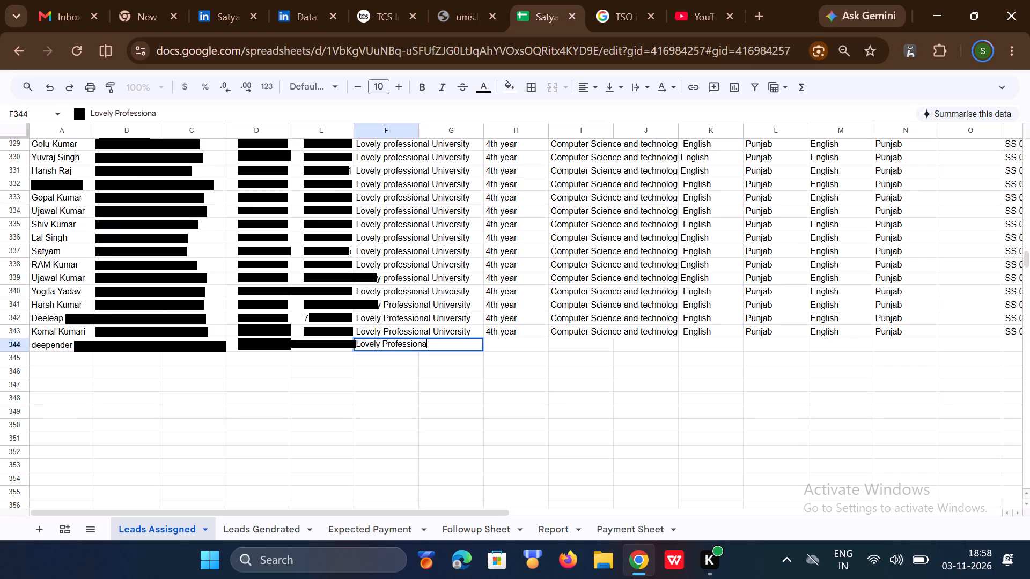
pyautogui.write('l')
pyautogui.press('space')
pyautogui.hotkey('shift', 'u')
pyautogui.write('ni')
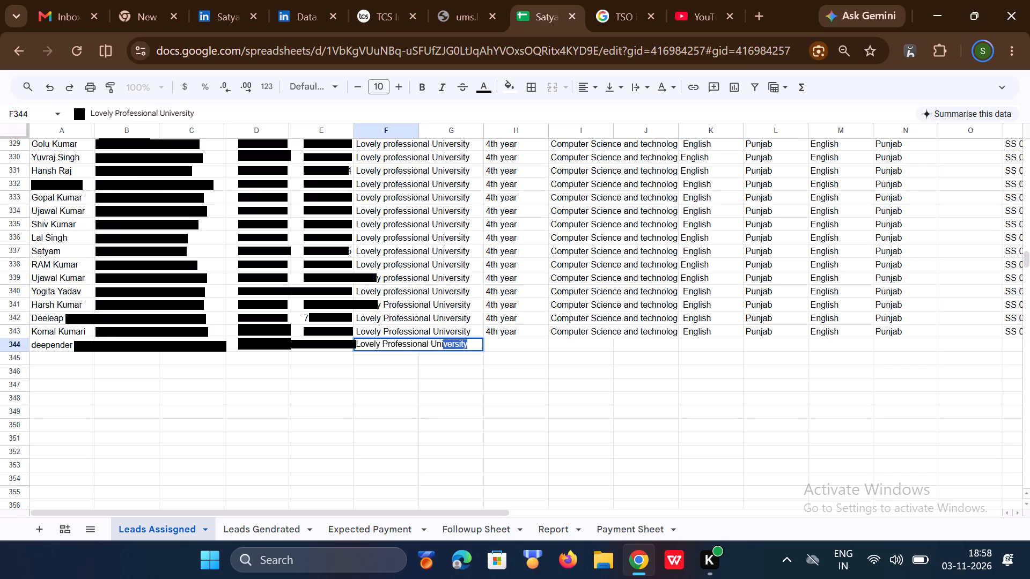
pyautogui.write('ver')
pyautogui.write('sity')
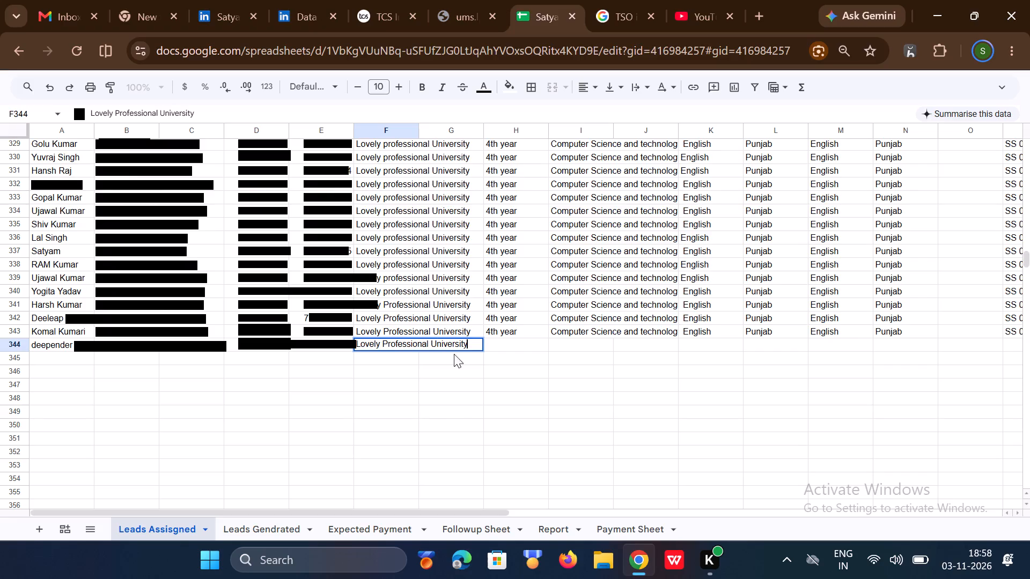
# Enter "4th year" as the student's year of study in cell H344.
pyautogui.doubleClick(501, 346)
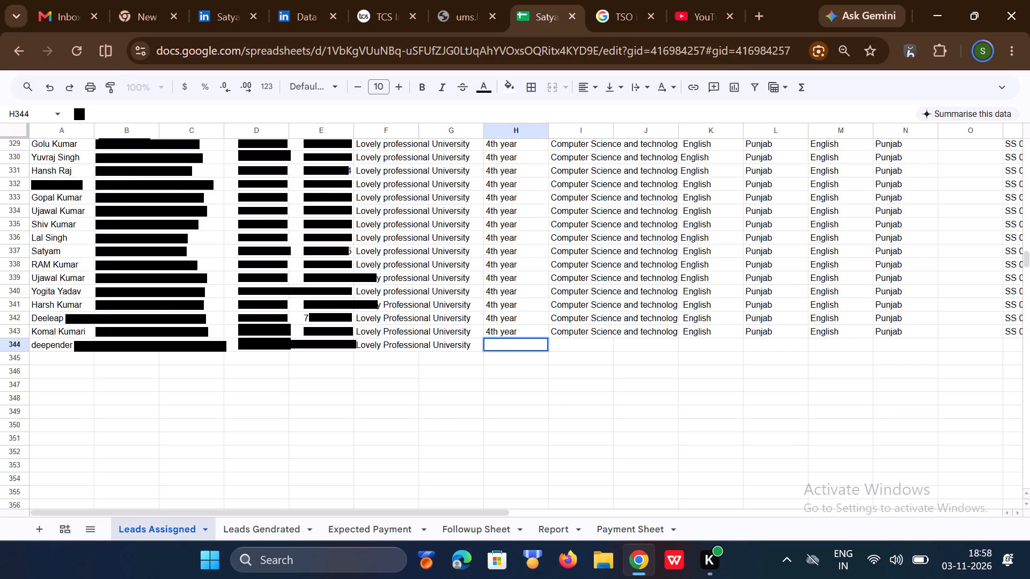
pyautogui.hotkey('shift', '$')
pyautogui.press('BackSpace')
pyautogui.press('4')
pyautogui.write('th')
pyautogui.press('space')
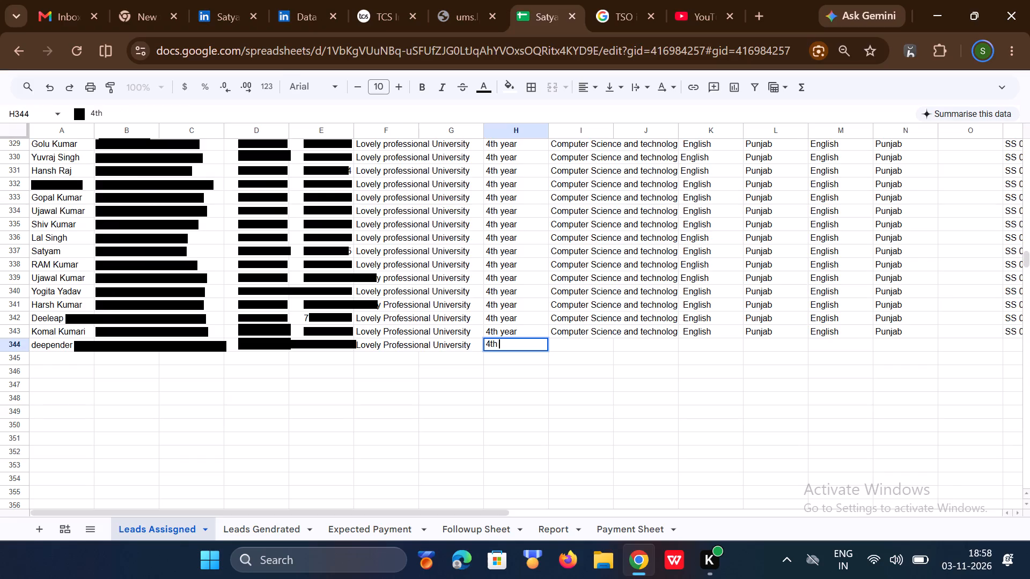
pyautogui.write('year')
# Enter "Computer Science and technology" as the student's course in cell I344.
pyautogui.doubleClick(588, 346)
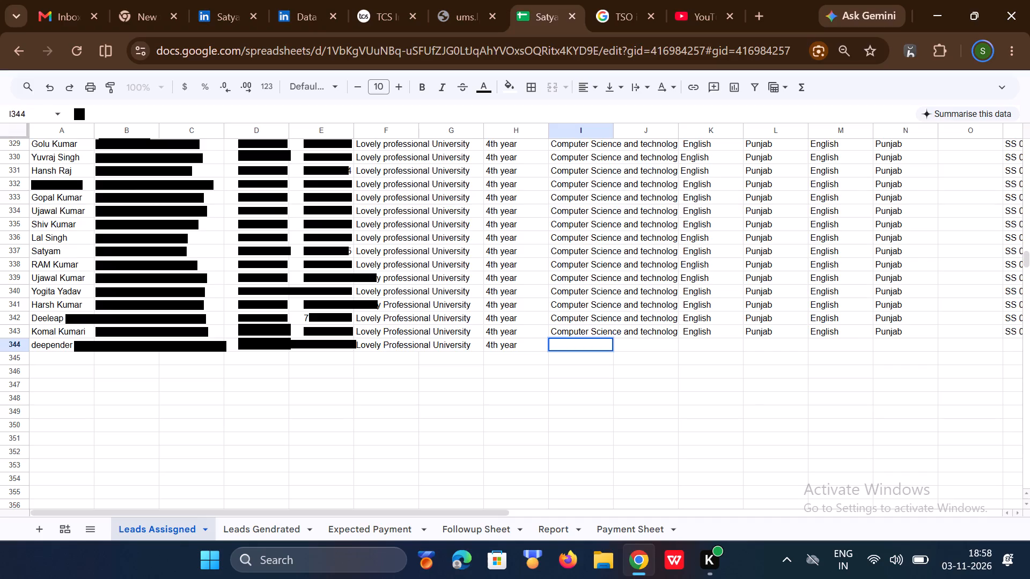
pyautogui.click(588, 346)
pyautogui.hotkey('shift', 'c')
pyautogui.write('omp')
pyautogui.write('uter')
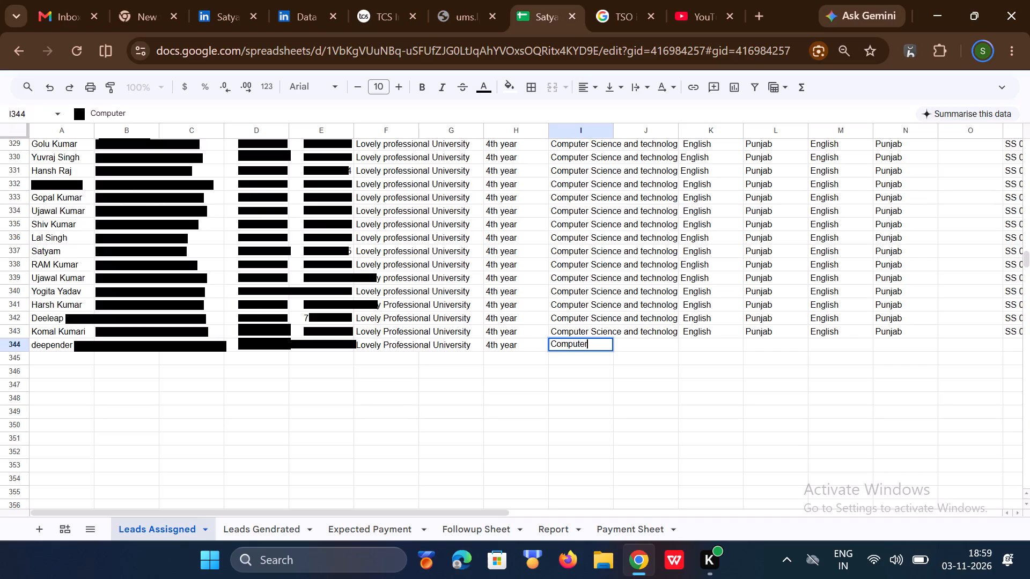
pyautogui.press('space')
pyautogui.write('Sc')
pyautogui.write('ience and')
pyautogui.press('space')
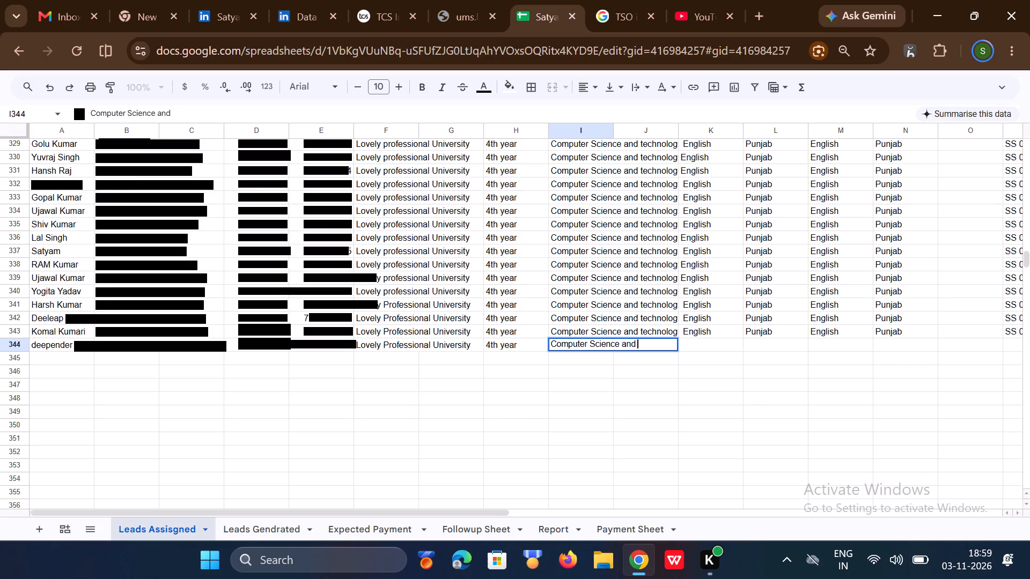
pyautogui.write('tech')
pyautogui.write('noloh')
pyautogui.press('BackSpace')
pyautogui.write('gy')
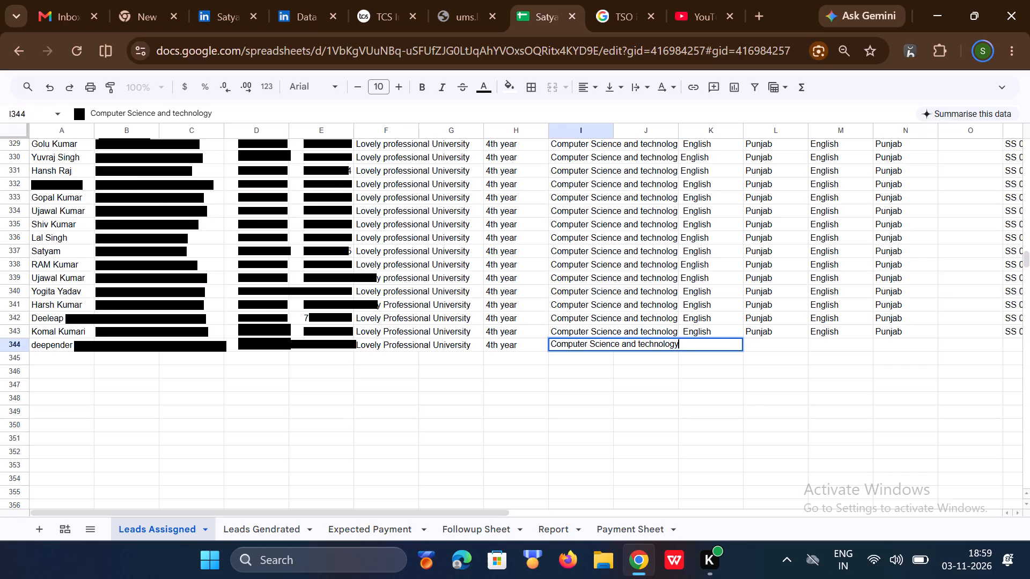
# Enter "English" in cell K344 for the same student.
pyautogui.click(703, 344)
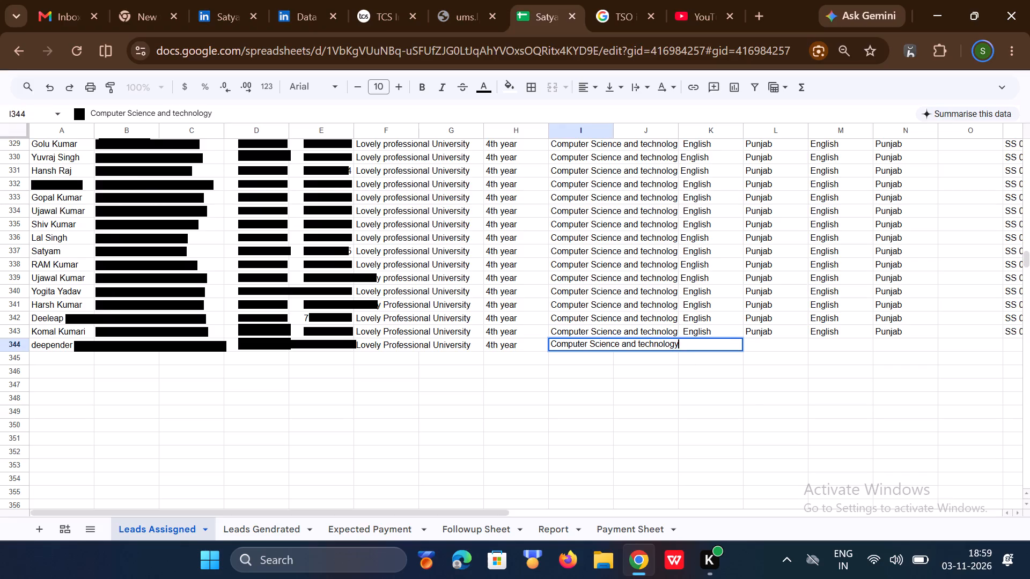
pyautogui.click(706, 357)
pyautogui.doubleClick(704, 346)
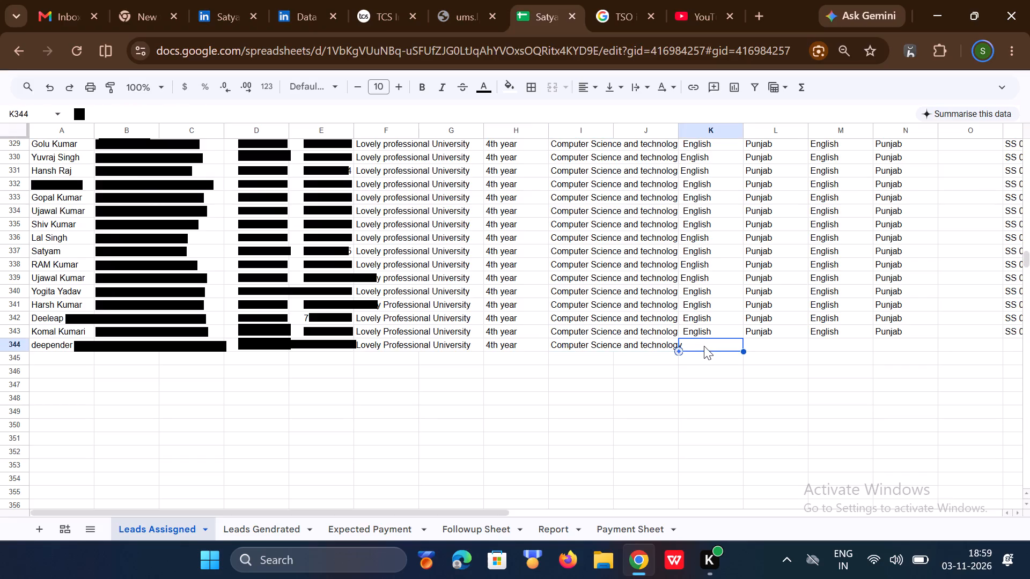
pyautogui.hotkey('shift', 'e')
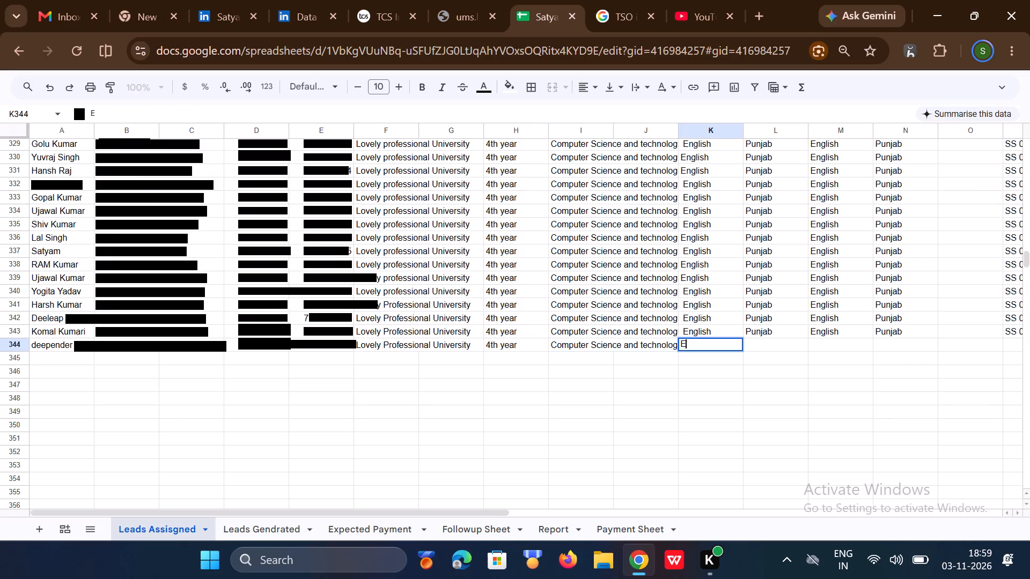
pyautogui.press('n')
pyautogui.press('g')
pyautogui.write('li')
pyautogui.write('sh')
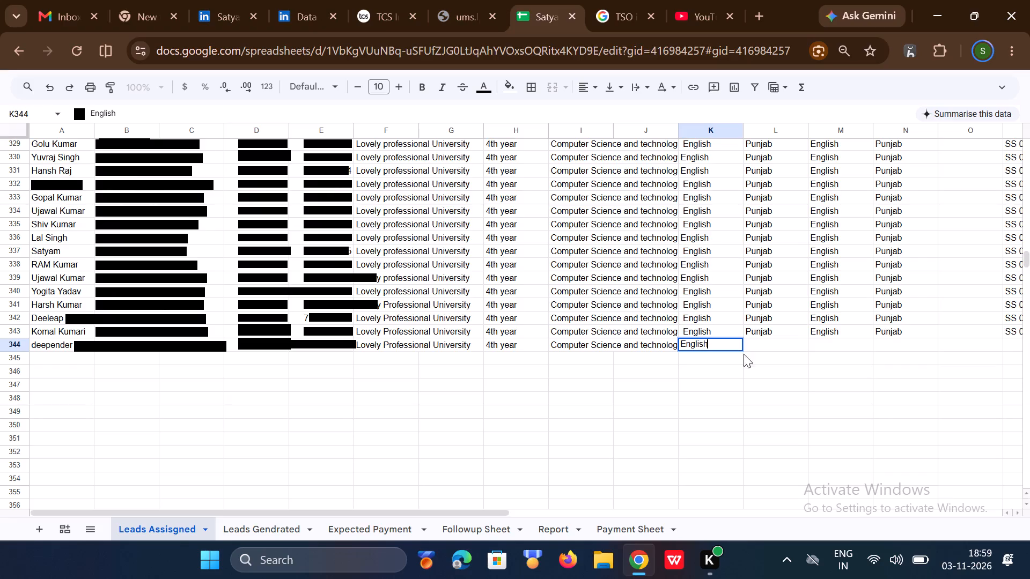
# Enter "Punjab" in cell L344 for the same student.
pyautogui.click(773, 346)
pyautogui.doubleClick(773, 346)
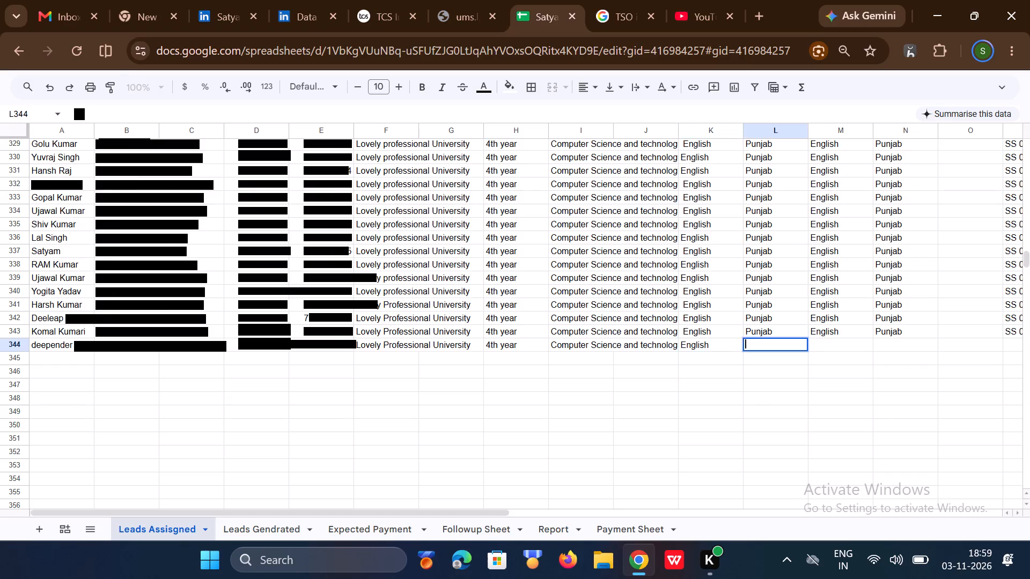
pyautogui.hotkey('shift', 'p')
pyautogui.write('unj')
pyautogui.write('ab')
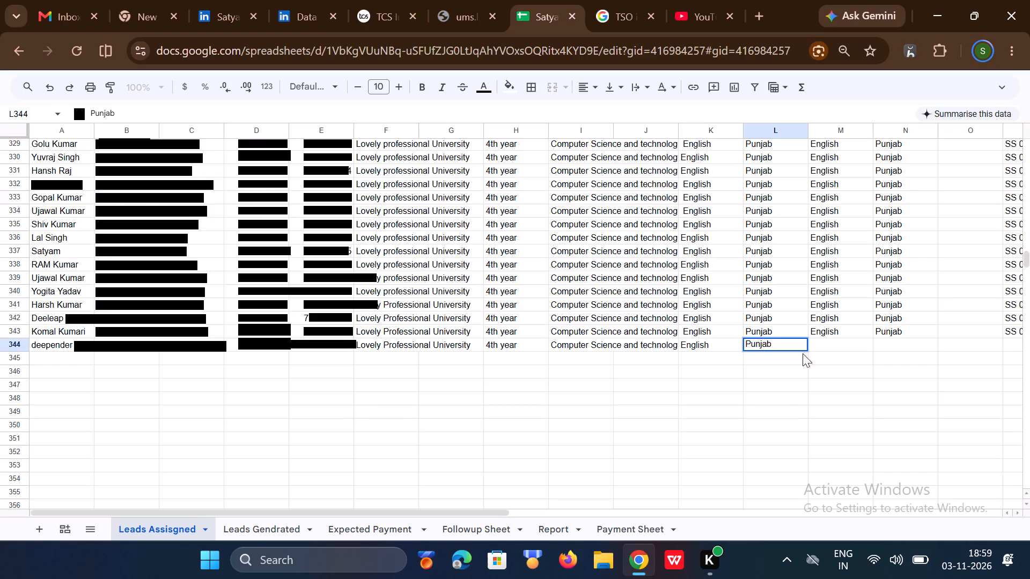
# Enter "English" in cell M344 for the same student.
pyautogui.doubleClick(838, 347)
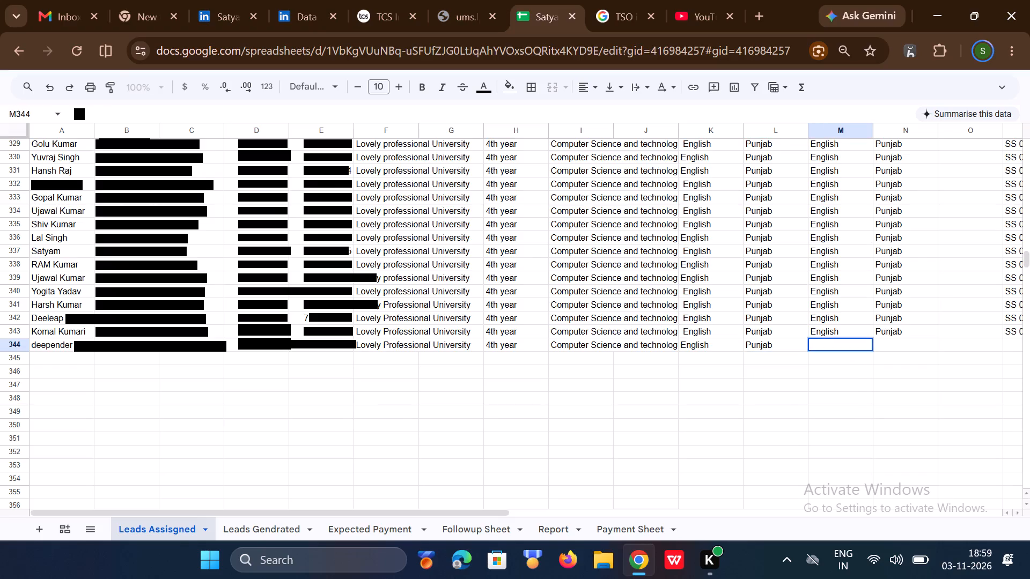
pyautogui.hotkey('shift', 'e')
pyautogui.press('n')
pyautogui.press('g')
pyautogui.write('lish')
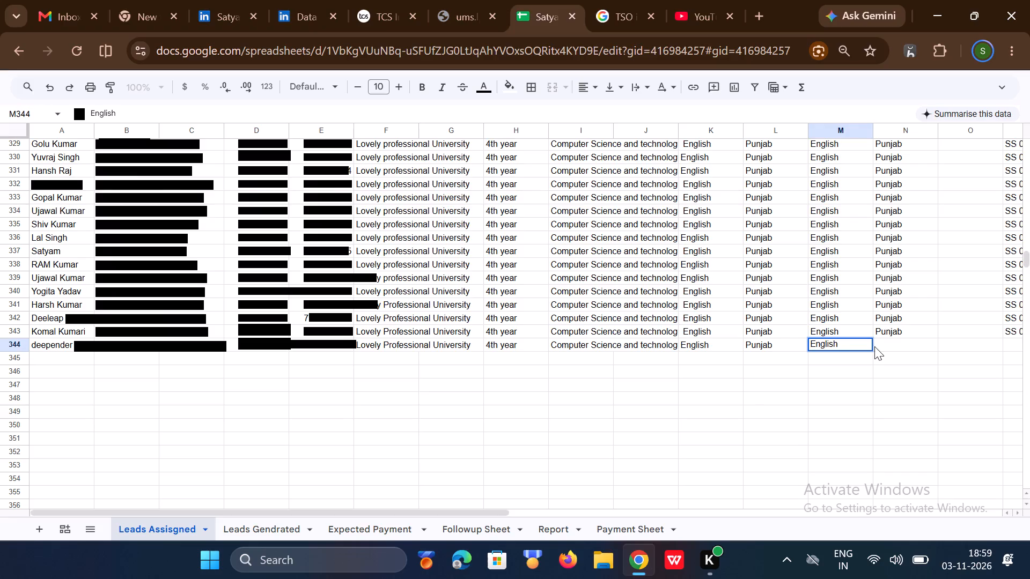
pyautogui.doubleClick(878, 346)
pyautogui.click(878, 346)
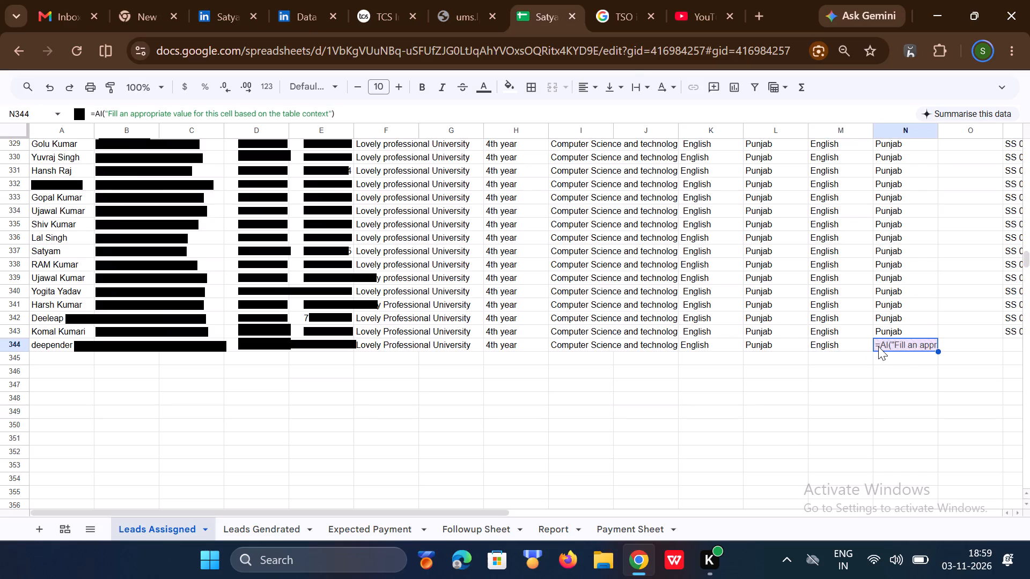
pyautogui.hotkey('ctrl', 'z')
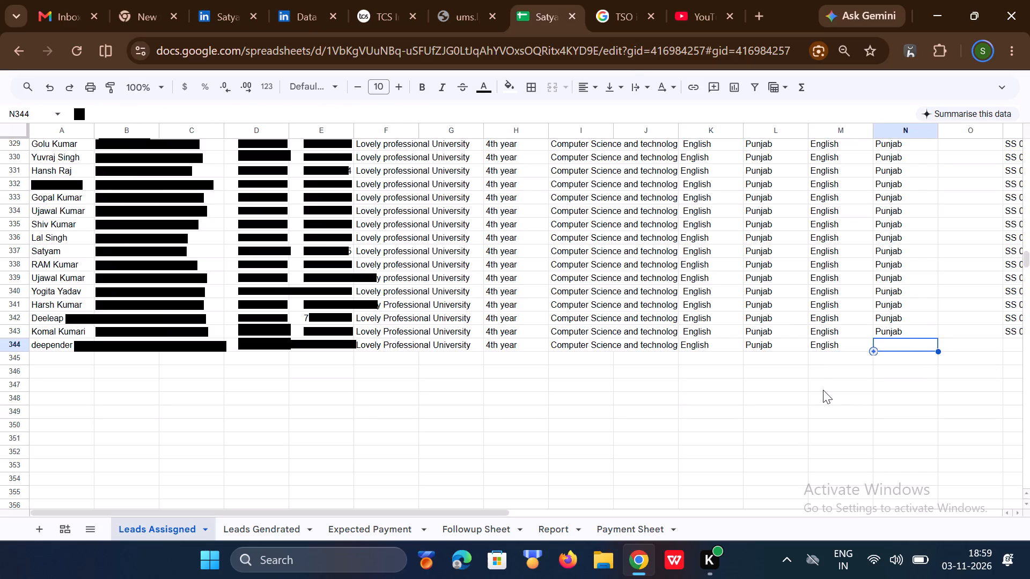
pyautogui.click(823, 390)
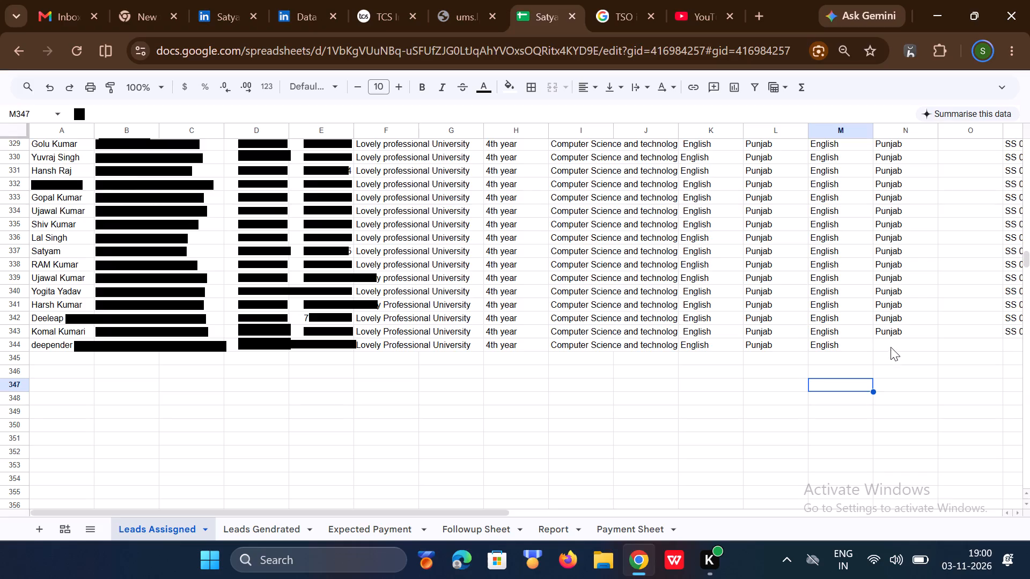
# Enter "Punjab" in cell N344 for the same student.
pyautogui.doubleClick(891, 344)
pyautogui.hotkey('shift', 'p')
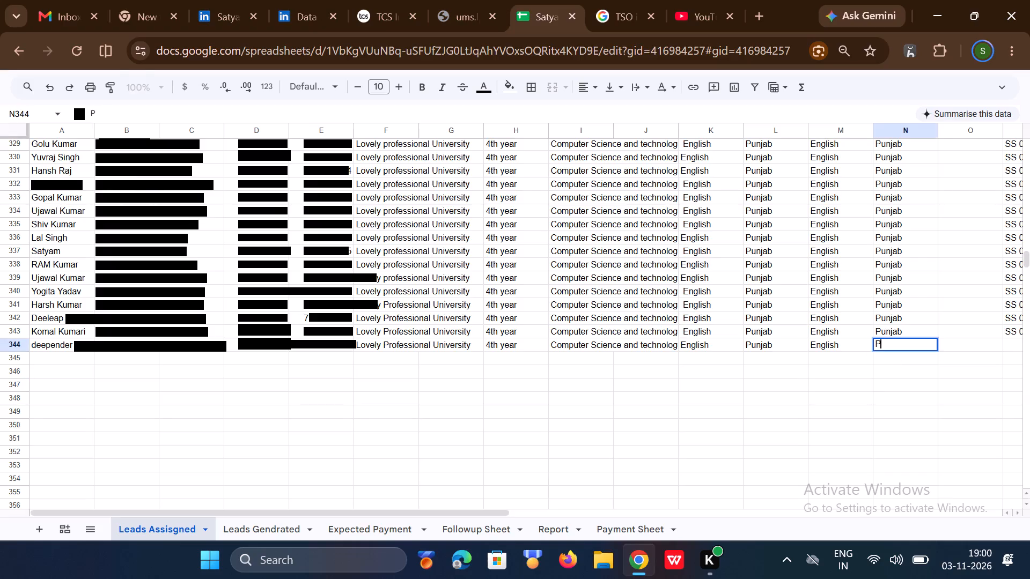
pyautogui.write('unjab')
pyautogui.click(867, 381)
# Enter the code "SS 010" in cell P344 for the same student.
pyautogui.hscroll(-1, 867, 381)
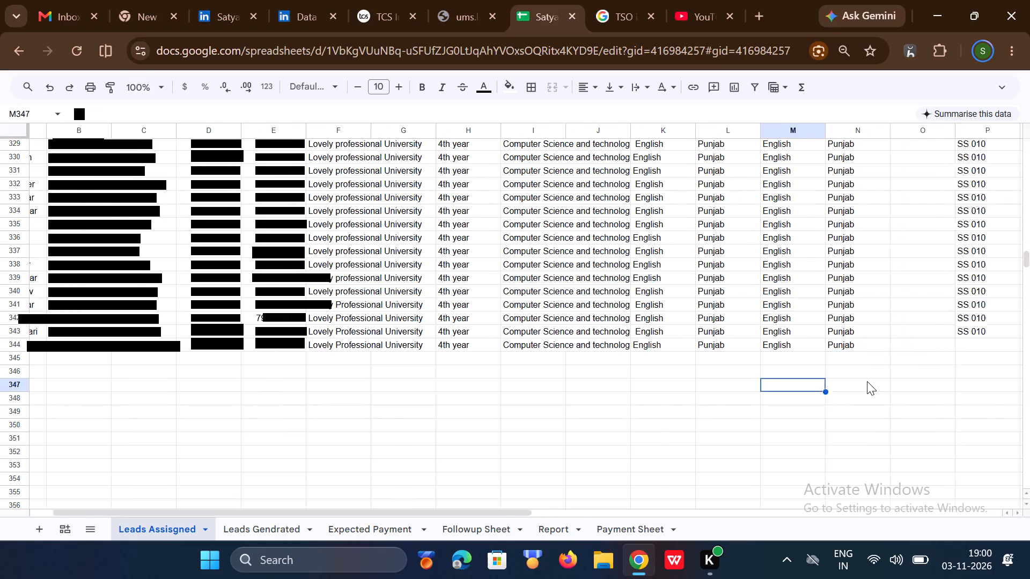
pyautogui.hscroll(-1, 867, 381)
pyautogui.doubleClick(859, 350)
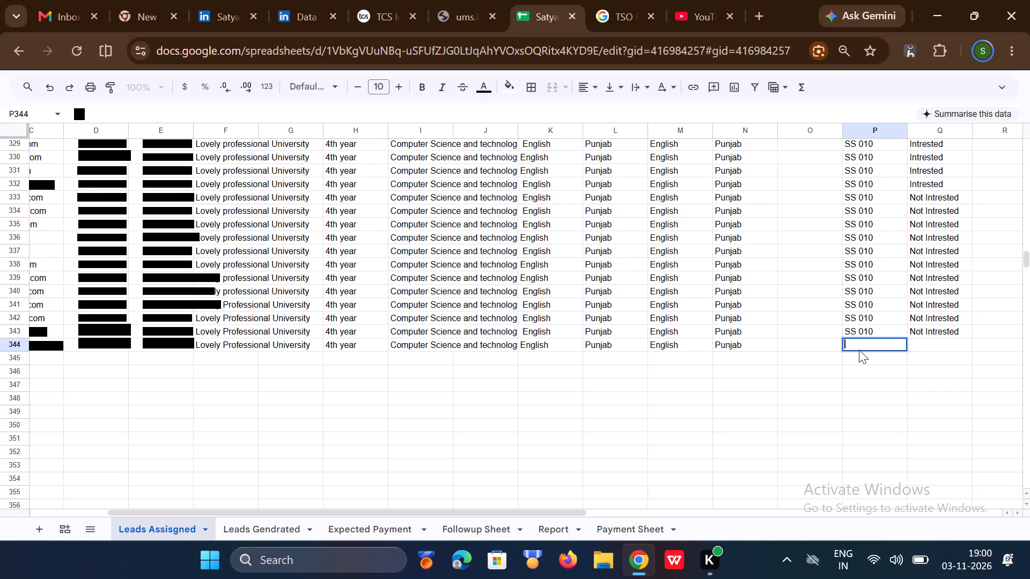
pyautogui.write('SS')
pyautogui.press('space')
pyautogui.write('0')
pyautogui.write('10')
# Enter the status "Not Intrested" in cell Q344 to complete the student's row.
pyautogui.doubleClick(925, 338)
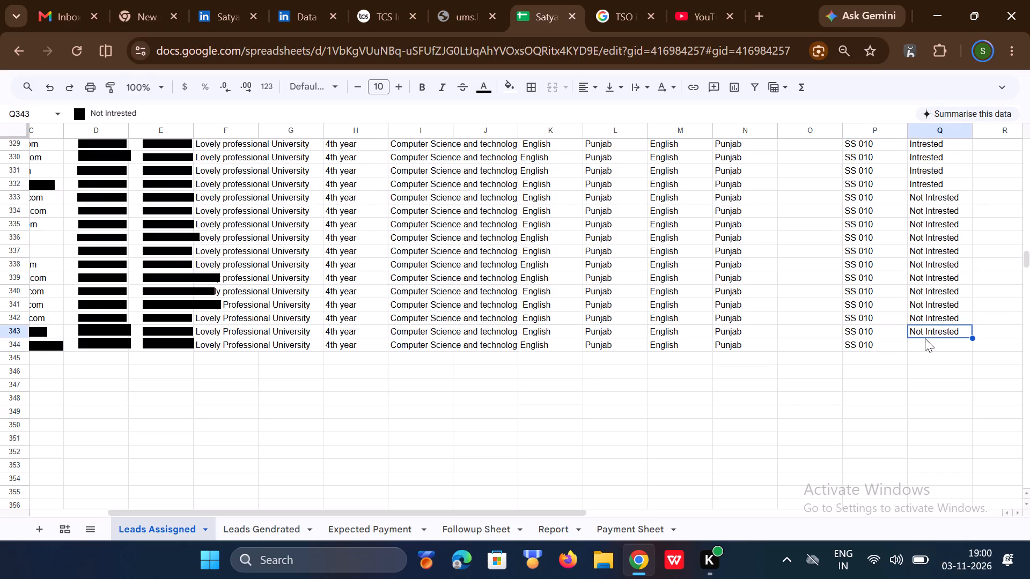
pyautogui.doubleClick(925, 339)
pyautogui.tripleClick(925, 339)
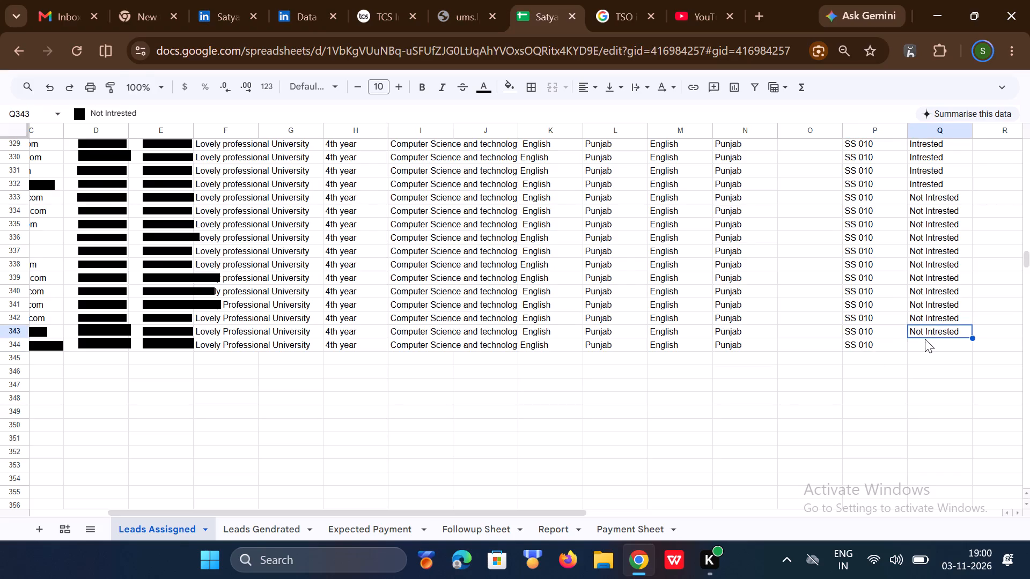
pyautogui.doubleClick(923, 345)
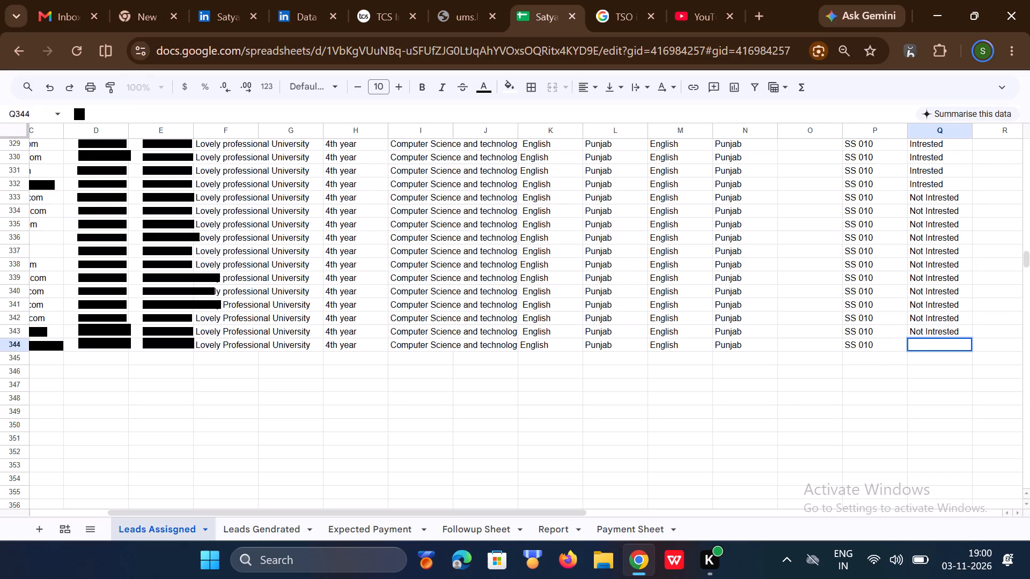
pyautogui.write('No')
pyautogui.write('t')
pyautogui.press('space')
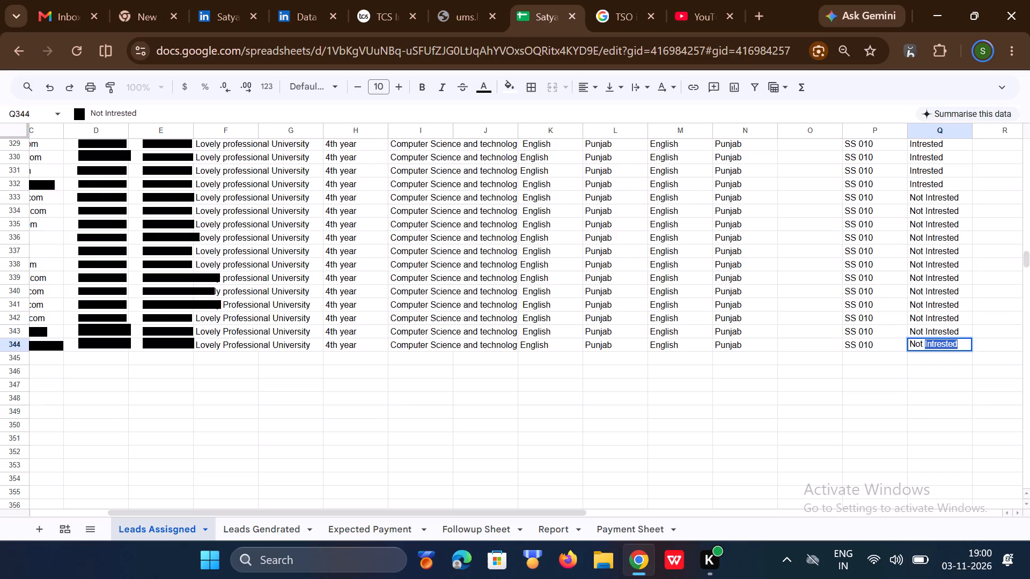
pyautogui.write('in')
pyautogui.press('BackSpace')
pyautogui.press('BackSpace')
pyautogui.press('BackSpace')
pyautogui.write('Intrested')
pyautogui.click(893, 405)
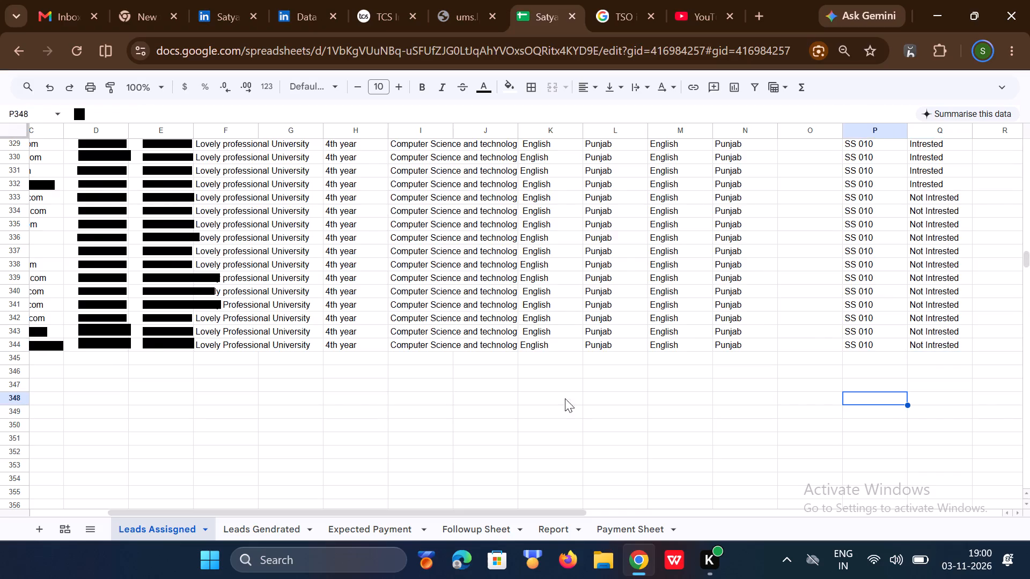
# Start a new record in row 345 by entering the next student's full name in cell A345.
pyautogui.hscroll(7, 349, 354)
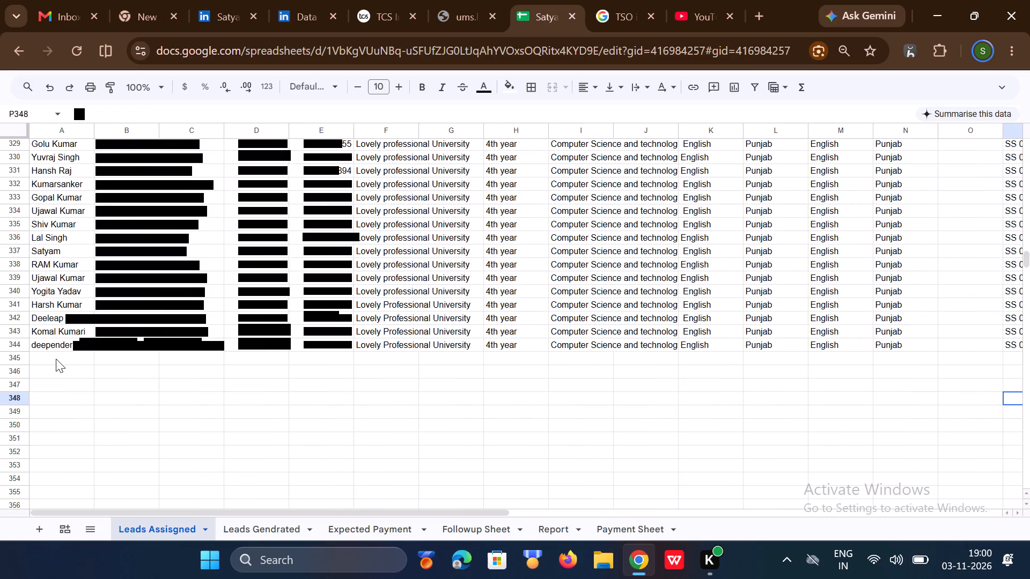
pyautogui.doubleClick(56, 359)
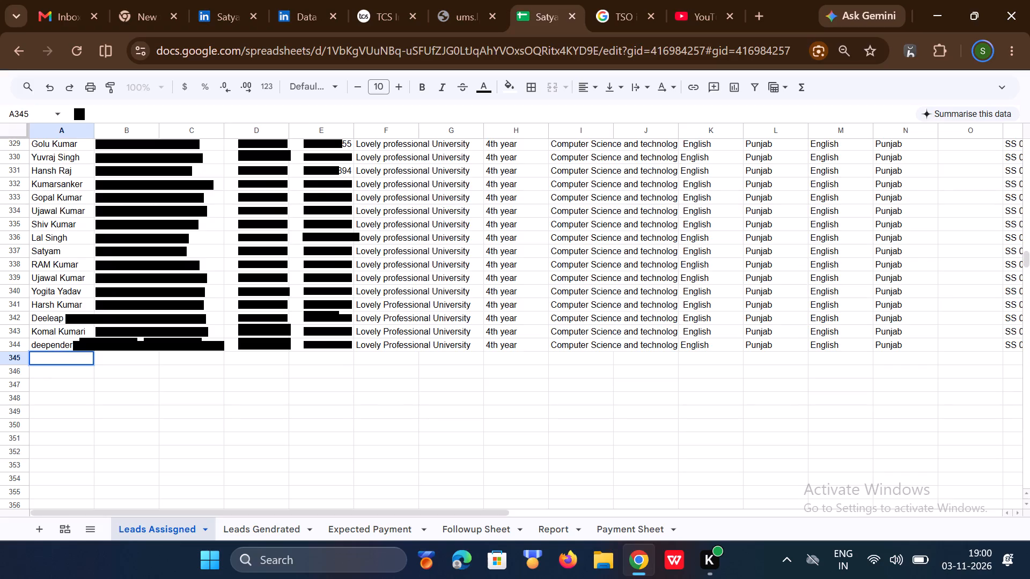
pyautogui.click(56, 359)
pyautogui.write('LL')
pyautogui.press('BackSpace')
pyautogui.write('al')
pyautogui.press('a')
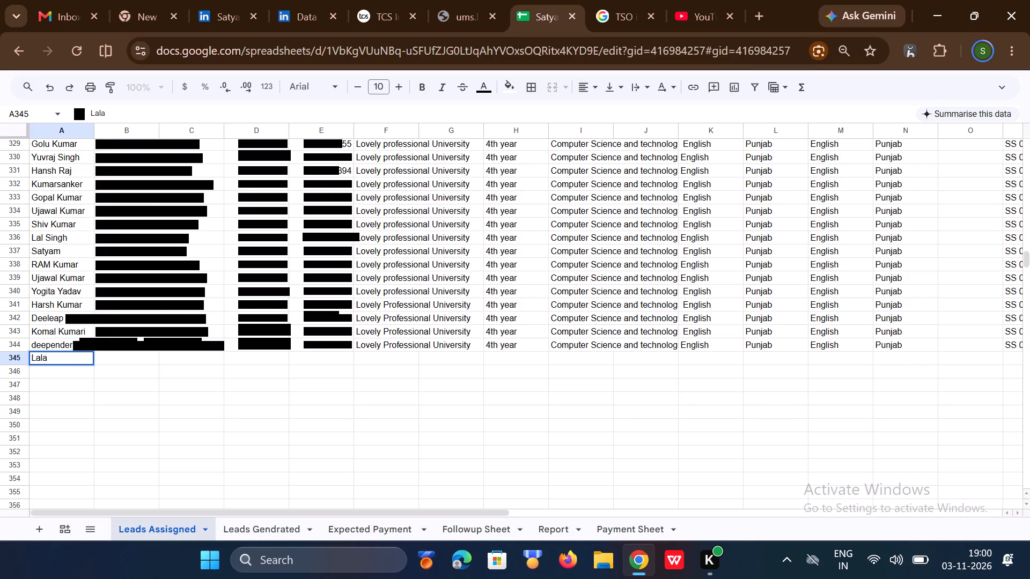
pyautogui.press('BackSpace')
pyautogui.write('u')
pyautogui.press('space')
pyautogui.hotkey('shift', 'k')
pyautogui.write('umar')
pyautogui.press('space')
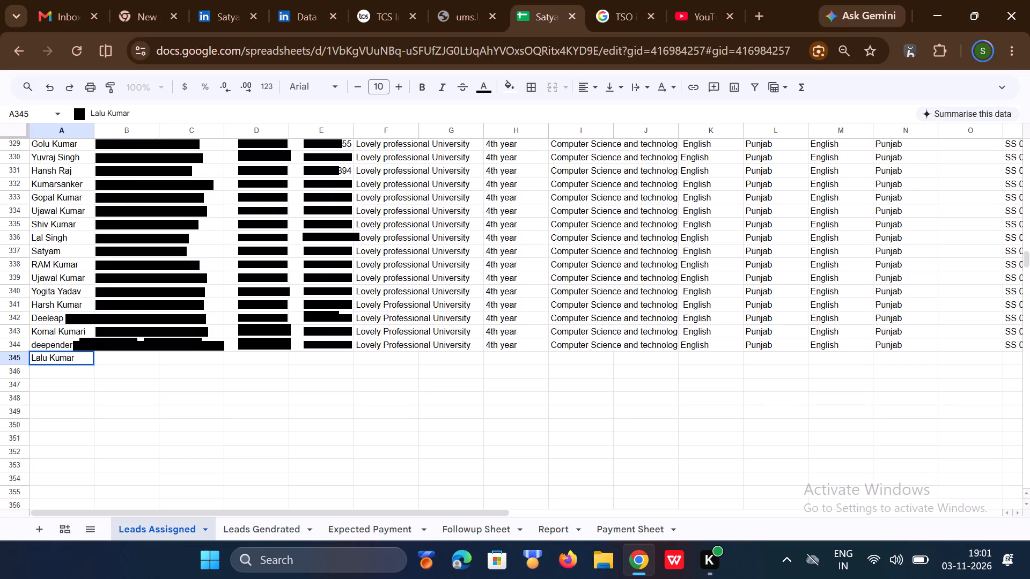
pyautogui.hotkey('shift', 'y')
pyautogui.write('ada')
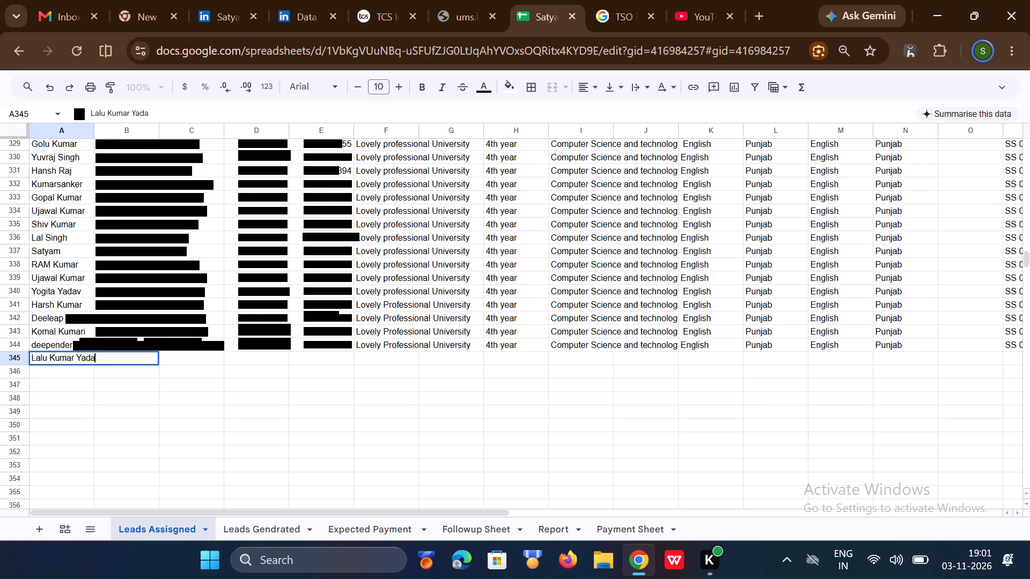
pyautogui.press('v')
pyautogui.click(123, 374)
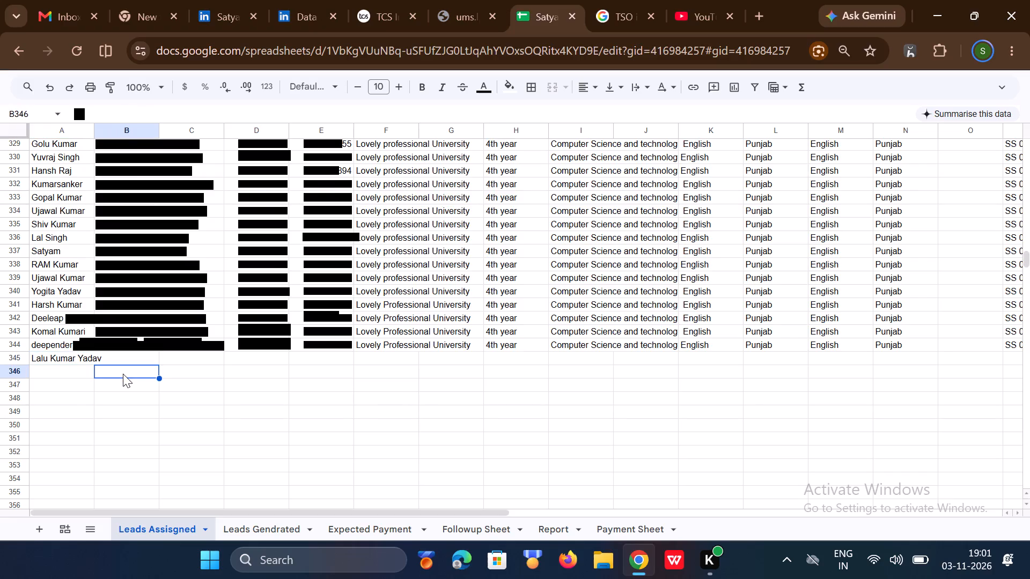
# Enter the new student's e-mail address in cell B345.
pyautogui.doubleClick(126, 357)
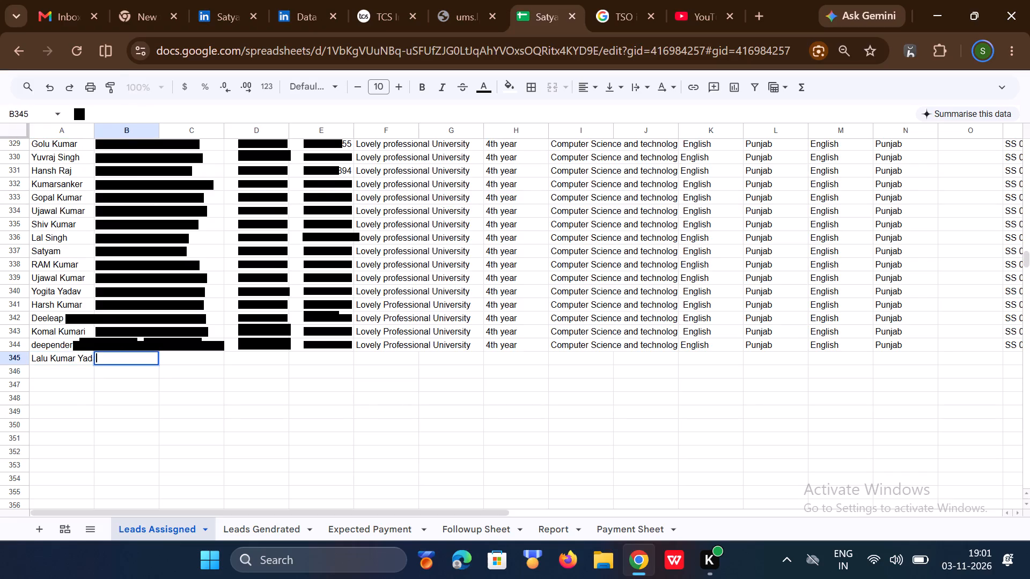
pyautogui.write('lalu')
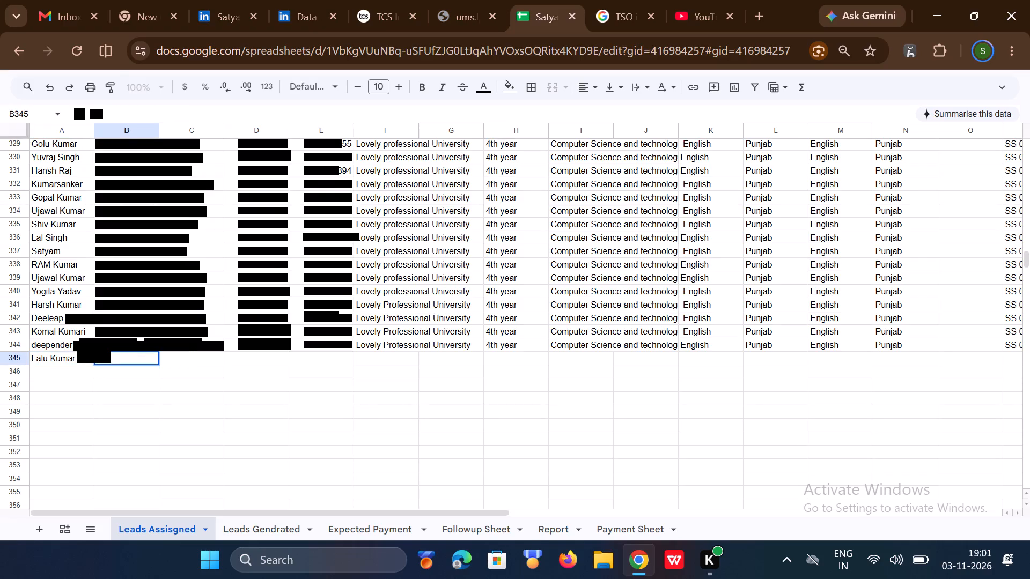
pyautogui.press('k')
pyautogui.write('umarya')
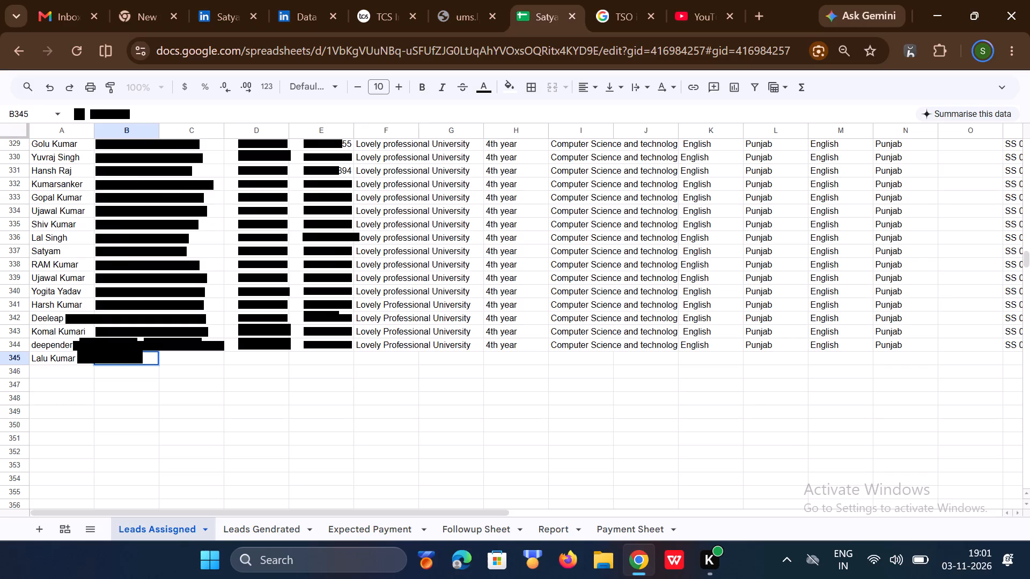
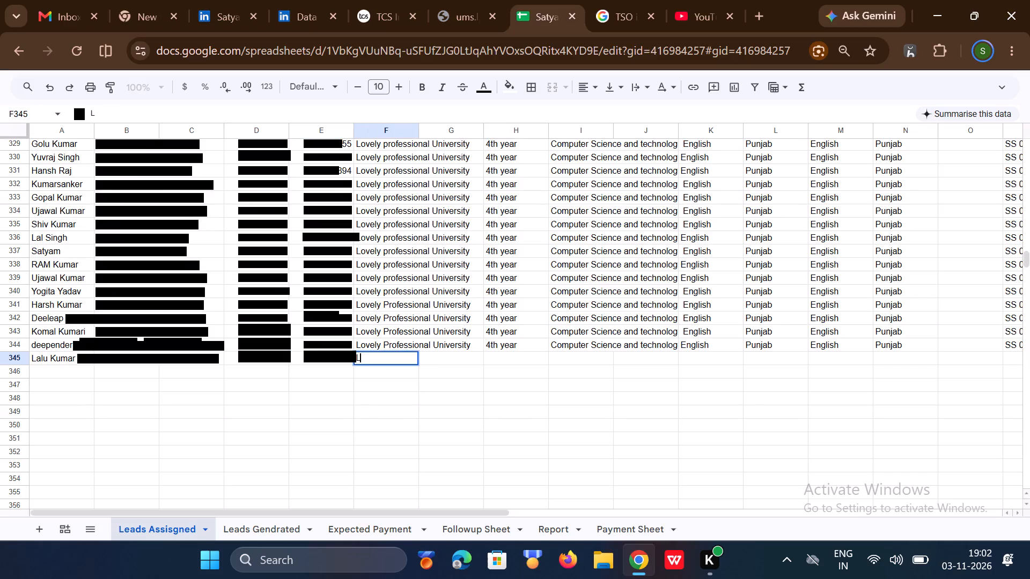
# Complete the university name "Lovely Professional University" in cell F345 for the new student.
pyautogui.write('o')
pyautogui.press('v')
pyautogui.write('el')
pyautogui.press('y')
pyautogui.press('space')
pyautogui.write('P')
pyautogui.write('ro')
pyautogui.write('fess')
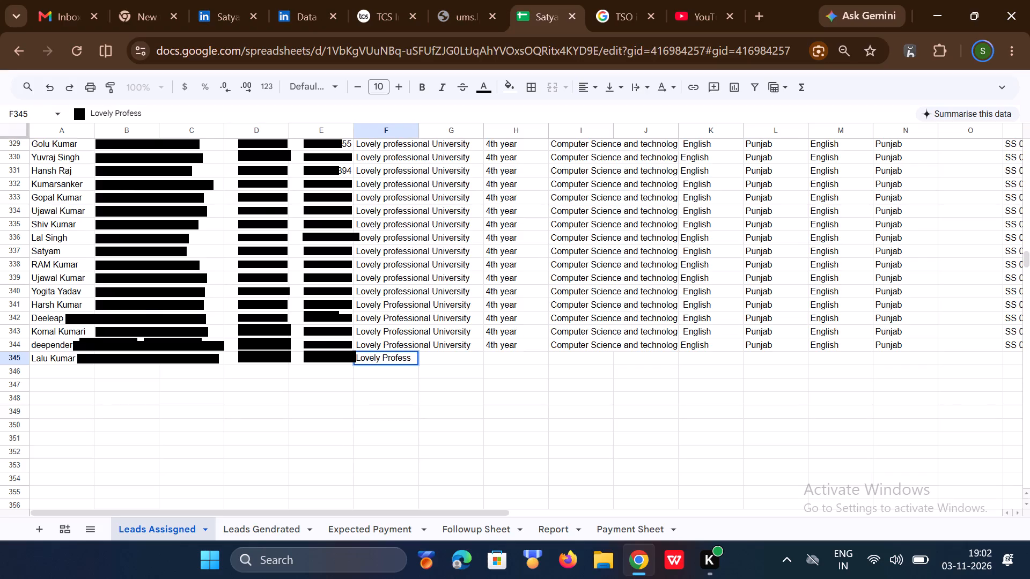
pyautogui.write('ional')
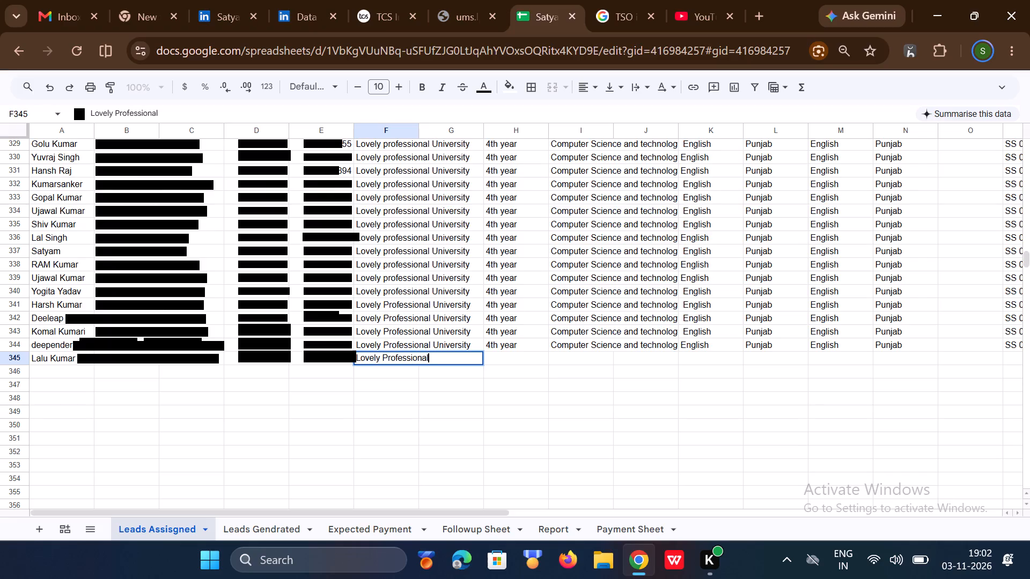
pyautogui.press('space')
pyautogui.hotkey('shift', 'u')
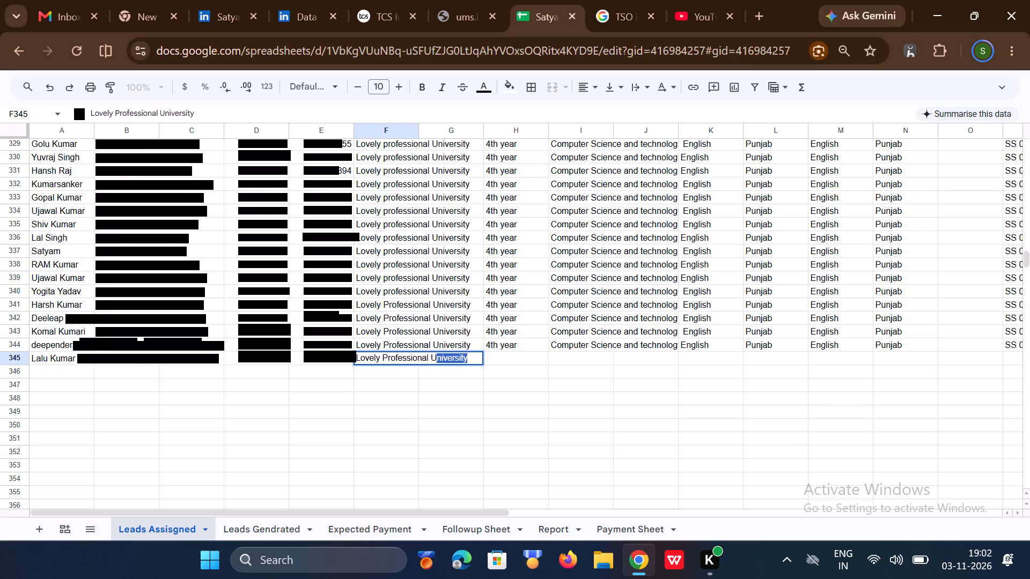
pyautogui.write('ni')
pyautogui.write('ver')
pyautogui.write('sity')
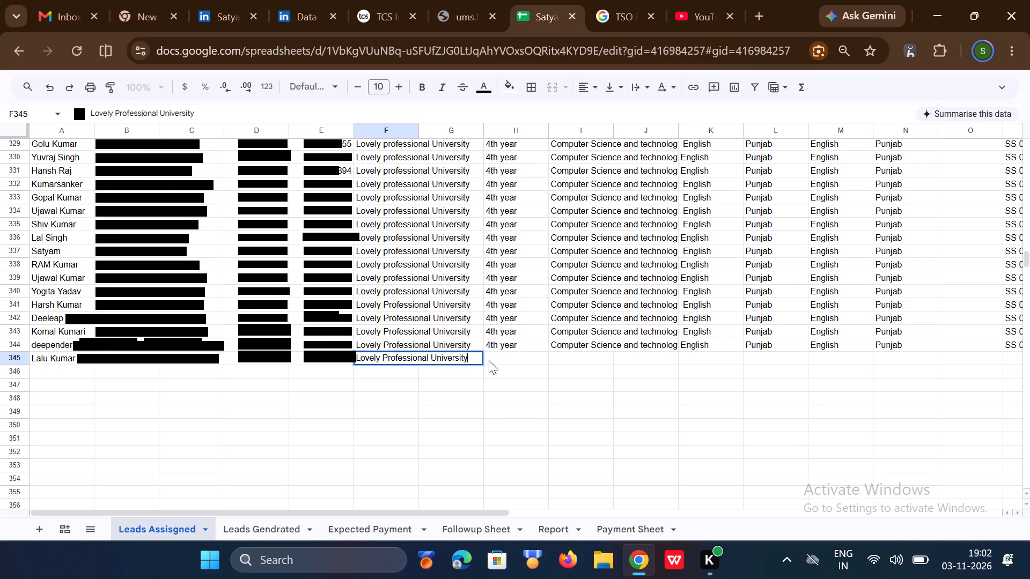
# Enter the year of study "4th year" in cell H345 for the same student.
pyautogui.doubleClick(504, 360)
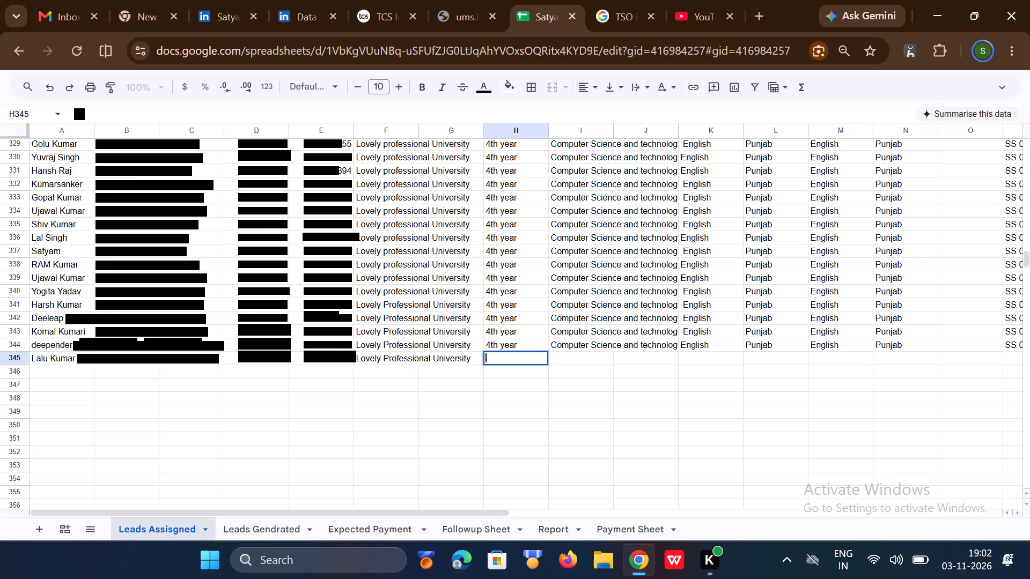
pyautogui.hotkey('shift', '$')
pyautogui.press('BackSpace')
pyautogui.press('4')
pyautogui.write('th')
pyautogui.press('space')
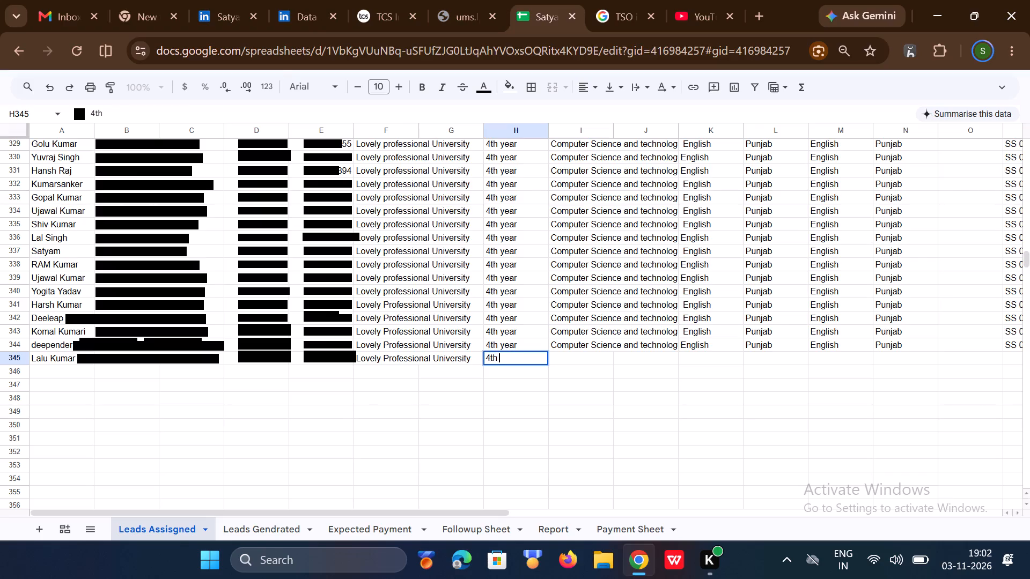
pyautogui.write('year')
# Enter the course "Computer Science and technology" in cell I345 for the same student.
pyautogui.doubleClick(580, 356)
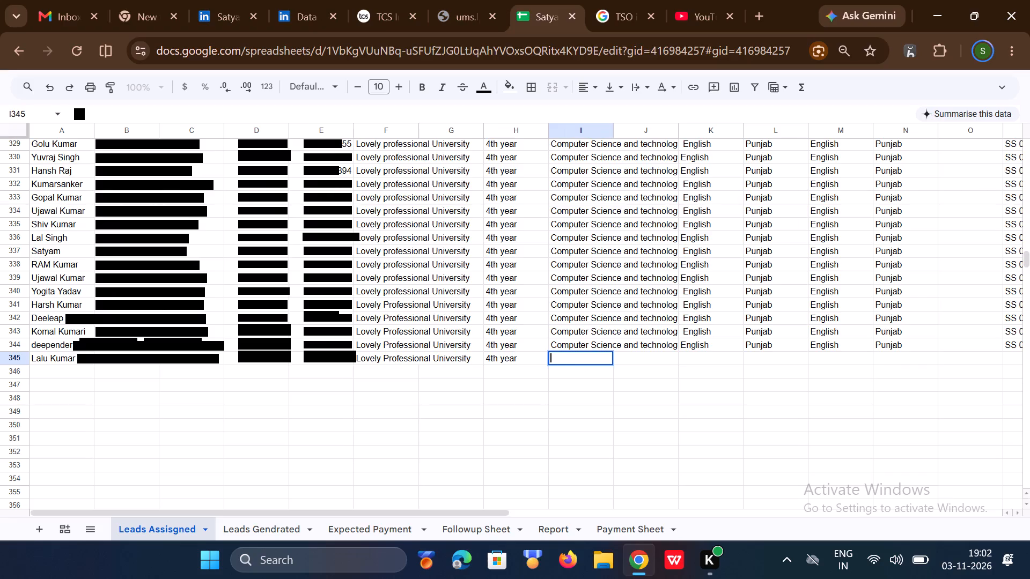
pyautogui.click(580, 356)
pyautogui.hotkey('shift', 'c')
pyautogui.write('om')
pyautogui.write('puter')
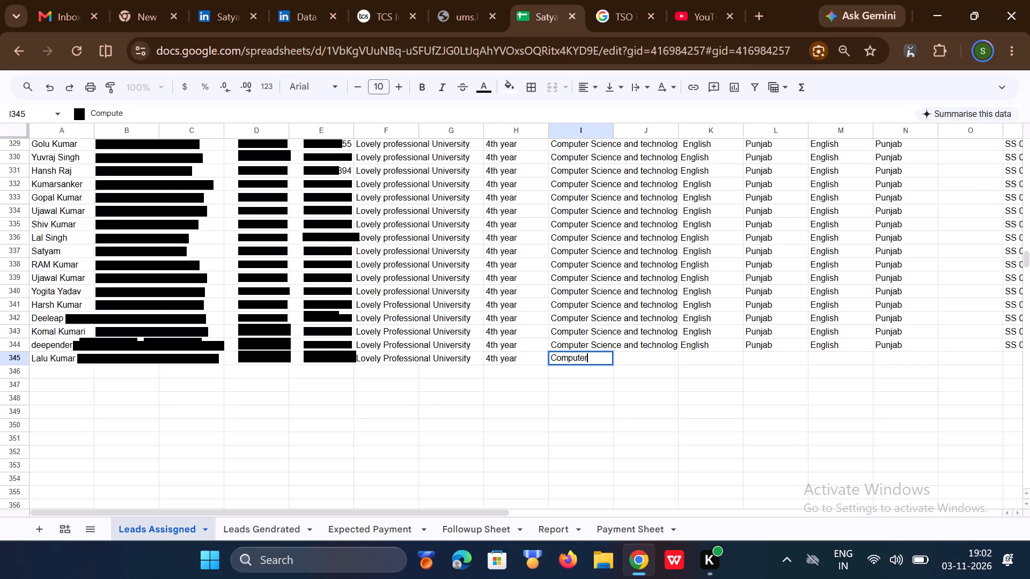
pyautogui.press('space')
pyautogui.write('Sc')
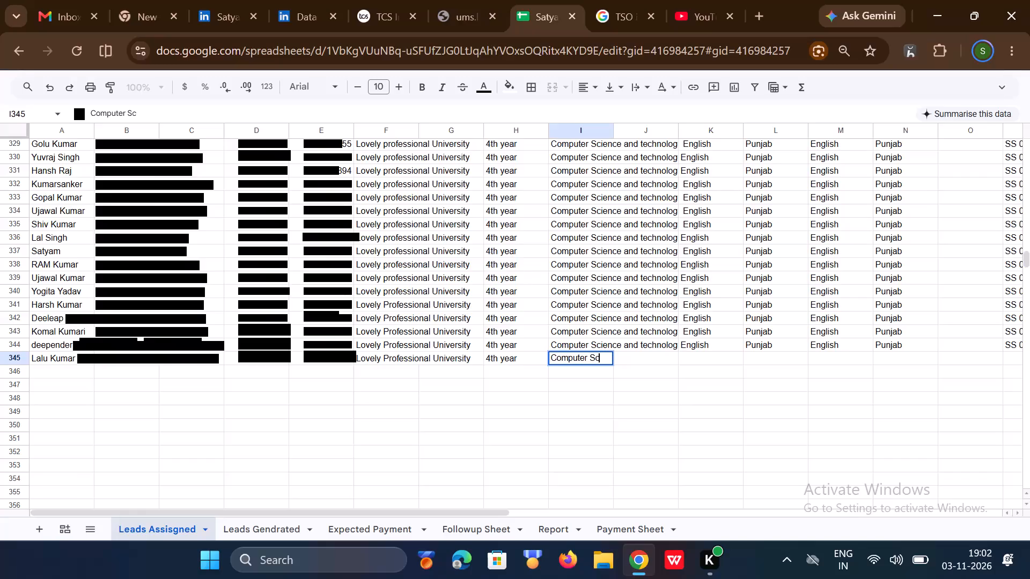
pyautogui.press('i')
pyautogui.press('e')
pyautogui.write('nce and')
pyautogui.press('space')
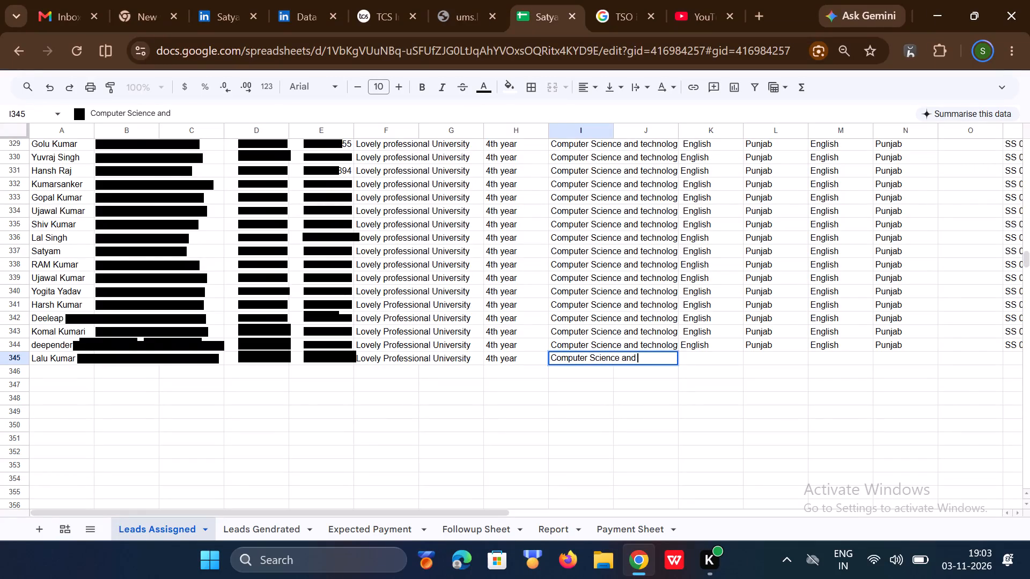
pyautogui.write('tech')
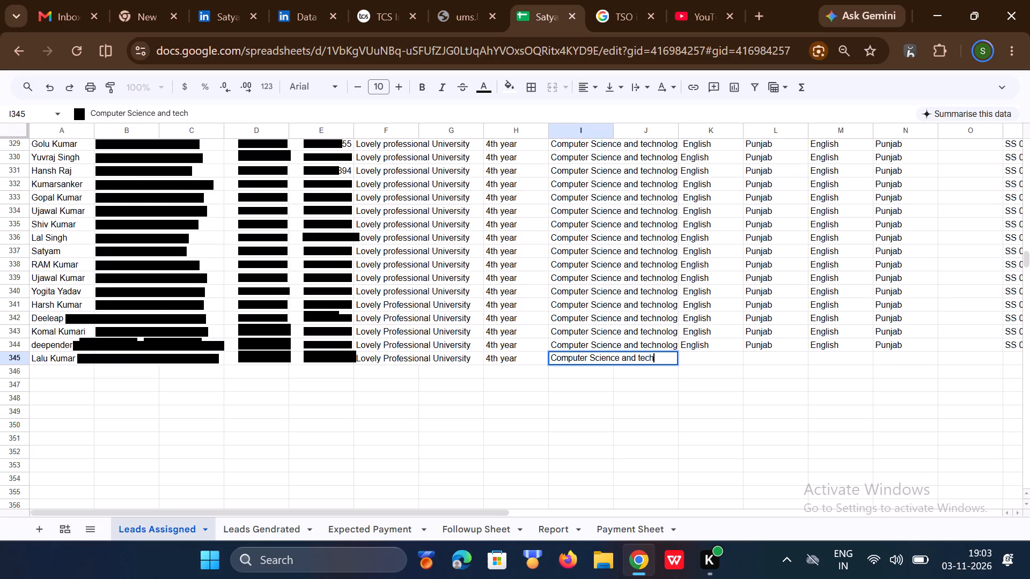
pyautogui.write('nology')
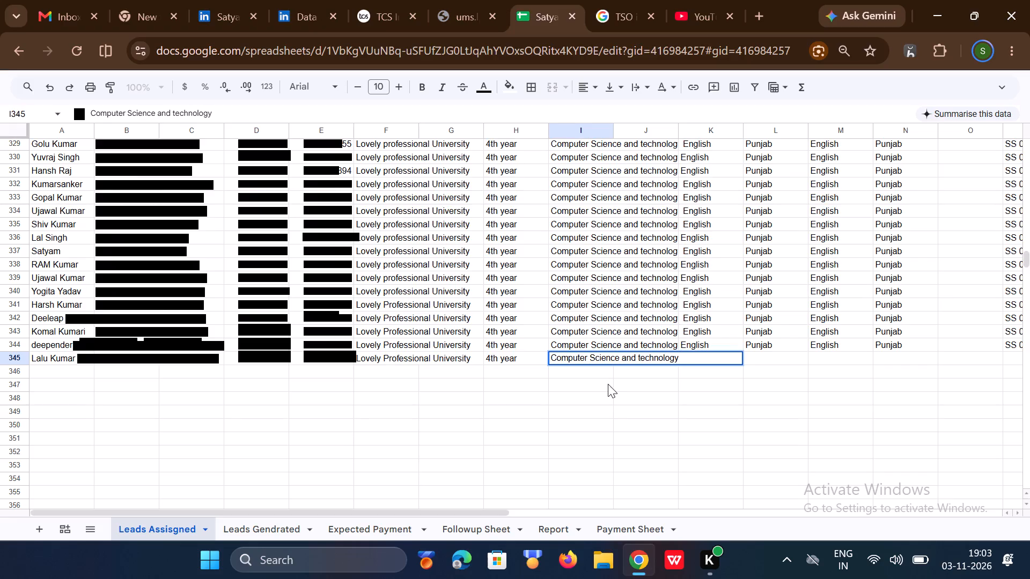
pyautogui.click(608, 384)
# Fill in the first language and state pair in row 345, with "English" in K345 and "Punjab" in L345.
pyautogui.doubleClick(701, 355)
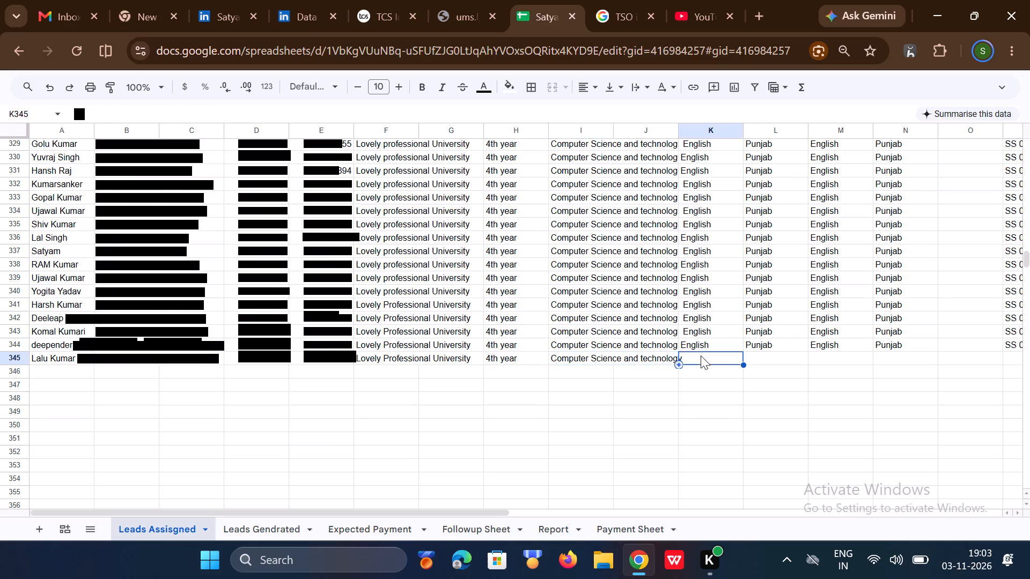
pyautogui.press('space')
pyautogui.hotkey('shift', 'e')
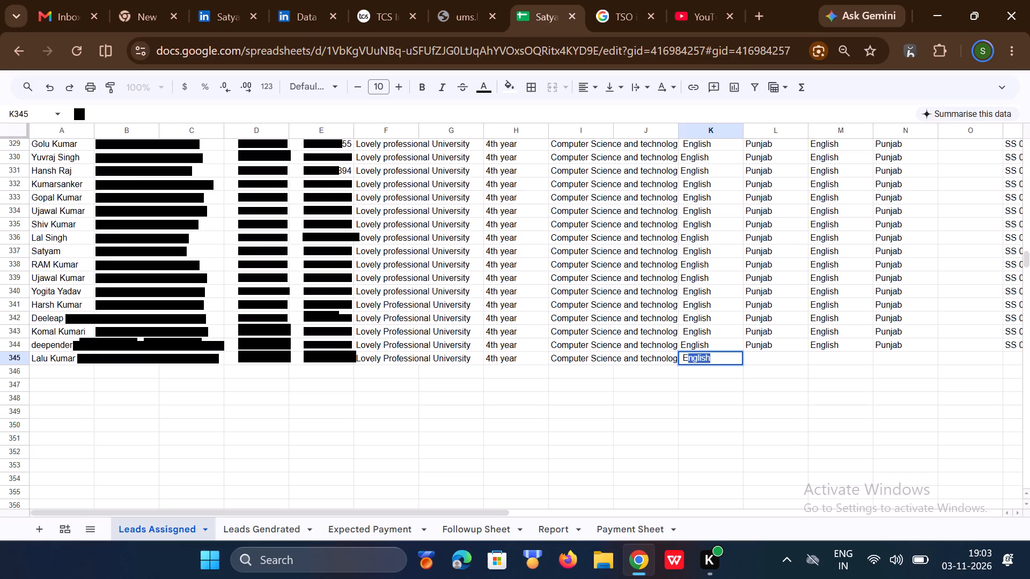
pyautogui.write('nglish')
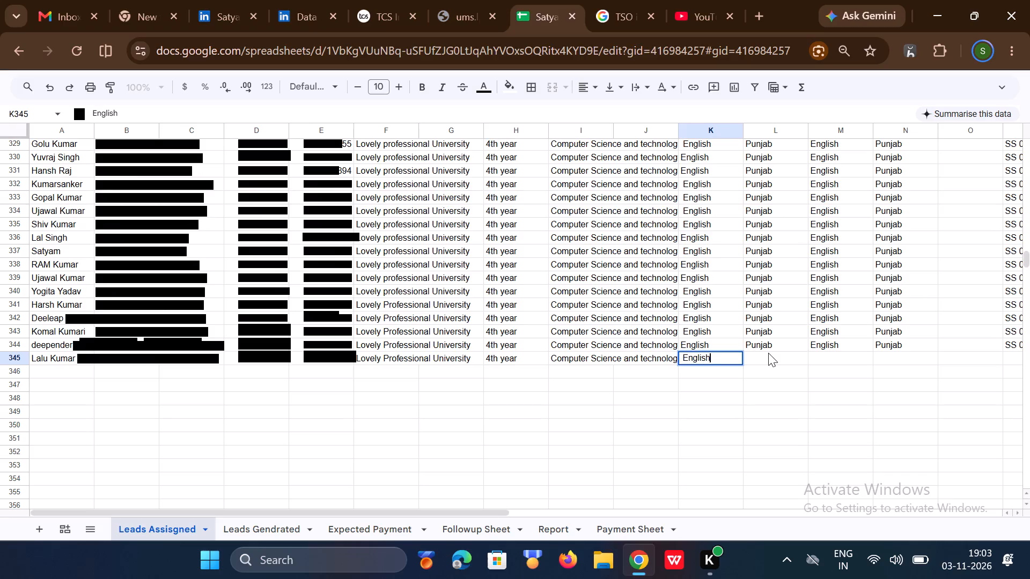
pyautogui.doubleClick(764, 361)
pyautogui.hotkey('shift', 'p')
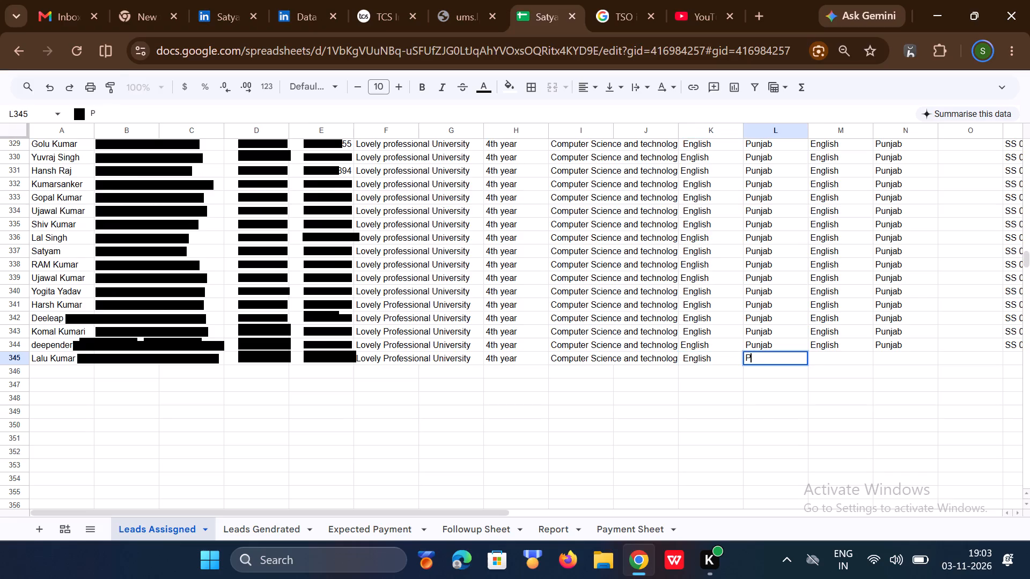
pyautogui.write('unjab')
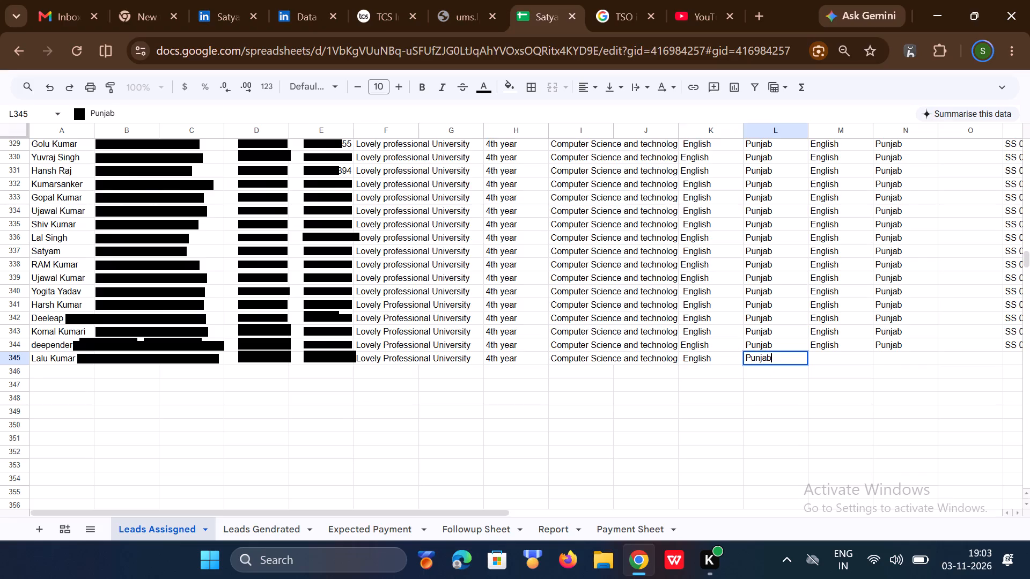
# Fill in the second language and state pair in row 345, with "English" in M345 and "Punjab" in N345.
pyautogui.doubleClick(830, 358)
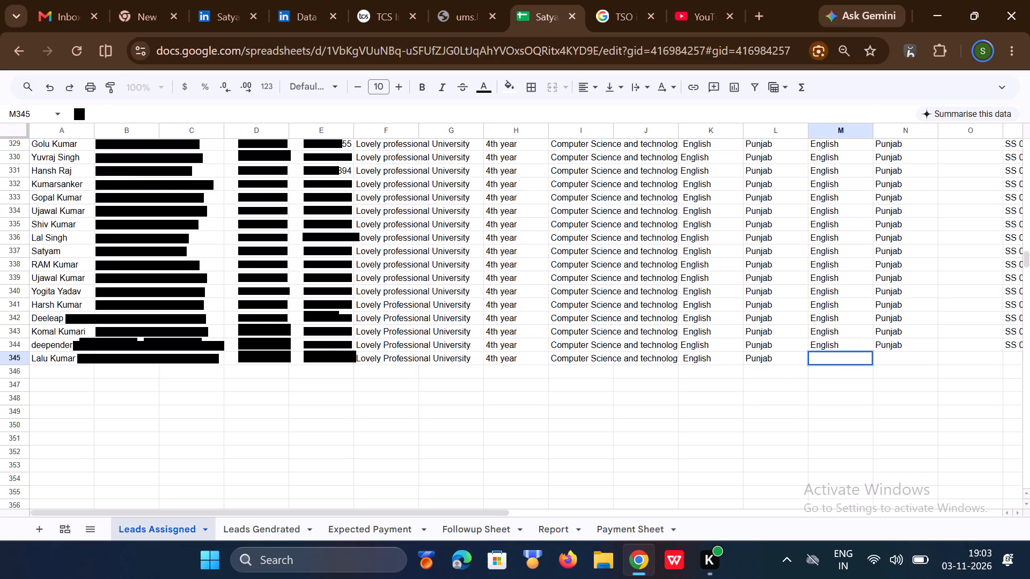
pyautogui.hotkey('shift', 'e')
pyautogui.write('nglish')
pyautogui.doubleClick(899, 361)
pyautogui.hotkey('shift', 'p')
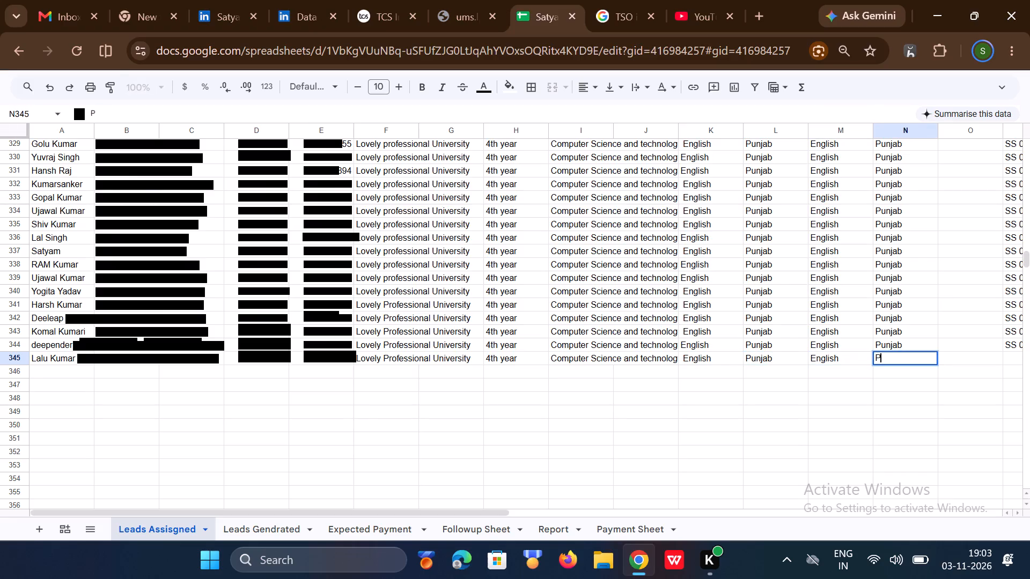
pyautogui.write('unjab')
pyautogui.click(892, 399)
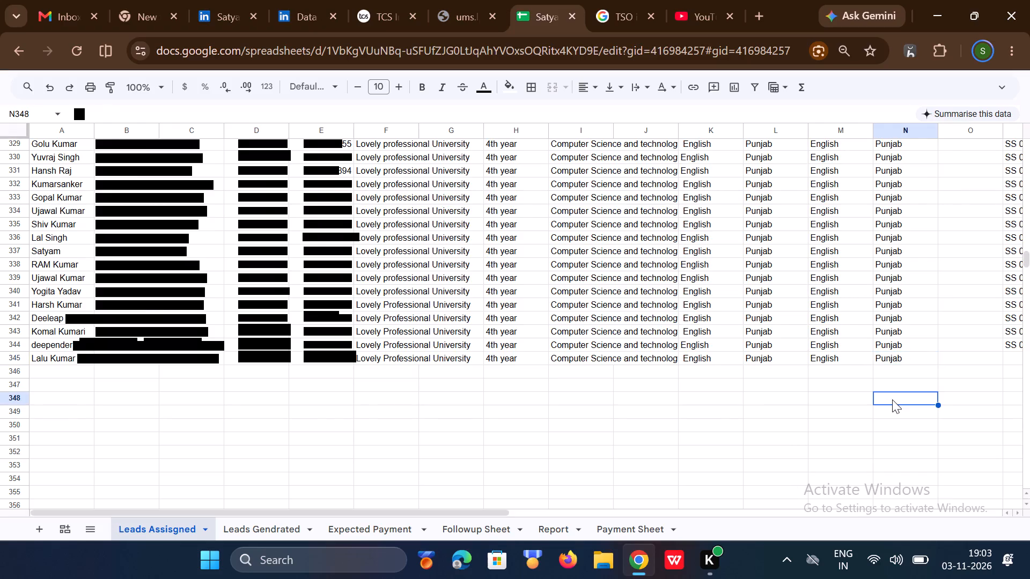
# Enter the code "SS 010" in cell P345 for the same student.
pyautogui.hscroll(-2, 892, 399)
pyautogui.doubleClick(826, 357)
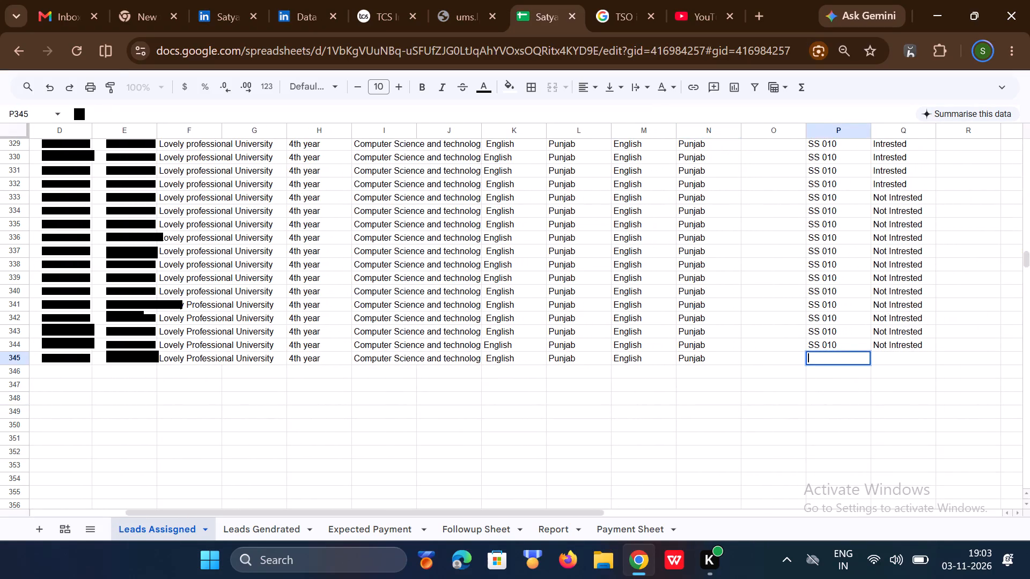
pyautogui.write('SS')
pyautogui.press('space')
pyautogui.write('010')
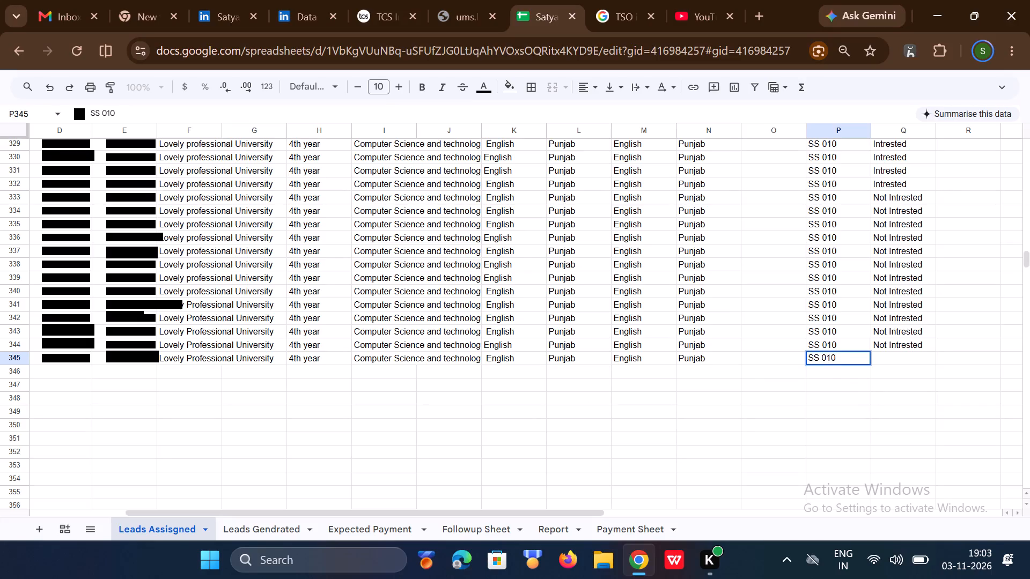
# Enter the status "Not Intrested" in cell Q345 to complete the student's record.
pyautogui.doubleClick(892, 362)
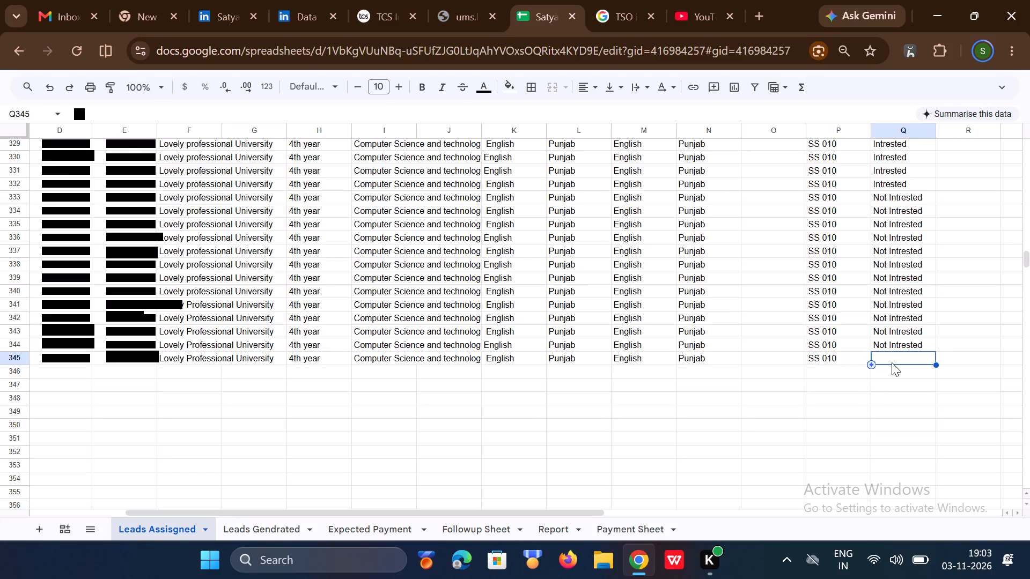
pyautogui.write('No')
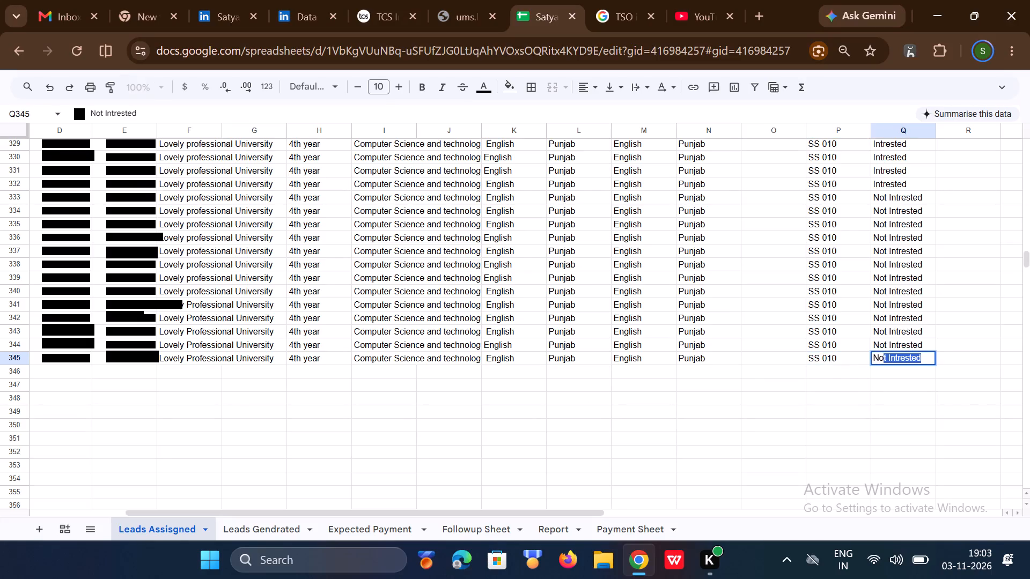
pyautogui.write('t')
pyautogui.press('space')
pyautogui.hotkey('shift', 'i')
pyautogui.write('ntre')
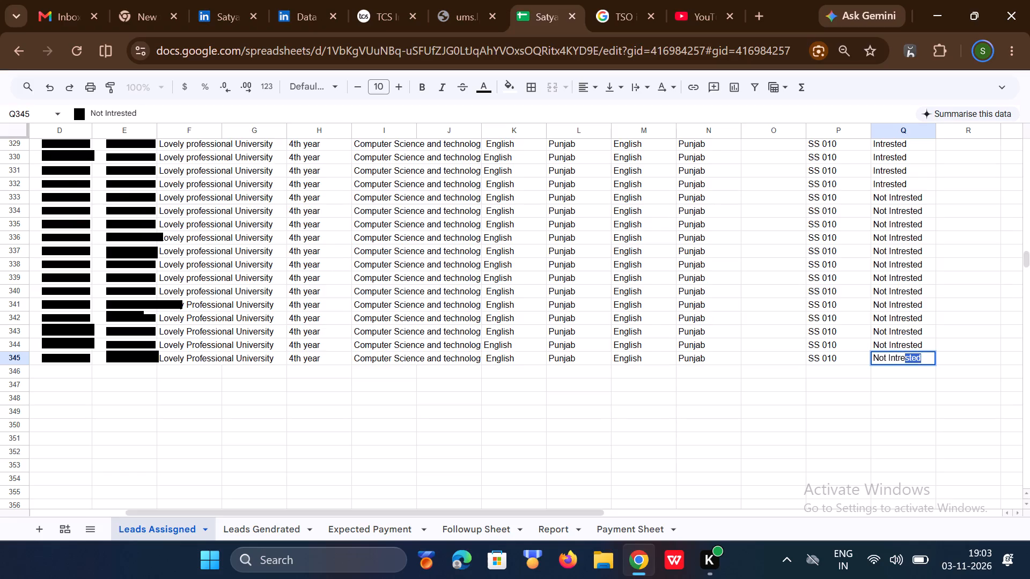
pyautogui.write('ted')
pyautogui.click(905, 358)
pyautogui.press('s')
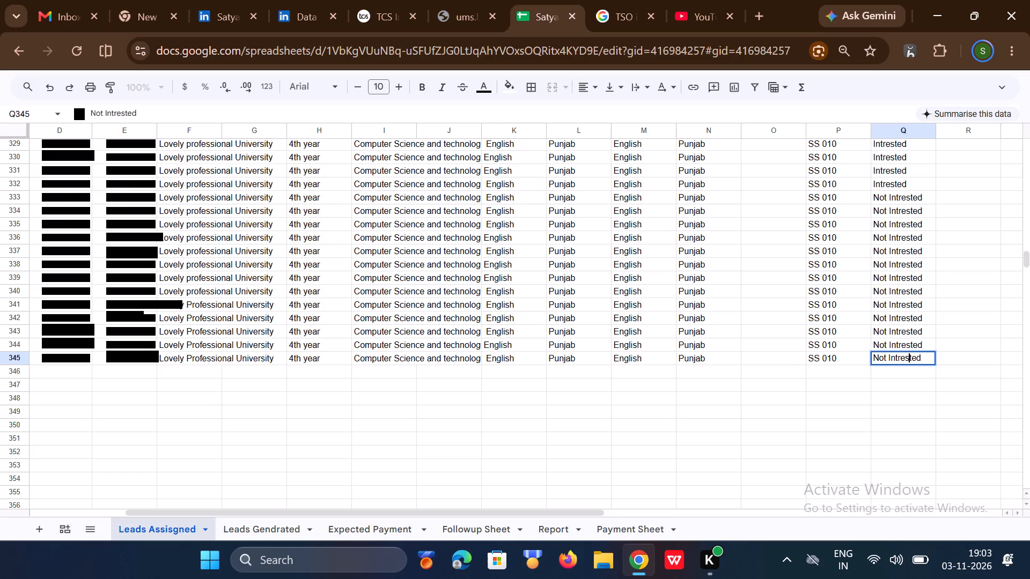
pyautogui.click(932, 358)
pyautogui.click(908, 406)
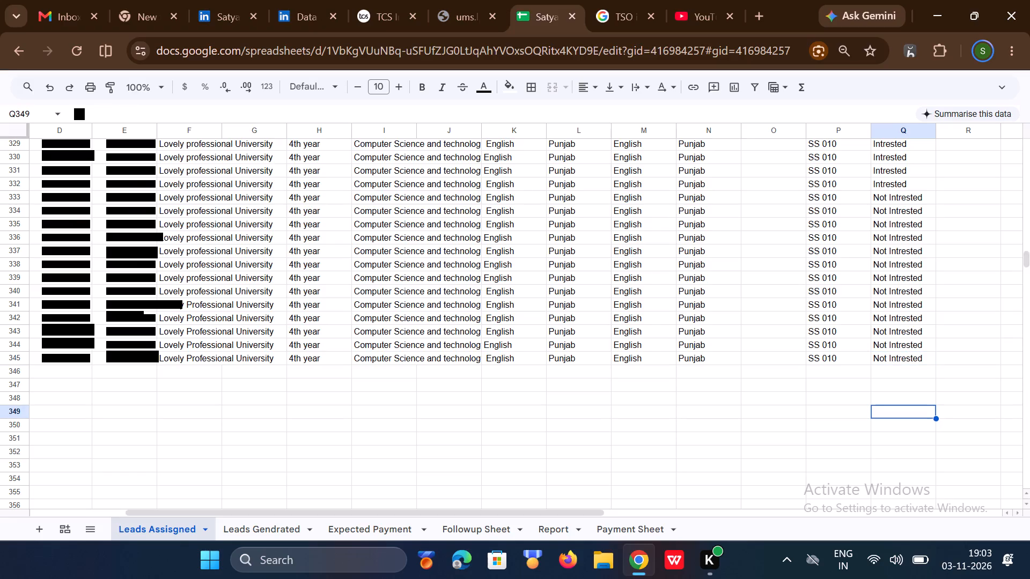
# Go to cell A346, the first empty name cell, to start the next student record.
pyautogui.hscroll(3, 769, 426)
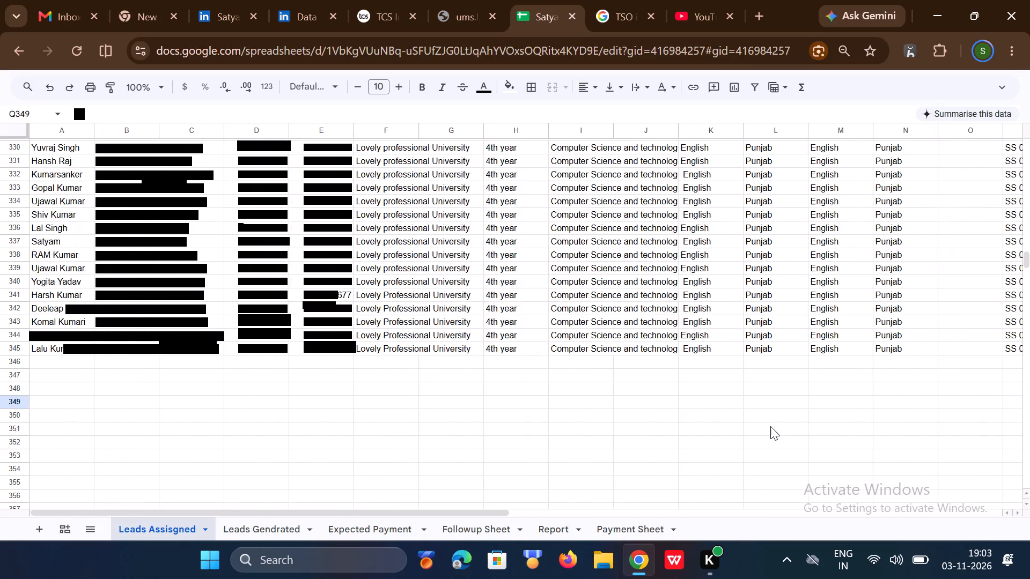
pyautogui.hscroll(1, 770, 426)
pyautogui.click(61, 361)
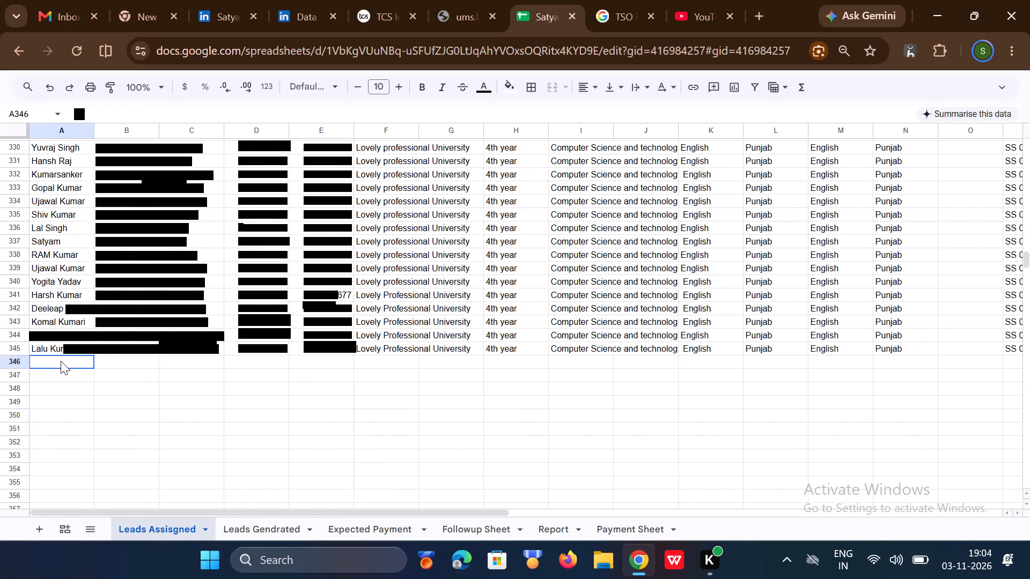
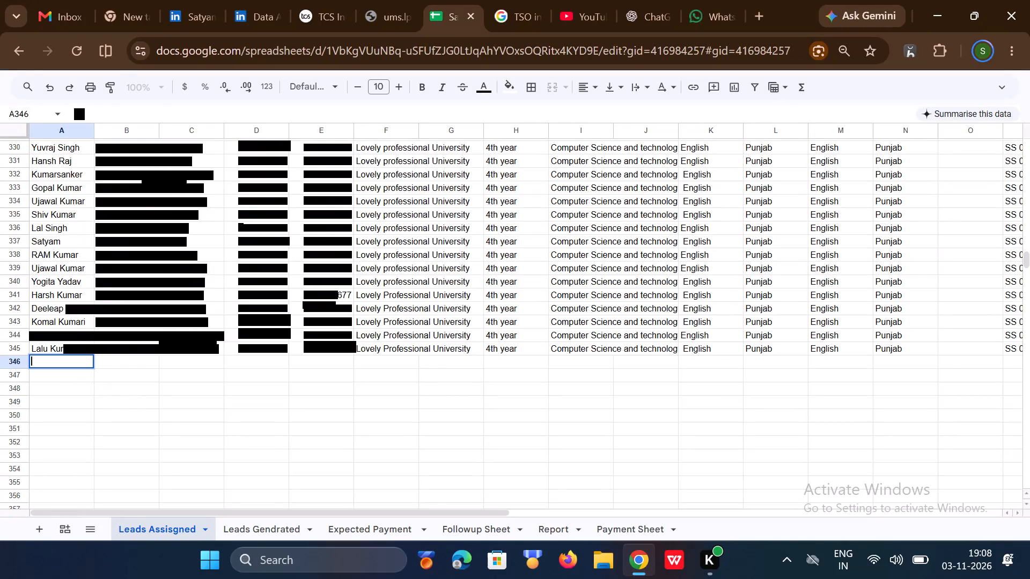
# Enter the next student's full name in cell A346 of the Leads Assisgned sheet.
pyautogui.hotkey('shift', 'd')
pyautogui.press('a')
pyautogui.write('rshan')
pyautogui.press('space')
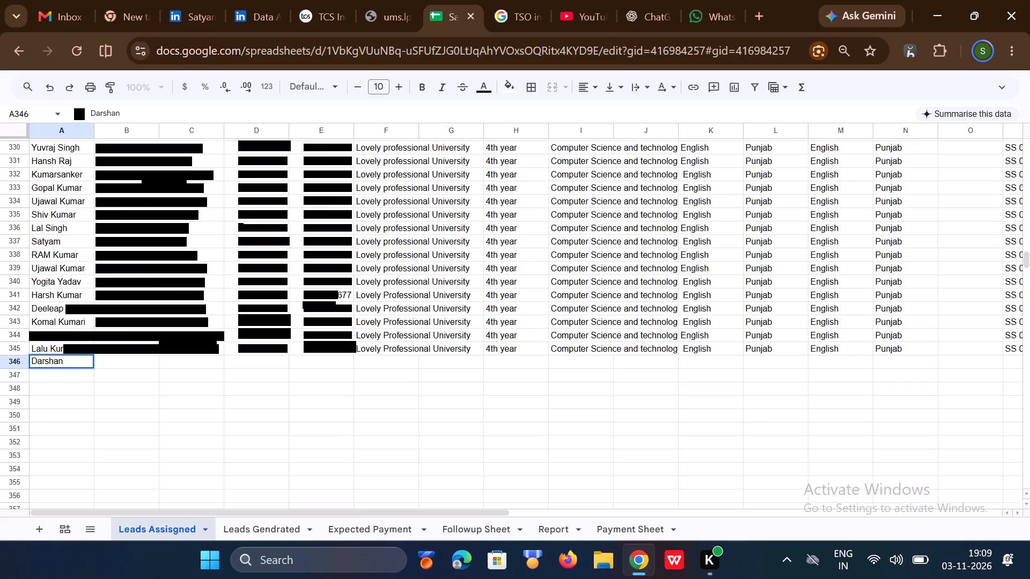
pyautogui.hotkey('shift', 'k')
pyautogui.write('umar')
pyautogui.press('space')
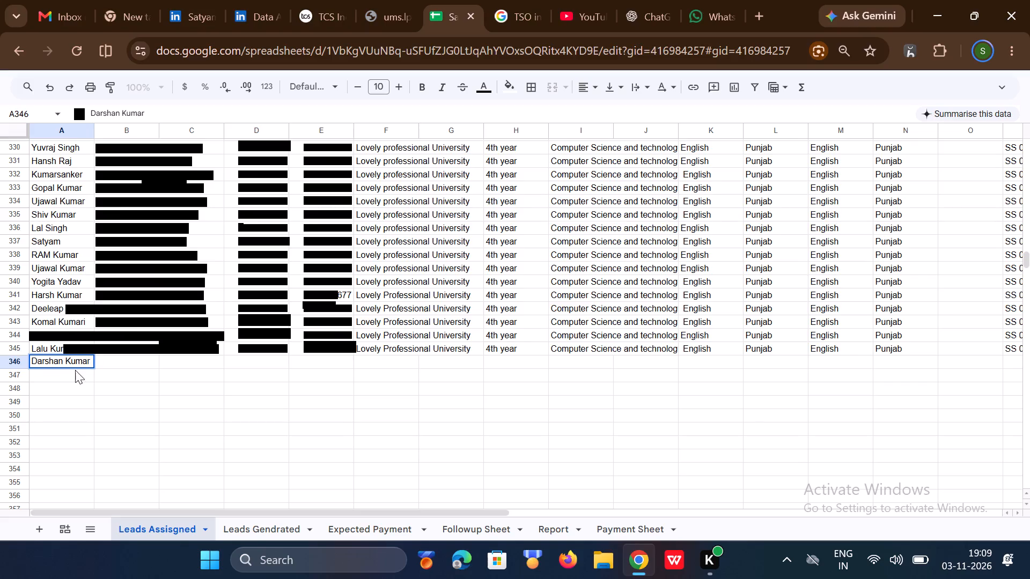
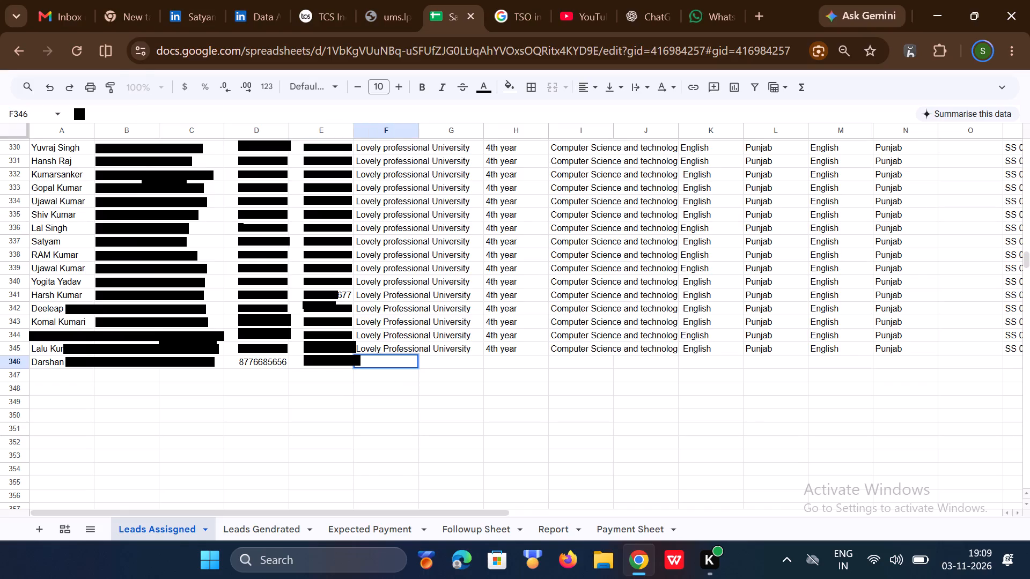
# Enter Lovely Professional University as the institution in cell F346.
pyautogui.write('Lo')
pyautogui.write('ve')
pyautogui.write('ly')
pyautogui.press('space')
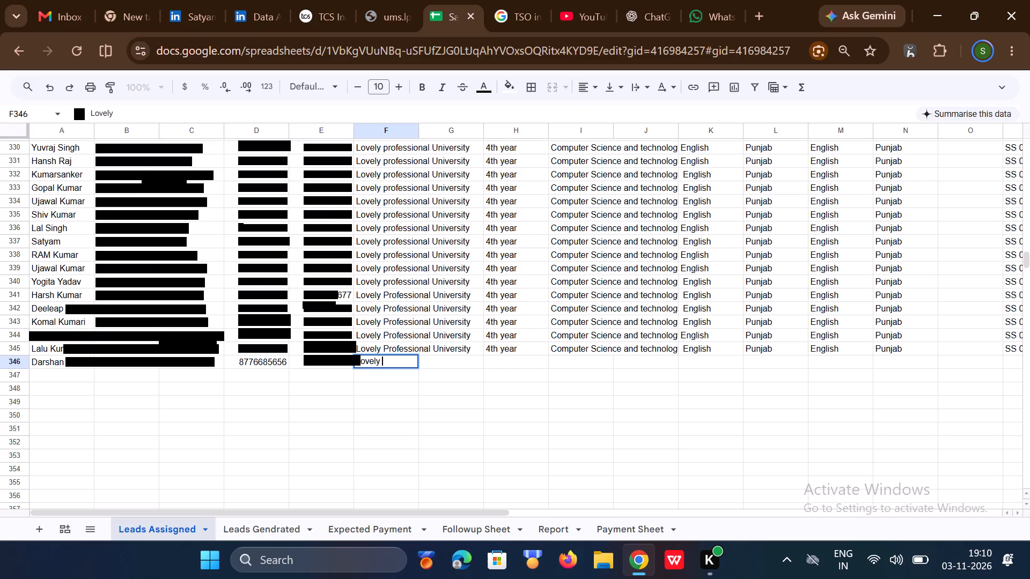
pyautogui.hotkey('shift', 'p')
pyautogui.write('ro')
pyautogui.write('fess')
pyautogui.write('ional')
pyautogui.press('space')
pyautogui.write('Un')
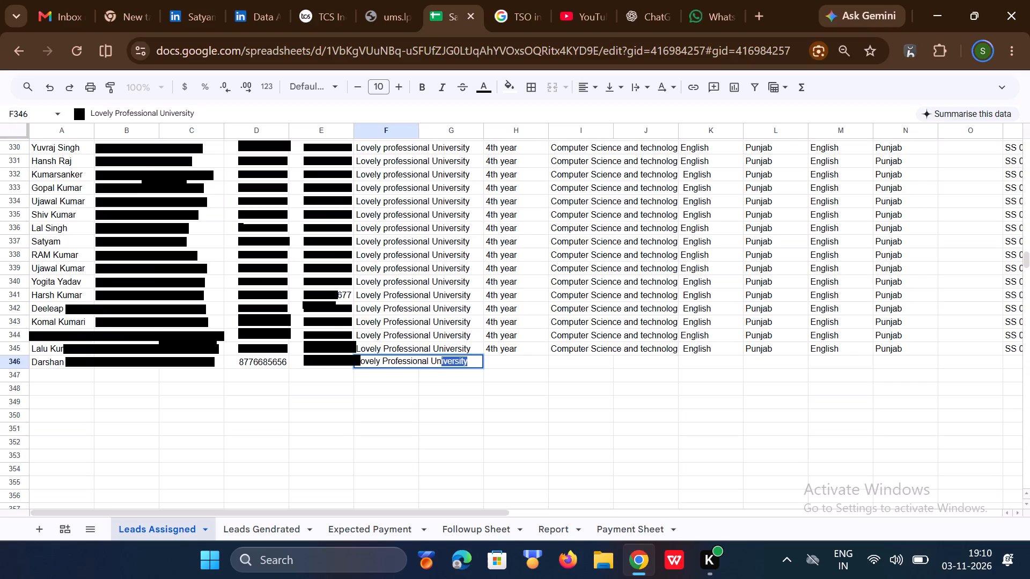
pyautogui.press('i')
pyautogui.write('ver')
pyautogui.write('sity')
# Enter 4th year as the year of study in cell H346.
pyautogui.click(499, 368)
pyautogui.doubleClick(505, 363)
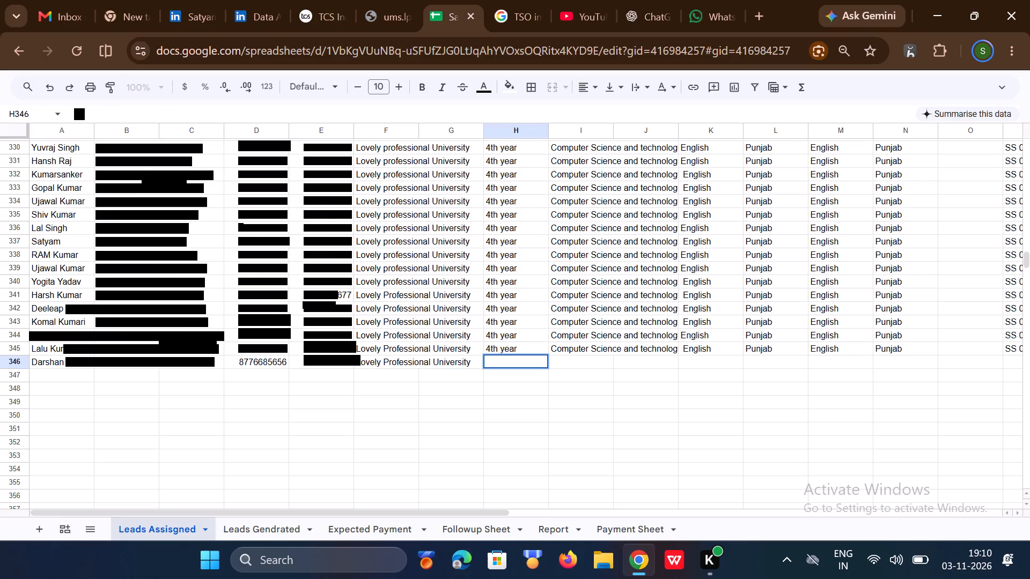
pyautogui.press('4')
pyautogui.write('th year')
# Enter Computer Science and technology as the field of study in cell I346.
pyautogui.doubleClick(580, 363)
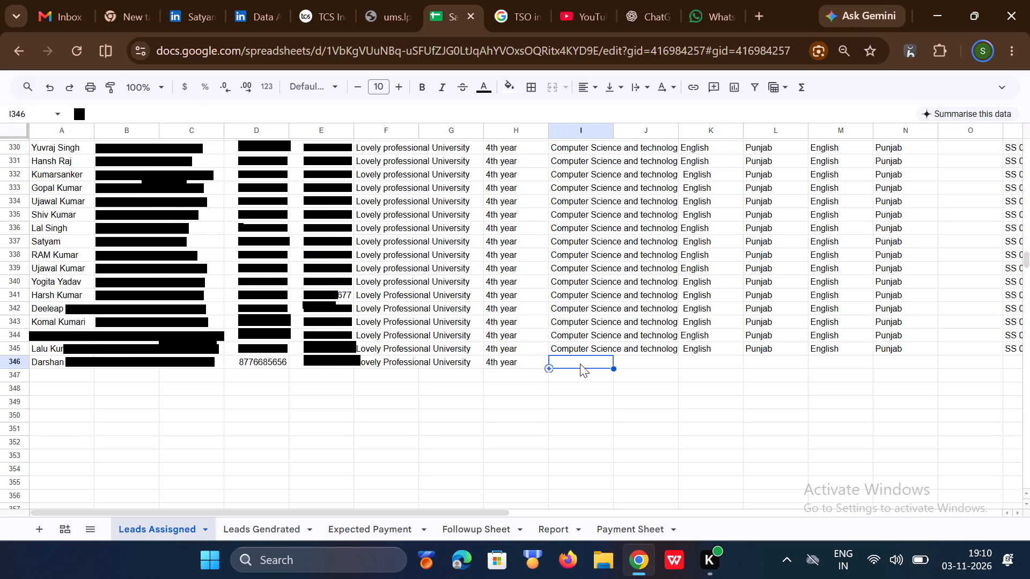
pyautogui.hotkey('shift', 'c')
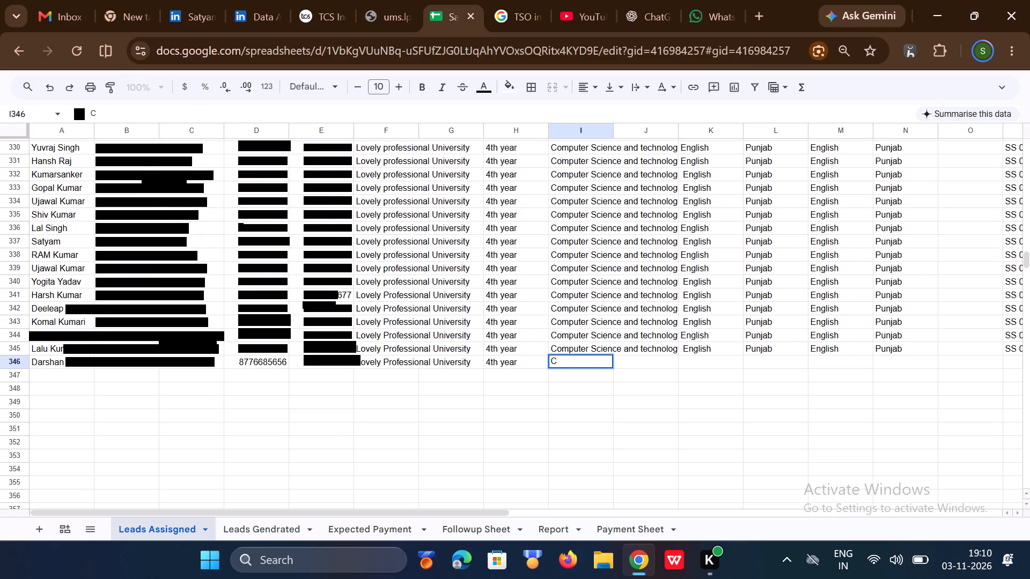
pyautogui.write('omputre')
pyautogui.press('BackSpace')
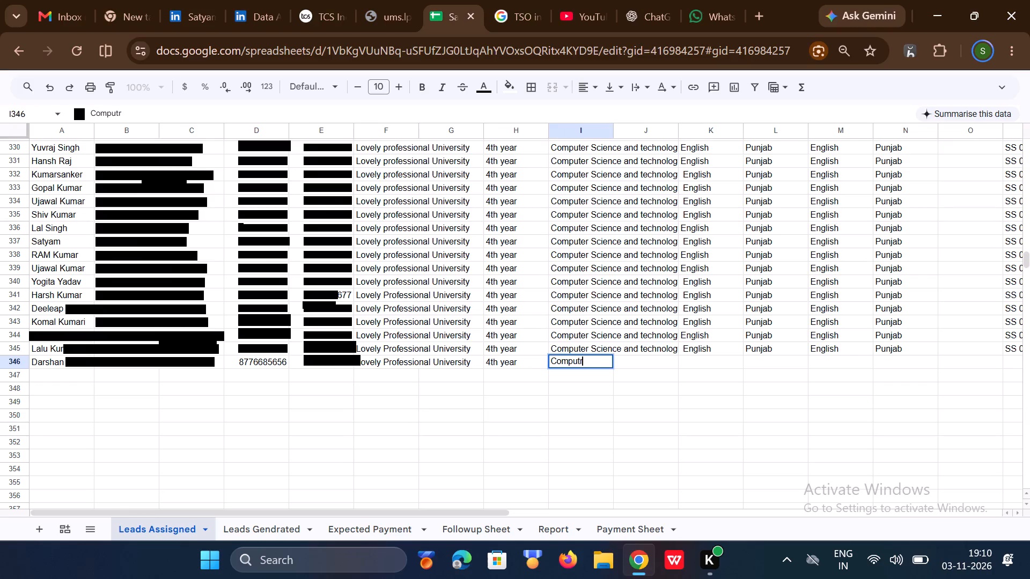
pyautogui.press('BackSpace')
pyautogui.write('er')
pyautogui.click(594, 361)
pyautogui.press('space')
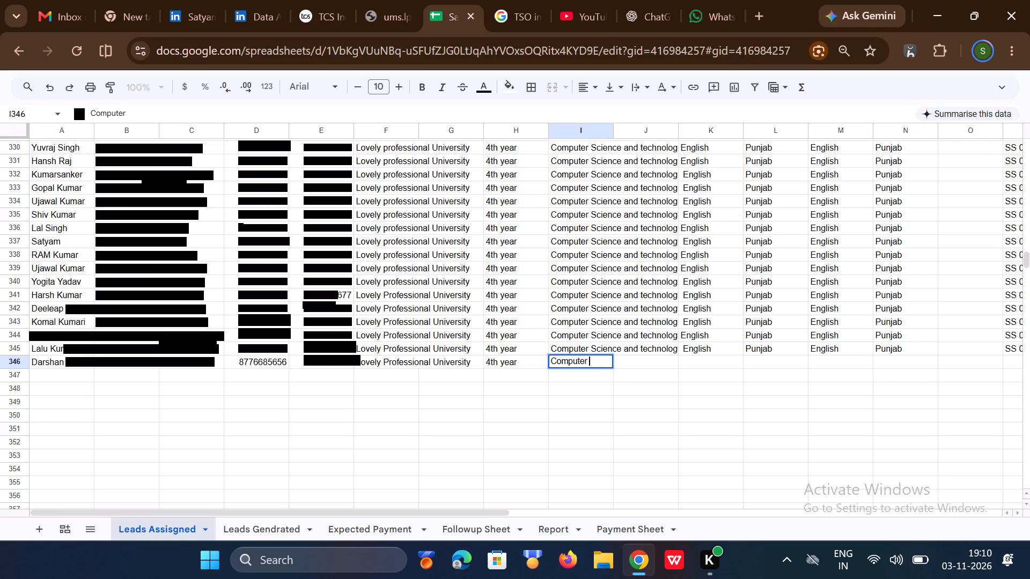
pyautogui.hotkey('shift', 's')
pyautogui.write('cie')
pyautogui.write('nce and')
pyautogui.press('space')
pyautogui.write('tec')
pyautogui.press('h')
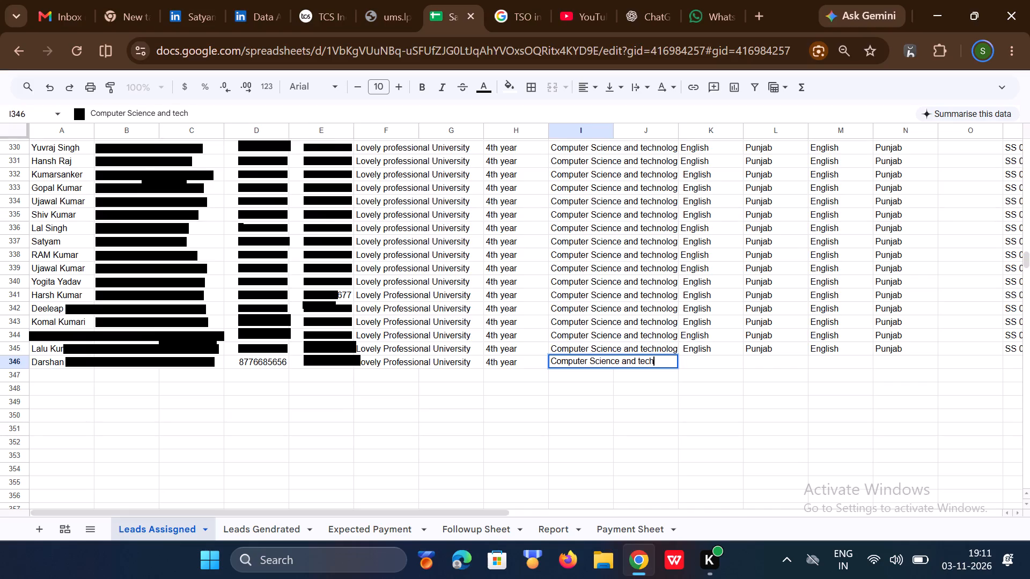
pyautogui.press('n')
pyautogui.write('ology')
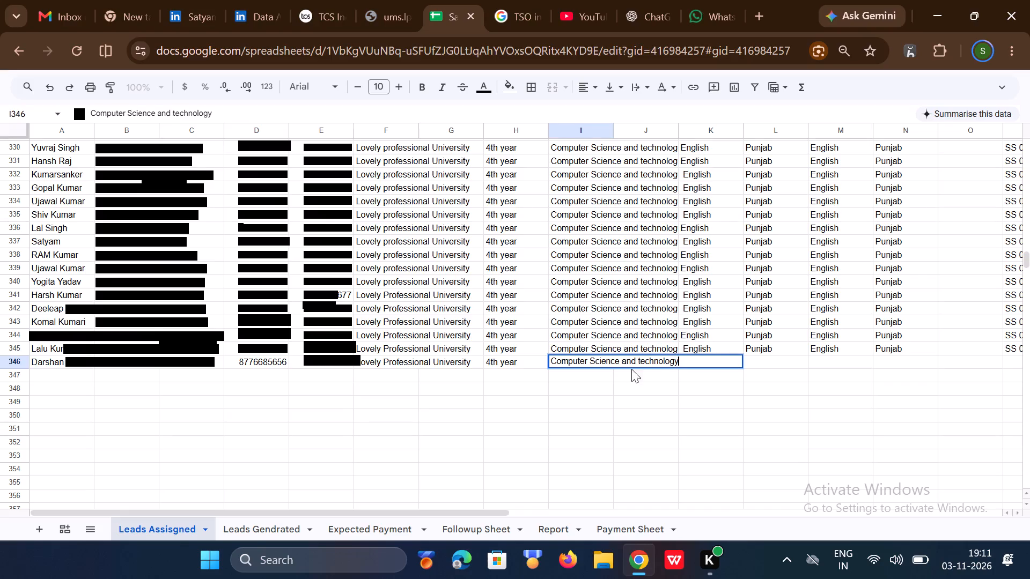
pyautogui.click(671, 407)
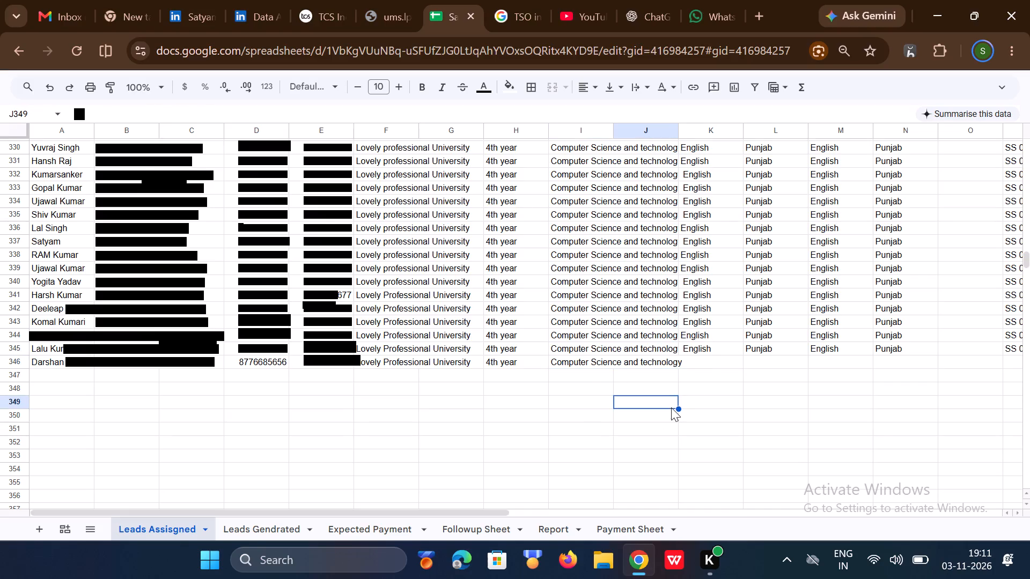
# Fill in English in cell K346 and Punjab in cell L346 of the student's record.
pyautogui.doubleClick(702, 367)
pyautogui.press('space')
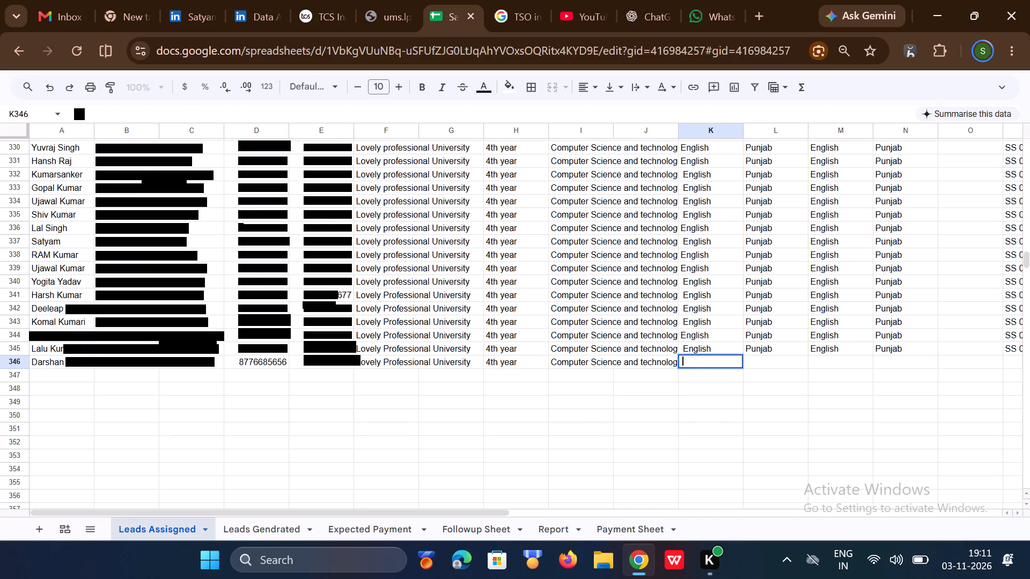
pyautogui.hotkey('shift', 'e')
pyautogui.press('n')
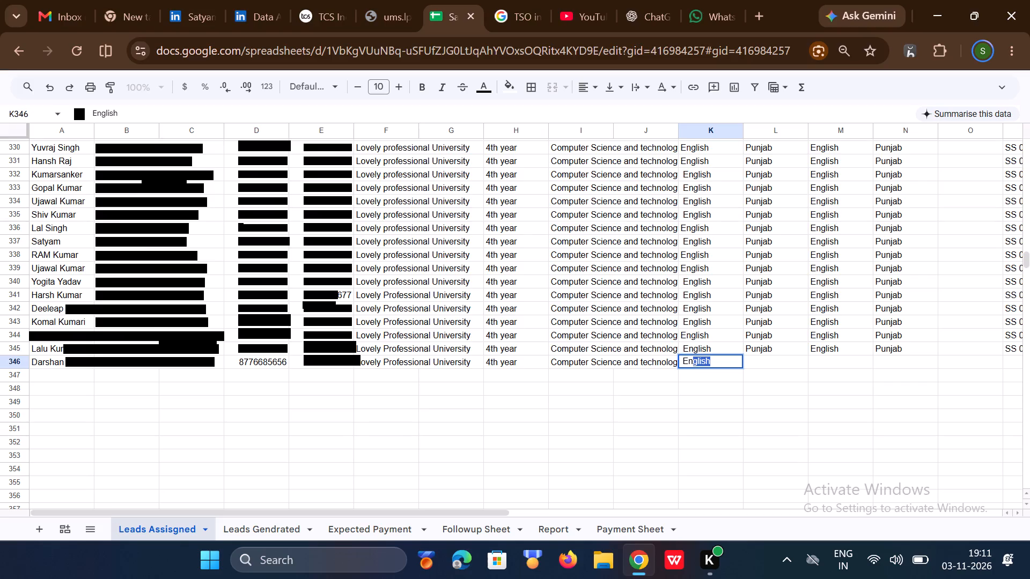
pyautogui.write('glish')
pyautogui.doubleClick(765, 368)
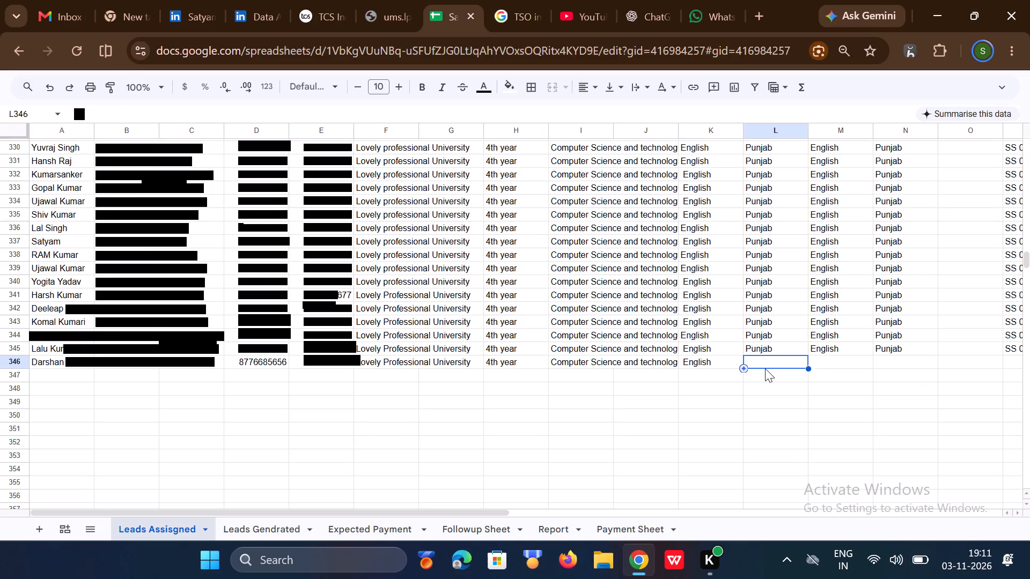
pyautogui.click(766, 366)
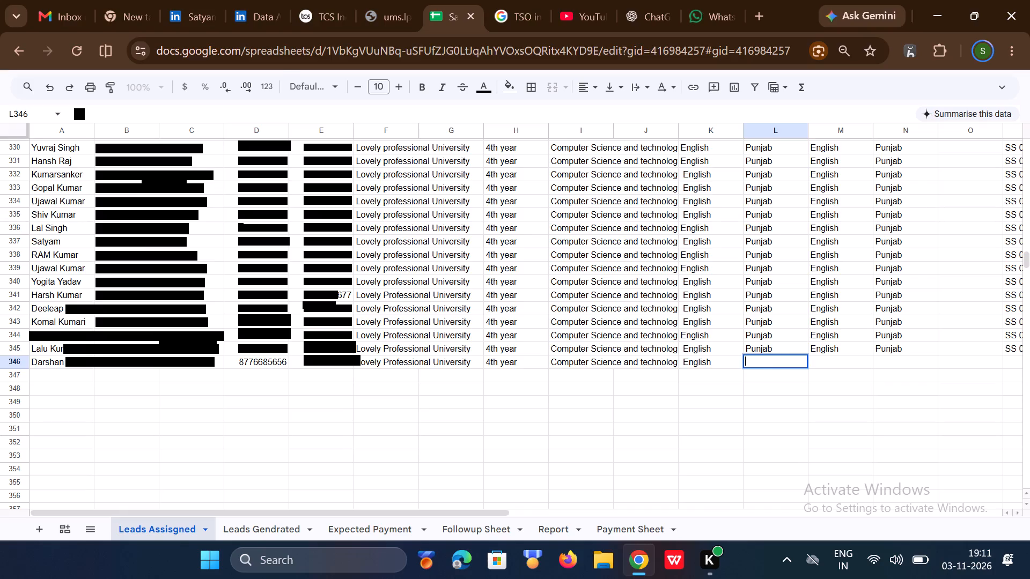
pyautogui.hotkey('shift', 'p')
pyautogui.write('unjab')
# Fill in English in cell M346 and Punjab in cell N346 of the student's record.
pyautogui.doubleClick(832, 361)
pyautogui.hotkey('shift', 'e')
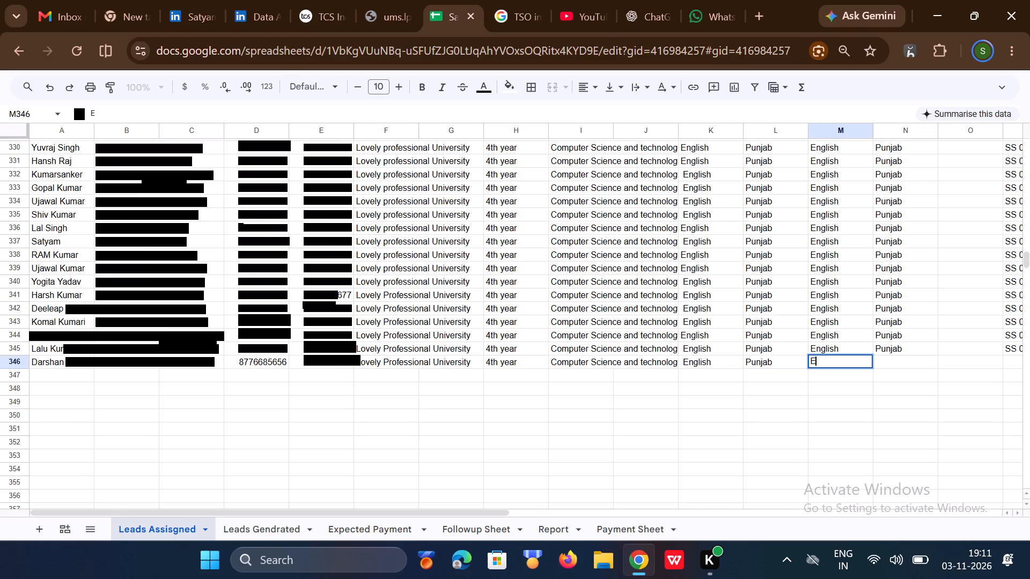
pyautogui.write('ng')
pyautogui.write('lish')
pyautogui.doubleClick(891, 361)
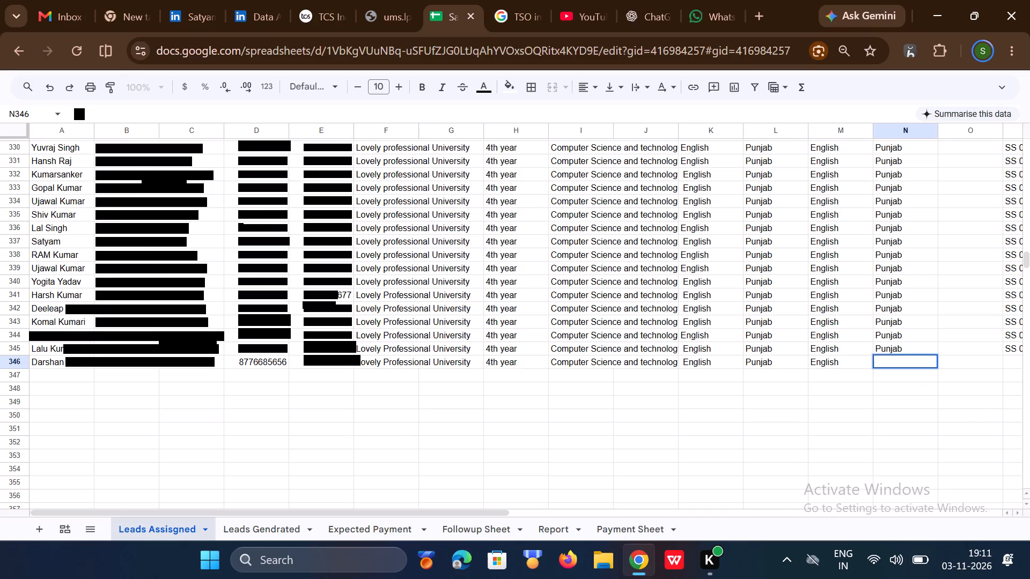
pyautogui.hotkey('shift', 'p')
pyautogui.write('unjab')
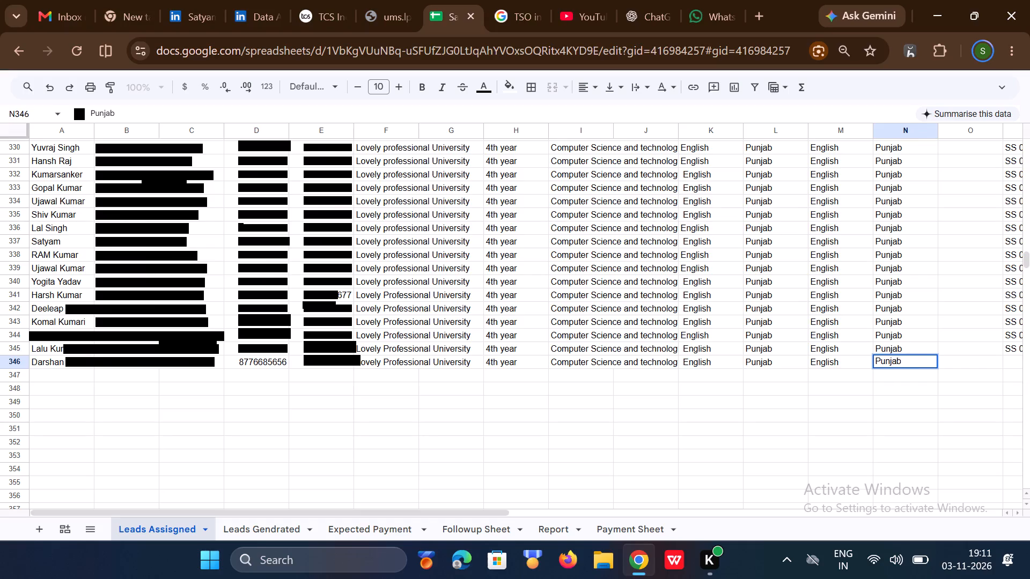
# Enter the code SS 010 in cell P346 of the student's record.
pyautogui.click(836, 459)
pyautogui.hscroll(-1, 954, 398)
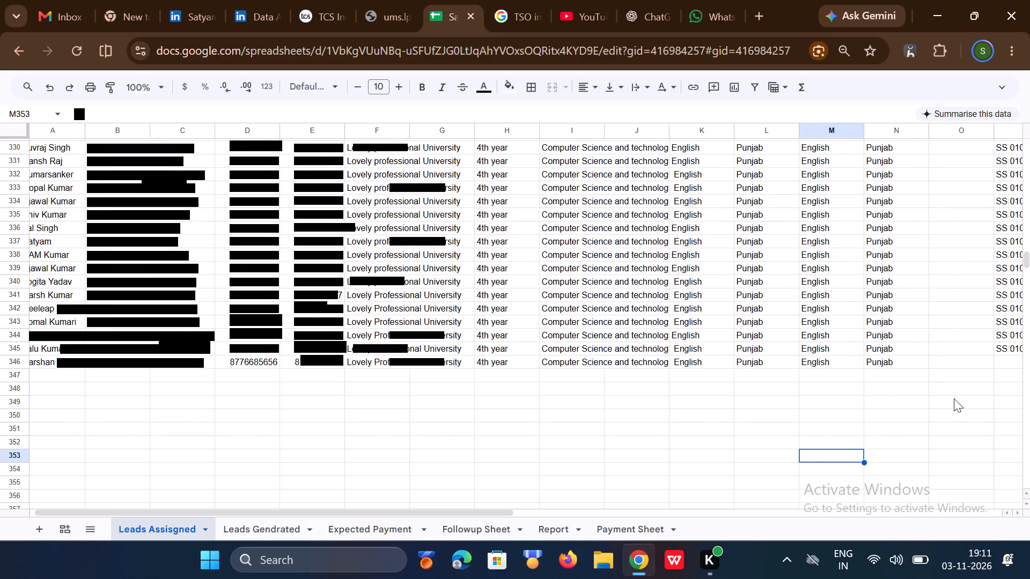
pyautogui.hscroll(-1, 954, 398)
pyautogui.doubleClick(893, 366)
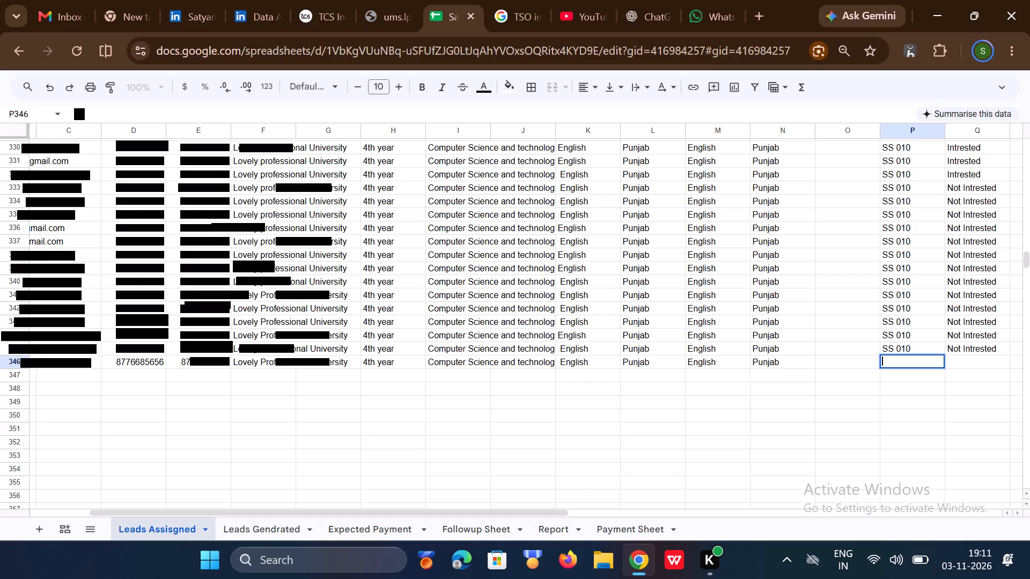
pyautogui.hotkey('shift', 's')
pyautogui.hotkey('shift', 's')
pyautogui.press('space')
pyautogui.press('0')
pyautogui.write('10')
# Enter Not Intrested as the interest status in cell Q346 to complete the student's record.
pyautogui.doubleClick(962, 358)
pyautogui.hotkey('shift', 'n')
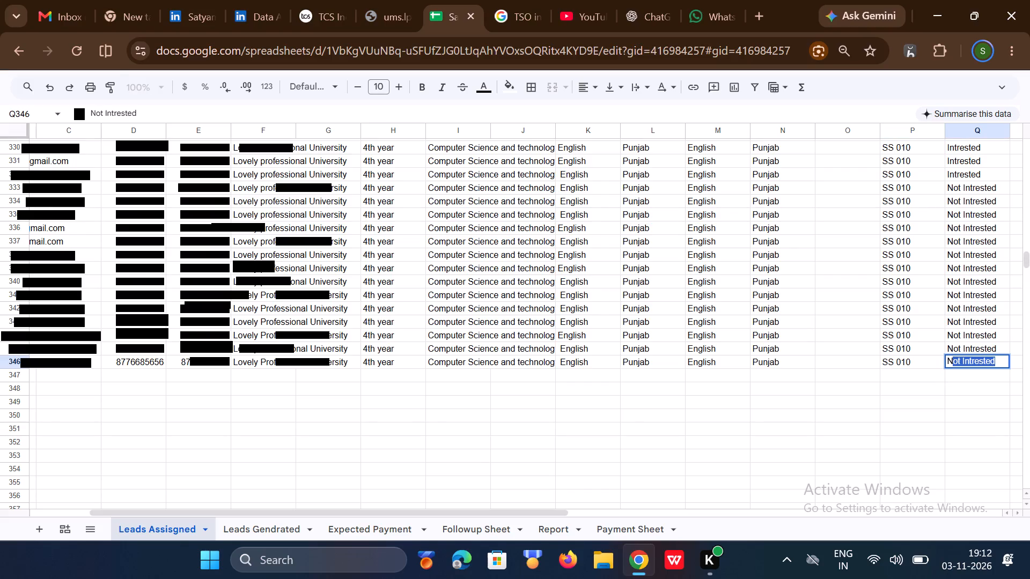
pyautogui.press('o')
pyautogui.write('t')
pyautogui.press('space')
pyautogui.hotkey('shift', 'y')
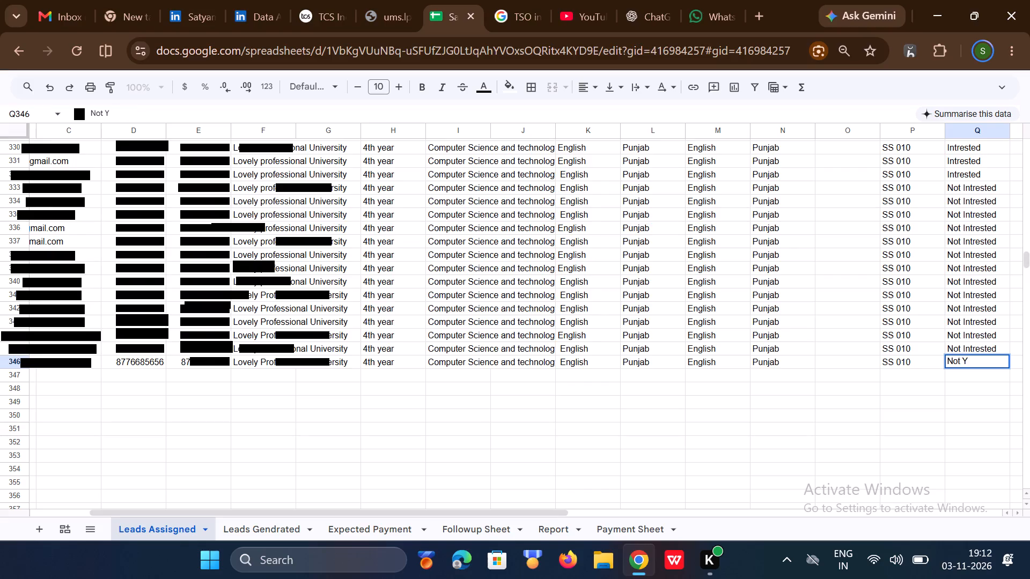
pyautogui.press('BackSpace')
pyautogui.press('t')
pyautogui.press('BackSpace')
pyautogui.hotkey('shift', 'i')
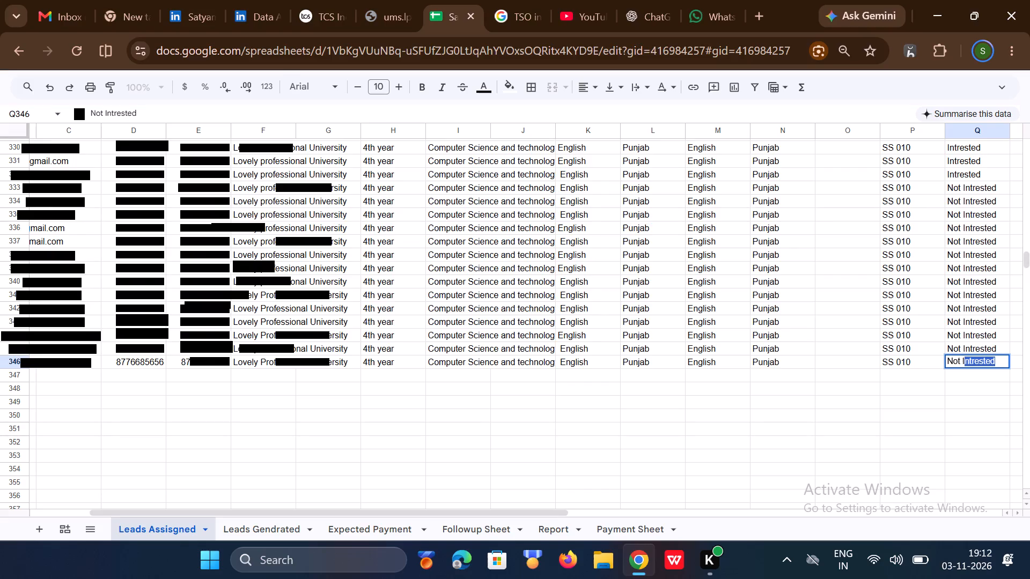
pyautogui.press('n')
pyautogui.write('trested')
pyautogui.click(828, 467)
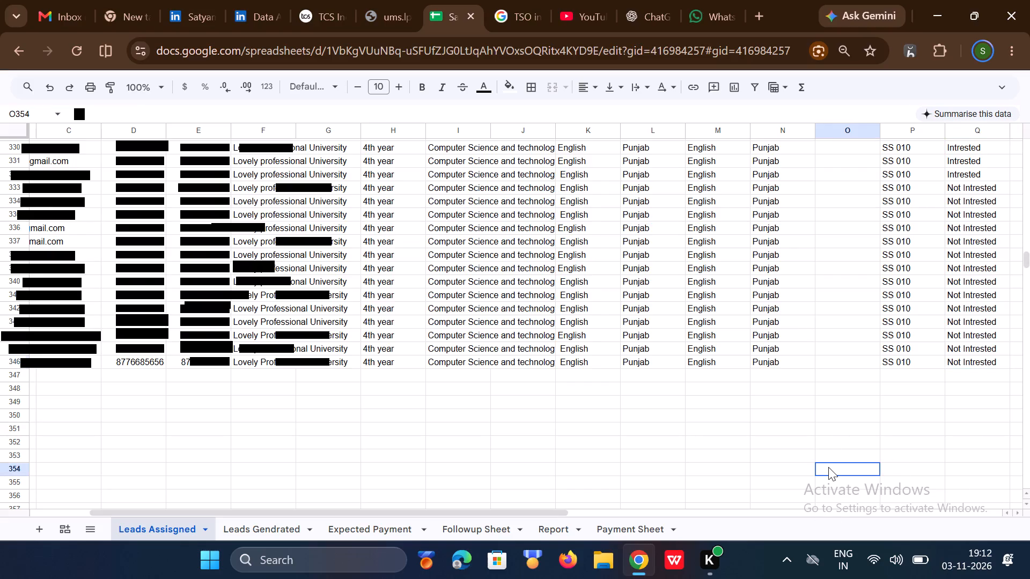
# Start a new student record in row 347 by entering the student's full name in cell A347.
pyautogui.hscroll(3, 646, 440)
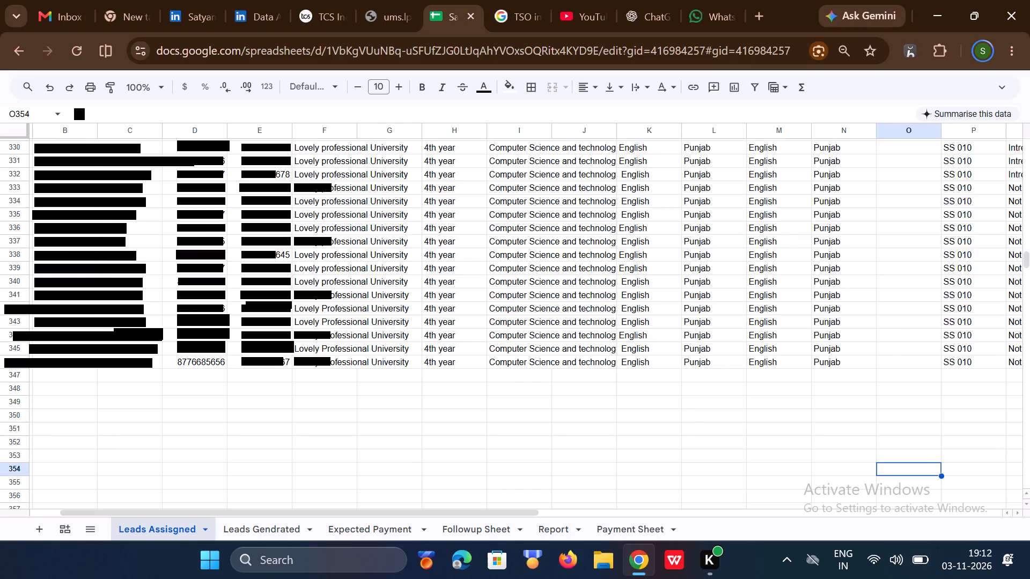
pyautogui.click(57, 383)
pyautogui.doubleClick(57, 380)
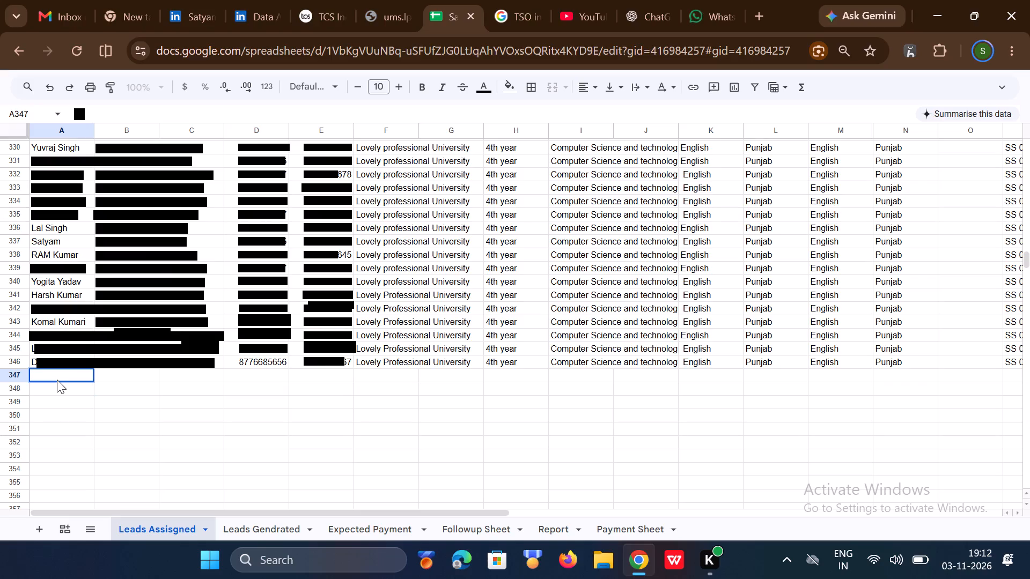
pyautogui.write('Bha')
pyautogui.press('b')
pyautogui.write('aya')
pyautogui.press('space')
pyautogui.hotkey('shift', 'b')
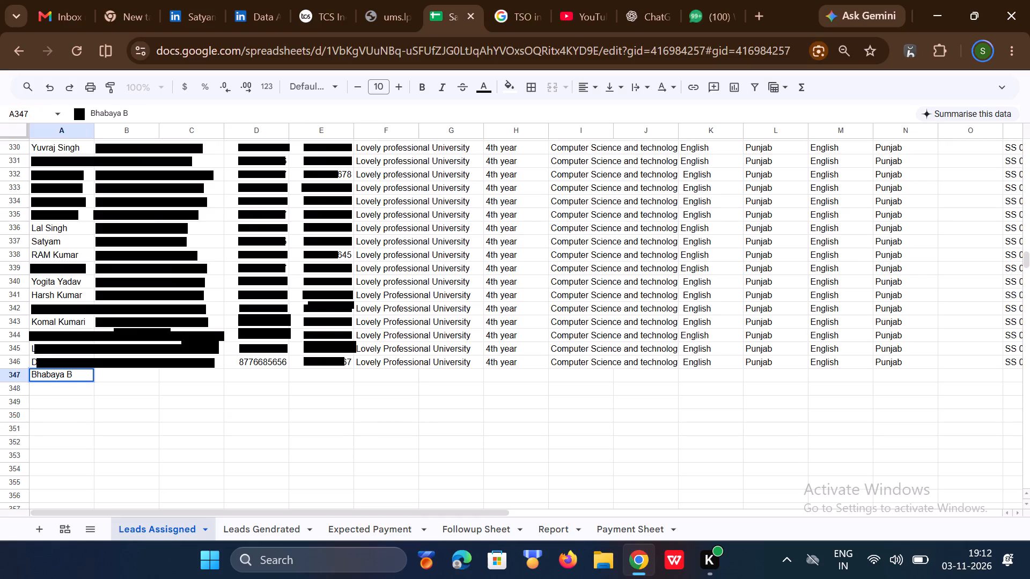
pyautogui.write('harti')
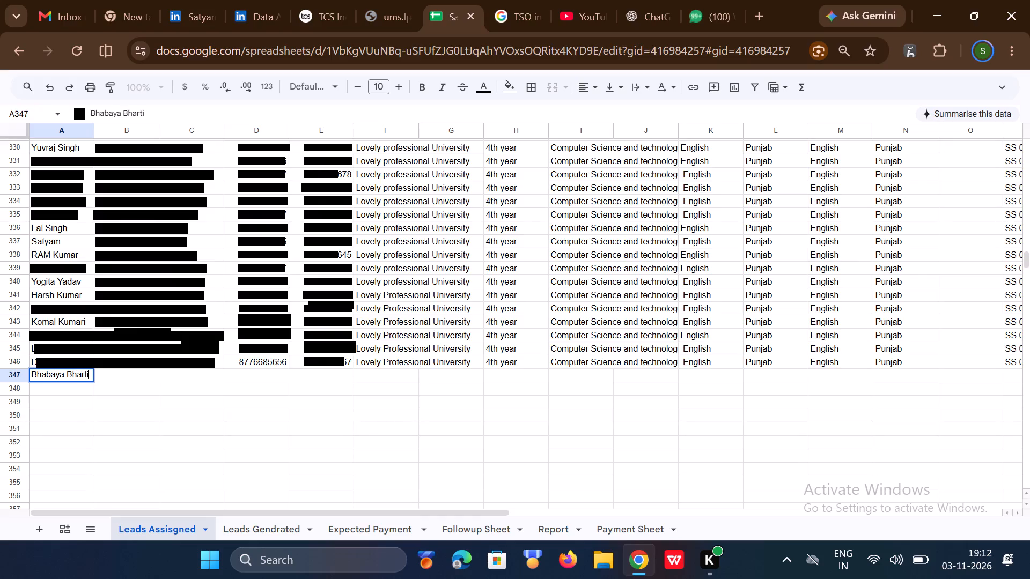
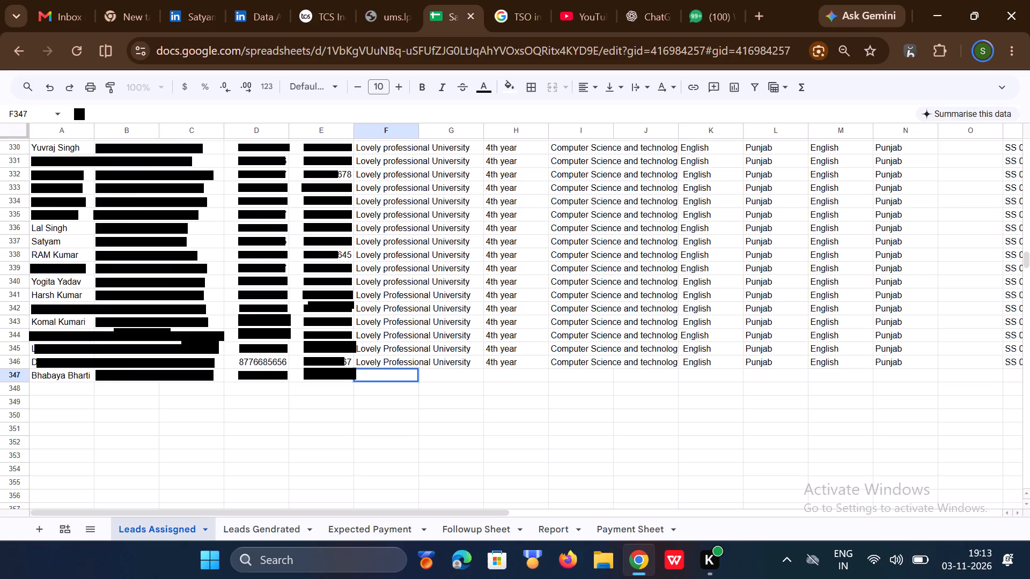
# Enter Lovely Professional University as the university in cell F347 of the student's record.
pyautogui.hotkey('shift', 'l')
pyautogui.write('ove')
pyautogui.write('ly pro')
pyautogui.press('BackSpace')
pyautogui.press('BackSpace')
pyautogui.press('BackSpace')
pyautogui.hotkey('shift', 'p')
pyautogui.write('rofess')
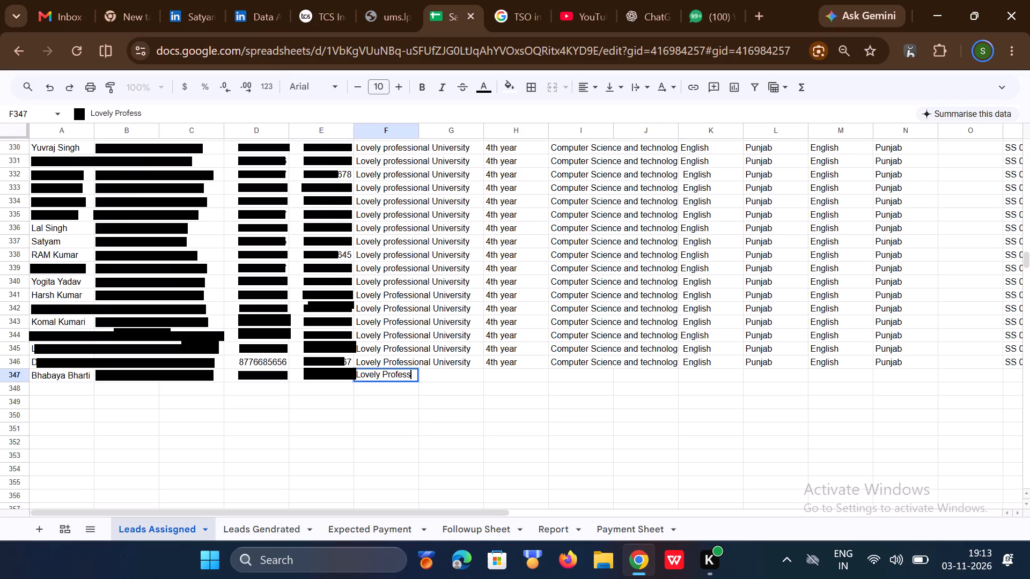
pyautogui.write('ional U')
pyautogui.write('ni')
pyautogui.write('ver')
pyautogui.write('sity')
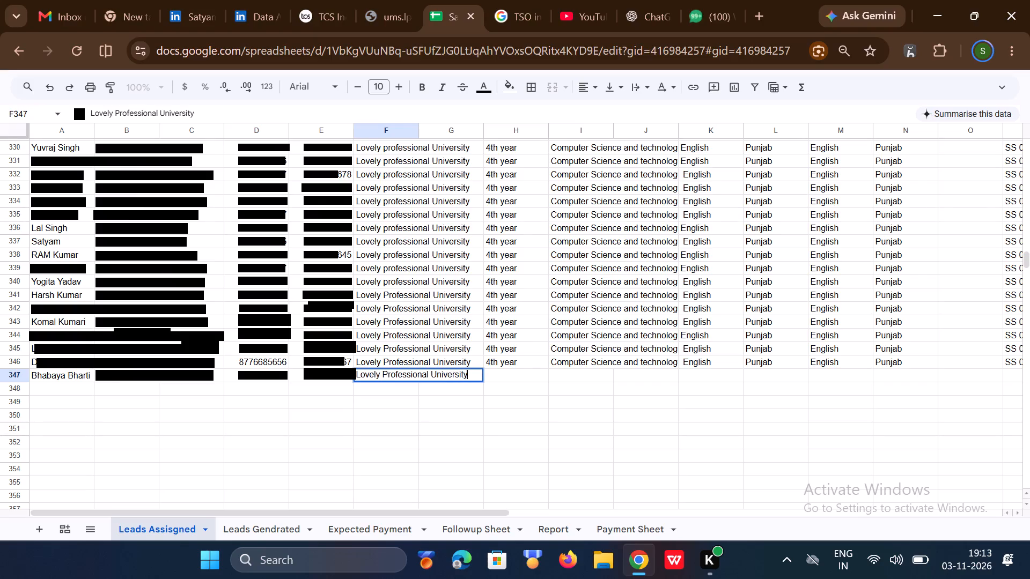
# Enter 4th year as the year of study in cell H347 of the student's record.
pyautogui.doubleClick(500, 382)
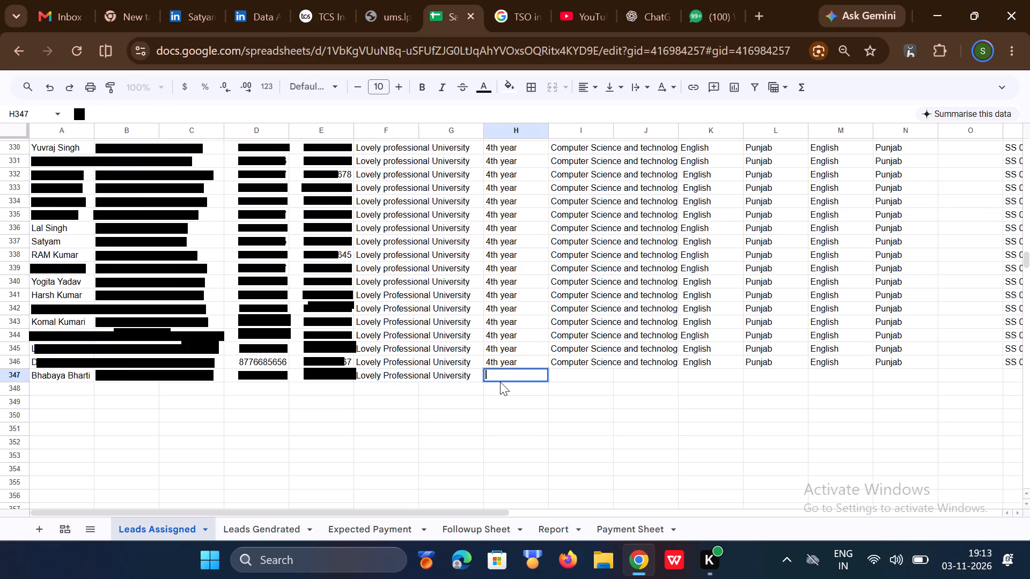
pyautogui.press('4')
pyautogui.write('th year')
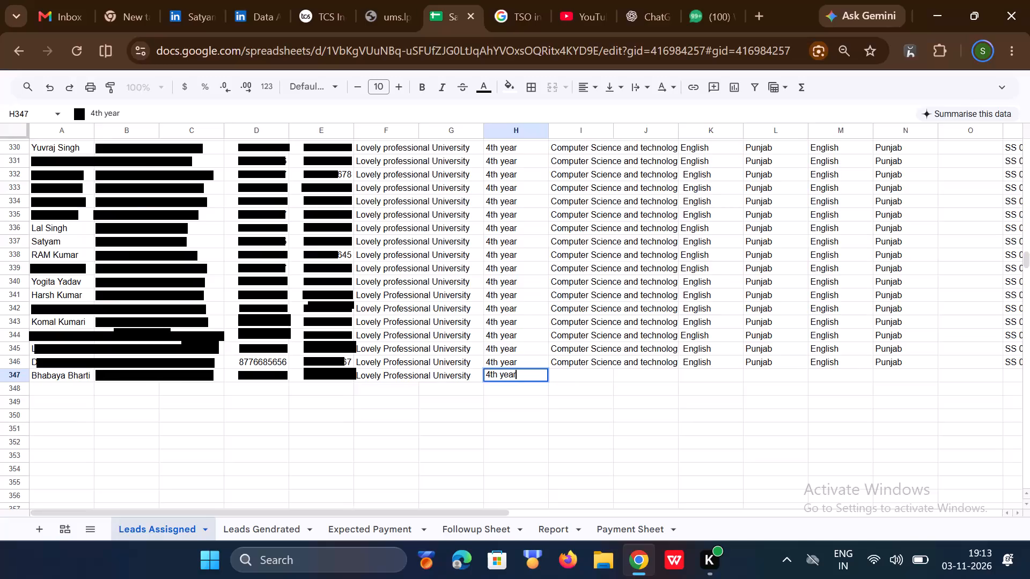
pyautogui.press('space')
# Enter Computer Science and technology as the field of study in cell I347 of the student's record.
pyautogui.doubleClick(575, 370)
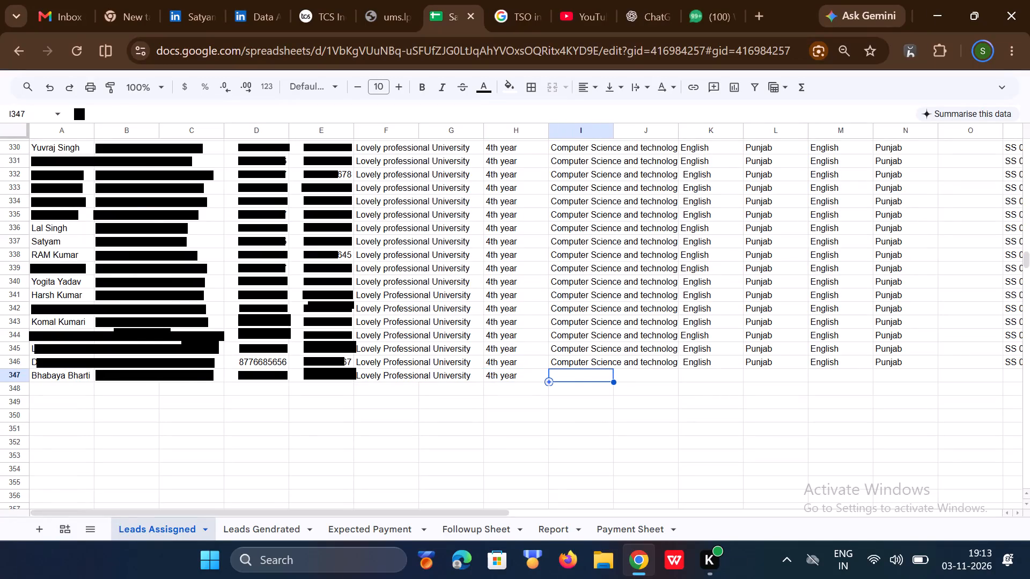
pyautogui.doubleClick(575, 373)
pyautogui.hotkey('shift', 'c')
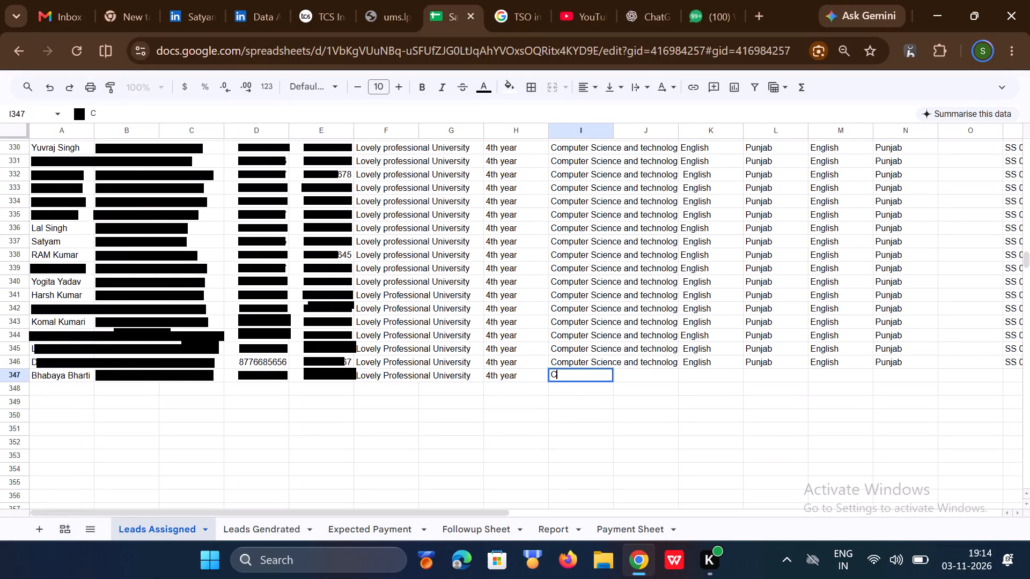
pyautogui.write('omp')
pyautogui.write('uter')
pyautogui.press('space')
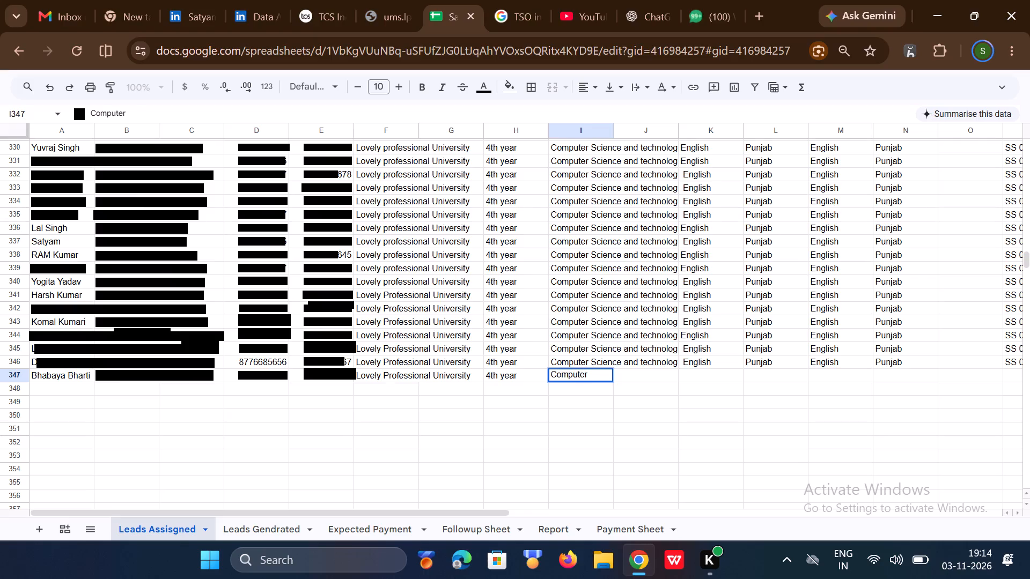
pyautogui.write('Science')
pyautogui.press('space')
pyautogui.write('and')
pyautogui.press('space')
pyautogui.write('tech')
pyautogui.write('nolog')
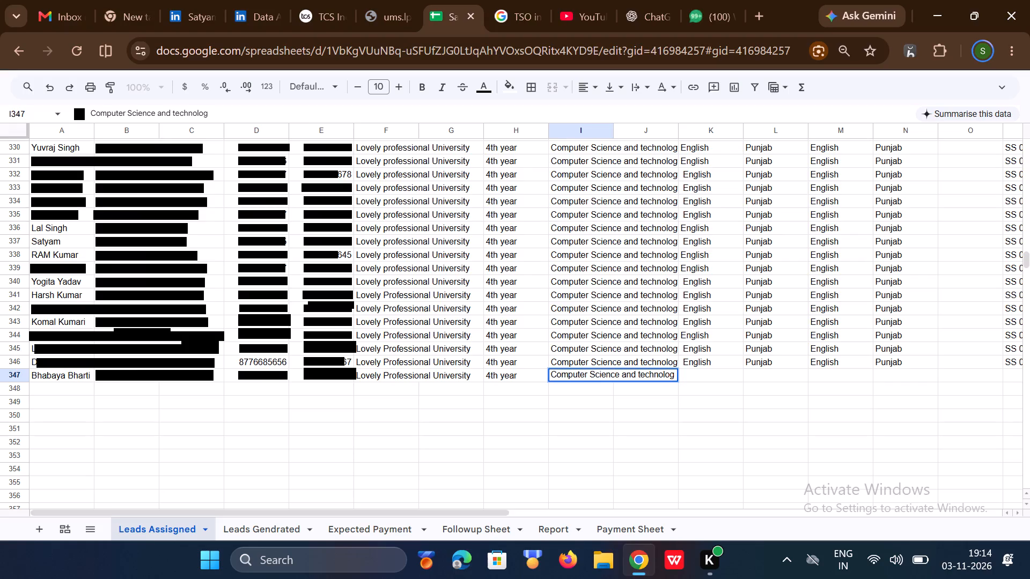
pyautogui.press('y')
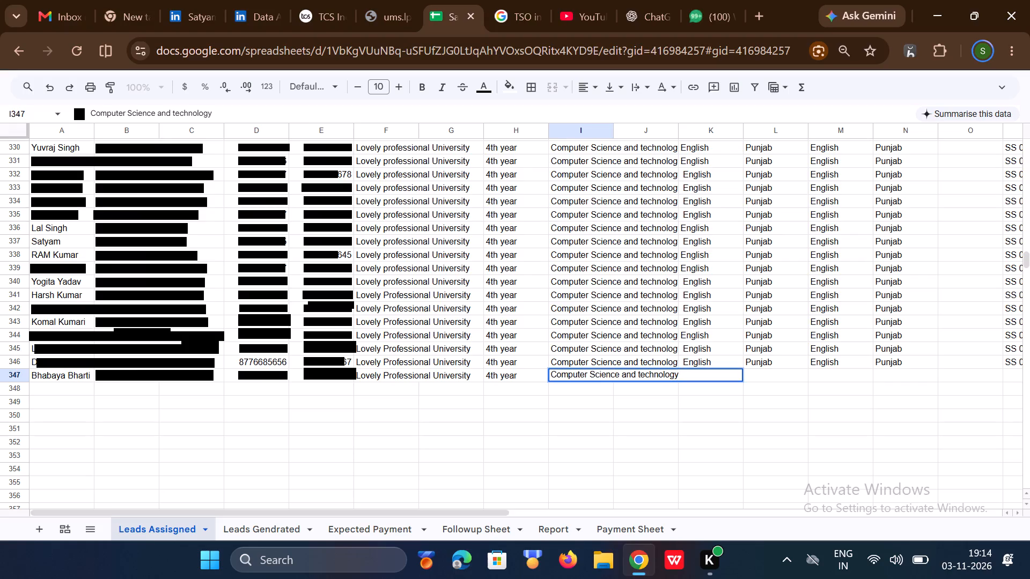
pyautogui.click(641, 391)
# Fill in English in cell K347 and Punjab in cell L347 of the student's record.
pyautogui.doubleClick(690, 375)
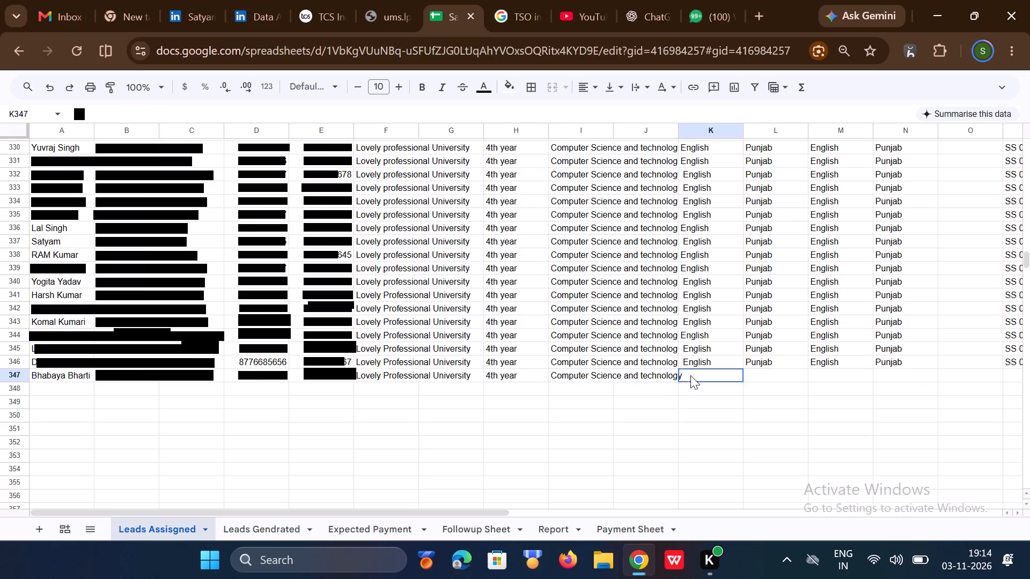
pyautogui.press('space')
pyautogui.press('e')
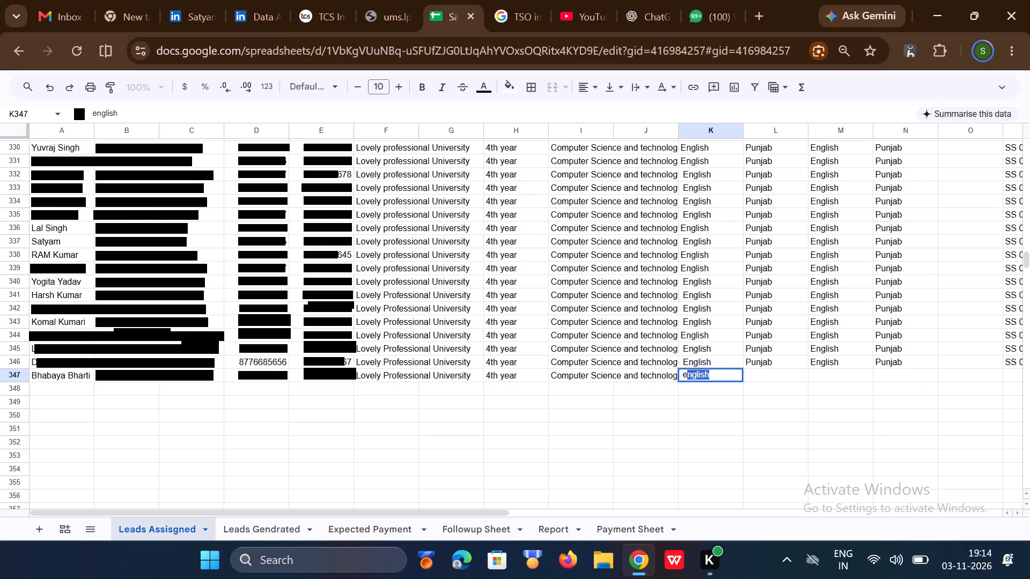
pyautogui.press('BackSpace')
pyautogui.press('BackSpace')
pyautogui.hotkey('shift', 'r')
pyautogui.press('BackSpace')
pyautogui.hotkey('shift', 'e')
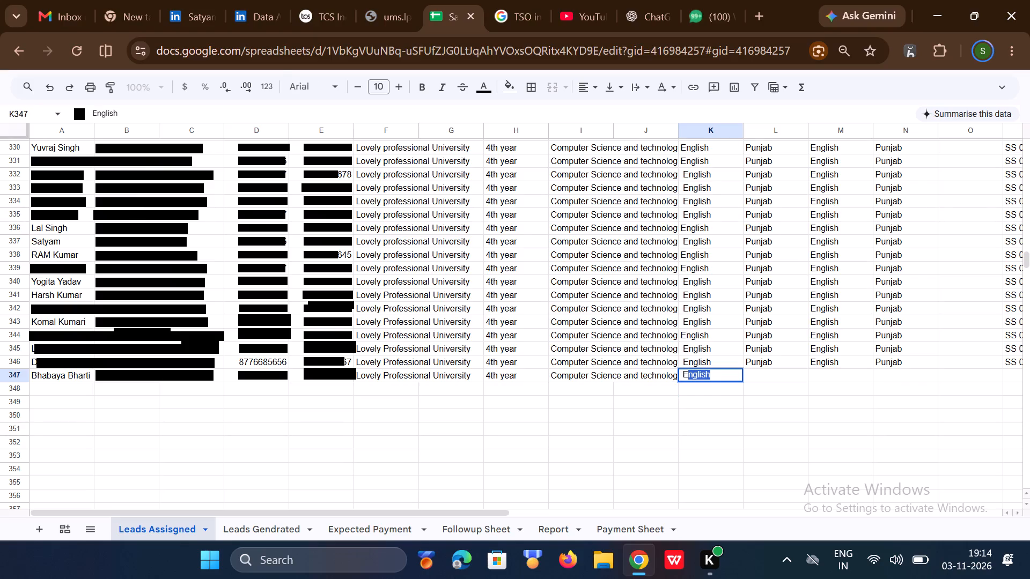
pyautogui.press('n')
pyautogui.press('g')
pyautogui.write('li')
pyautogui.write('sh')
pyautogui.doubleClick(761, 374)
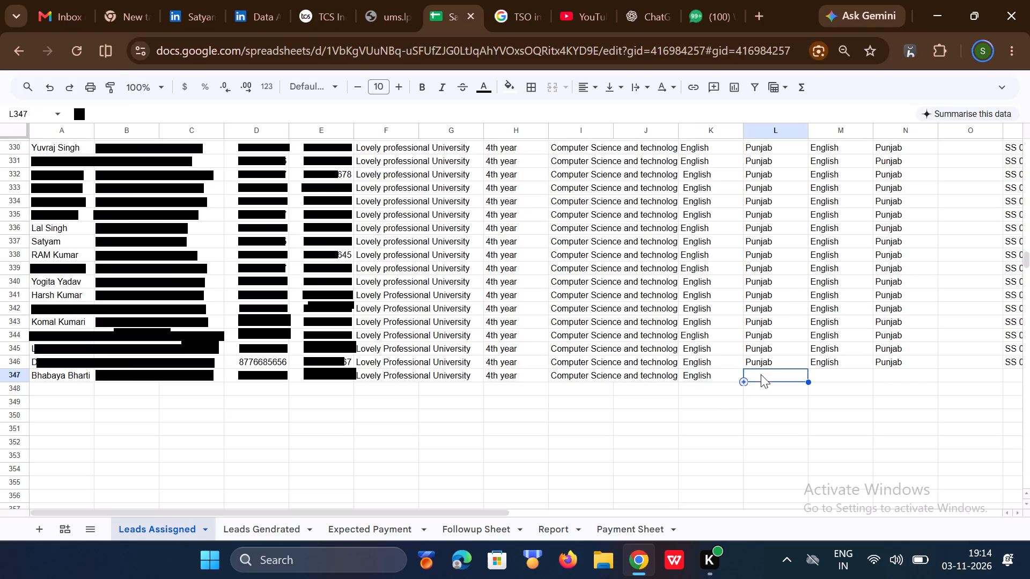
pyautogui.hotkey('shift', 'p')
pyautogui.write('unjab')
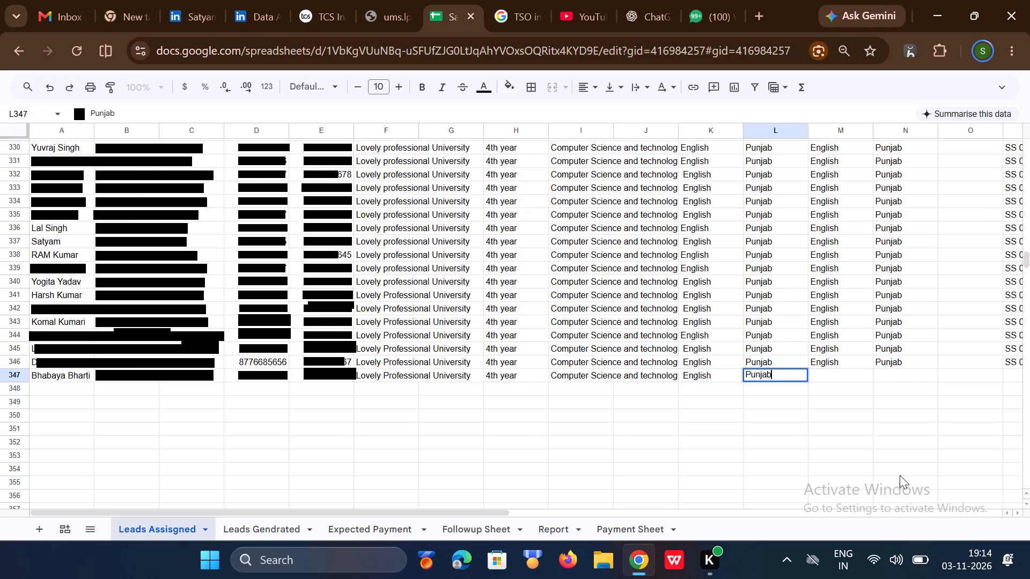
# Fill in English in cell M347 and Punjab in cell N347 of the student's record.
pyautogui.doubleClick(820, 373)
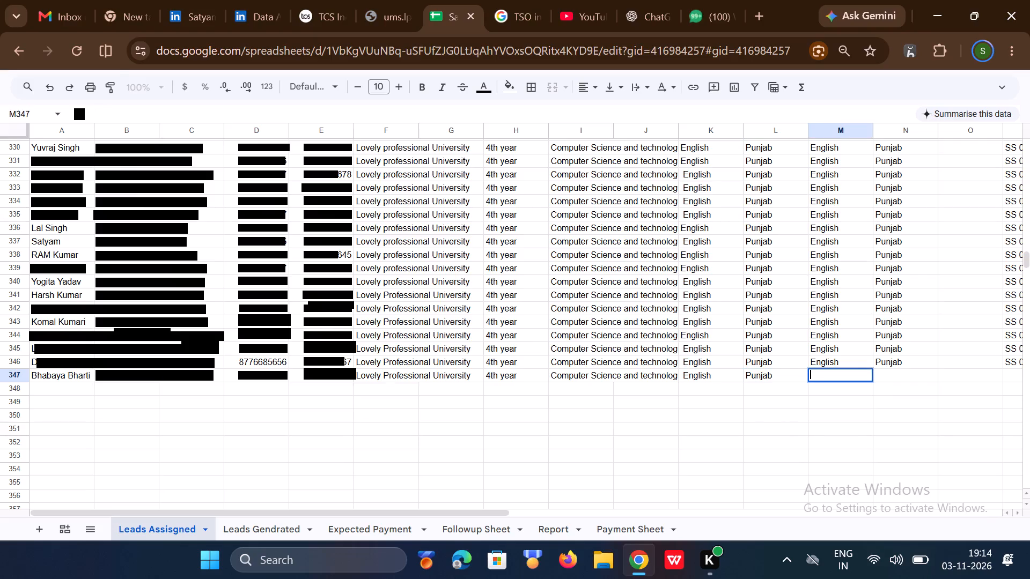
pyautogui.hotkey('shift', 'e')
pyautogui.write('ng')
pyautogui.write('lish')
pyautogui.doubleClick(894, 371)
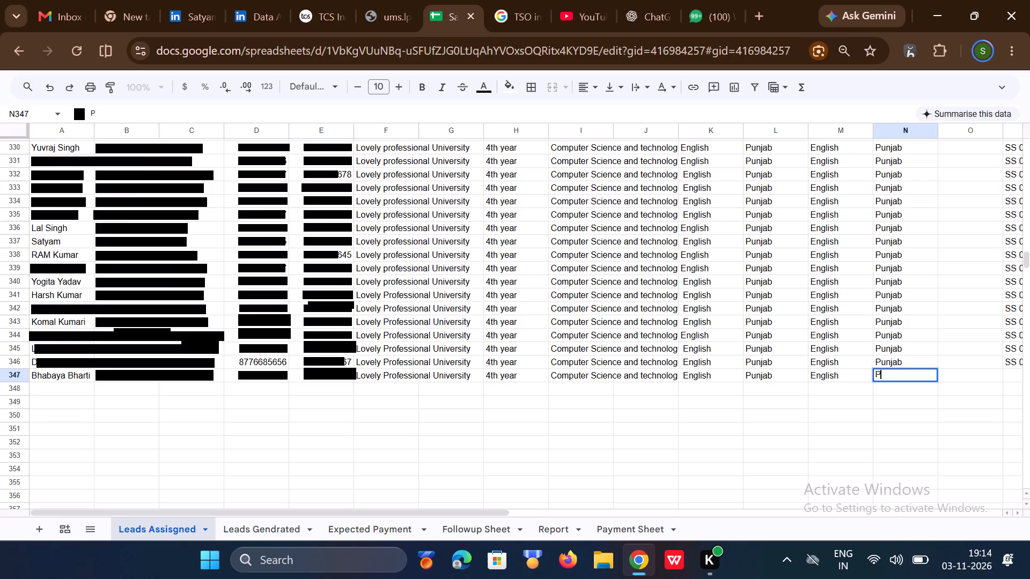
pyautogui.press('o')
pyautogui.press('BackSpace')
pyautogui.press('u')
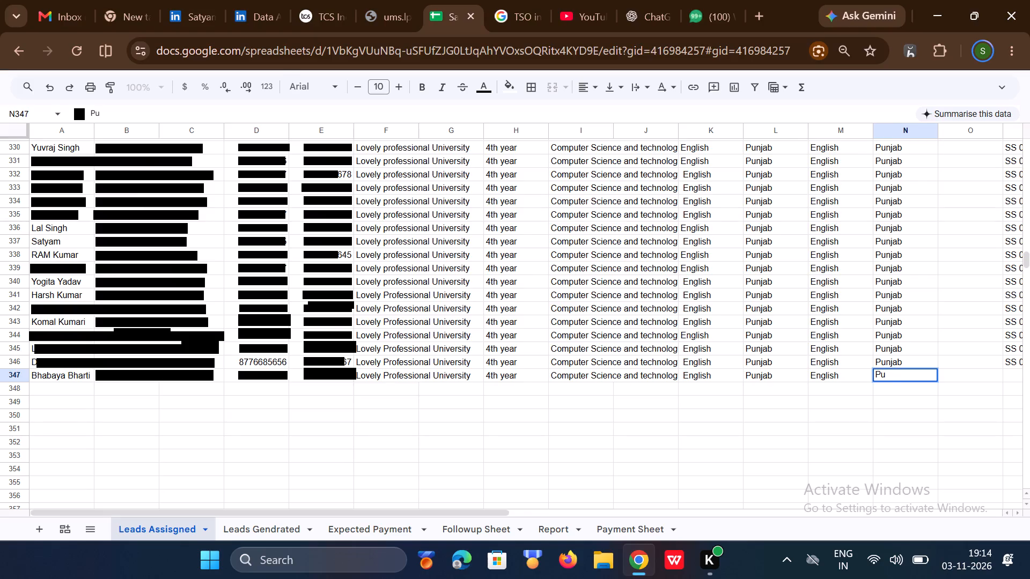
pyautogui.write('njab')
# Enter the code SS 010 in cell P347 of the student's record.
pyautogui.hscroll(-1, 914, 428)
pyautogui.click(914, 428)
pyautogui.doubleClick(985, 374)
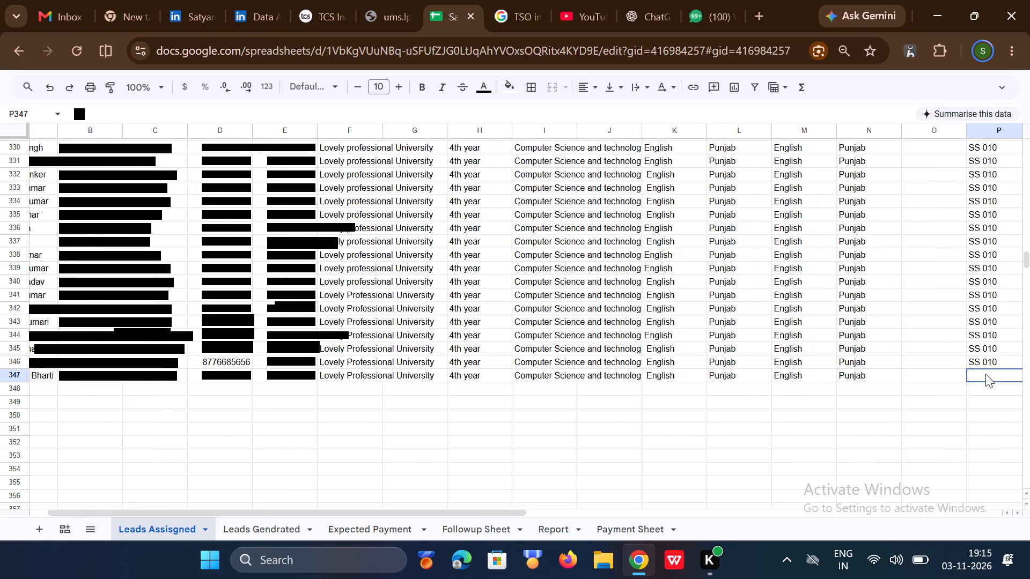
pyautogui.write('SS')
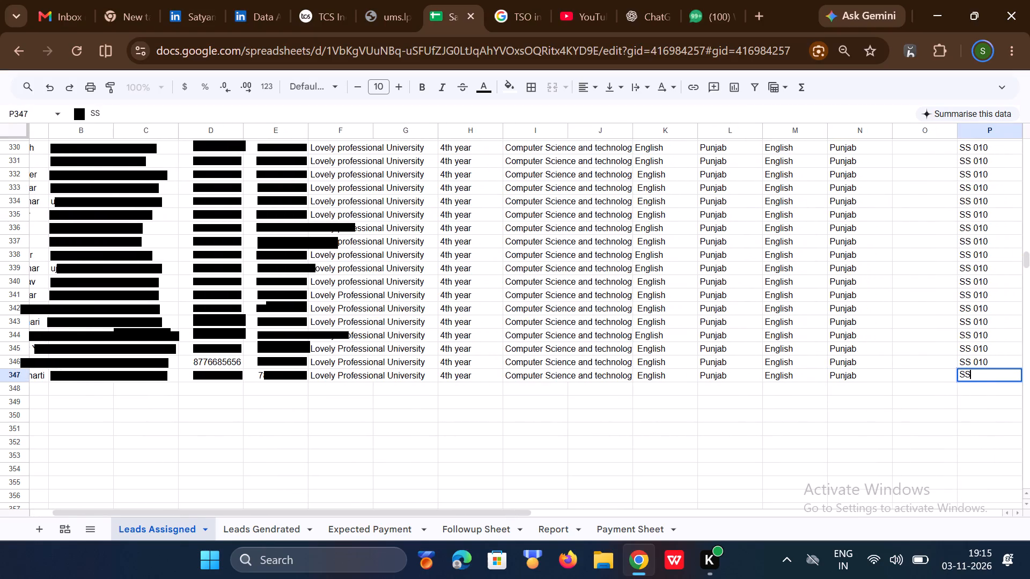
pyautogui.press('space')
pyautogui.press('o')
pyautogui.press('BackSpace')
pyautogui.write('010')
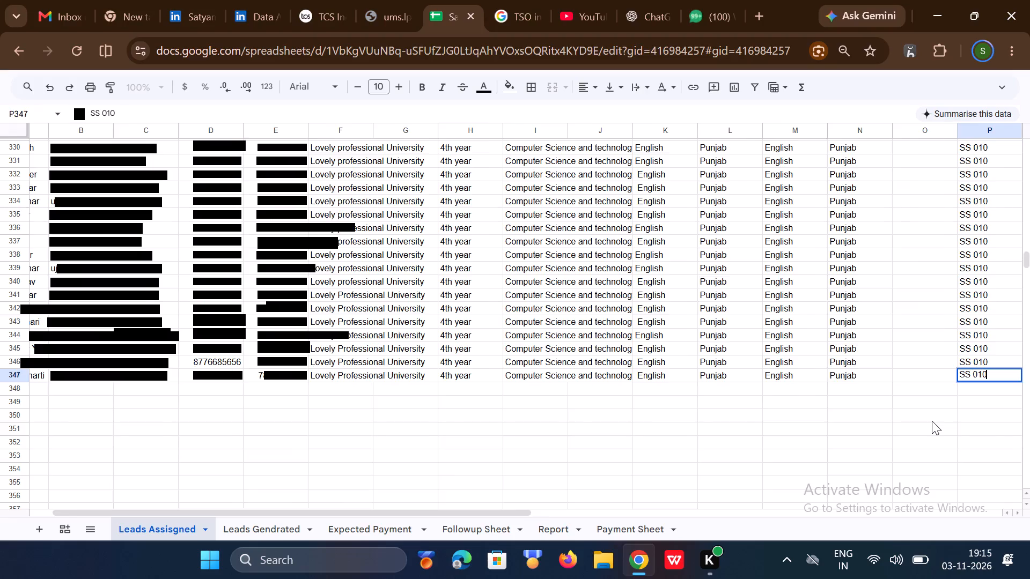
pyautogui.hscroll(-1, 932, 421)
pyautogui.click(932, 421)
# Enter Not intrested as the interest status in cell Q347 to complete the student's record.
pyautogui.hscroll(-2, 1029, 420)
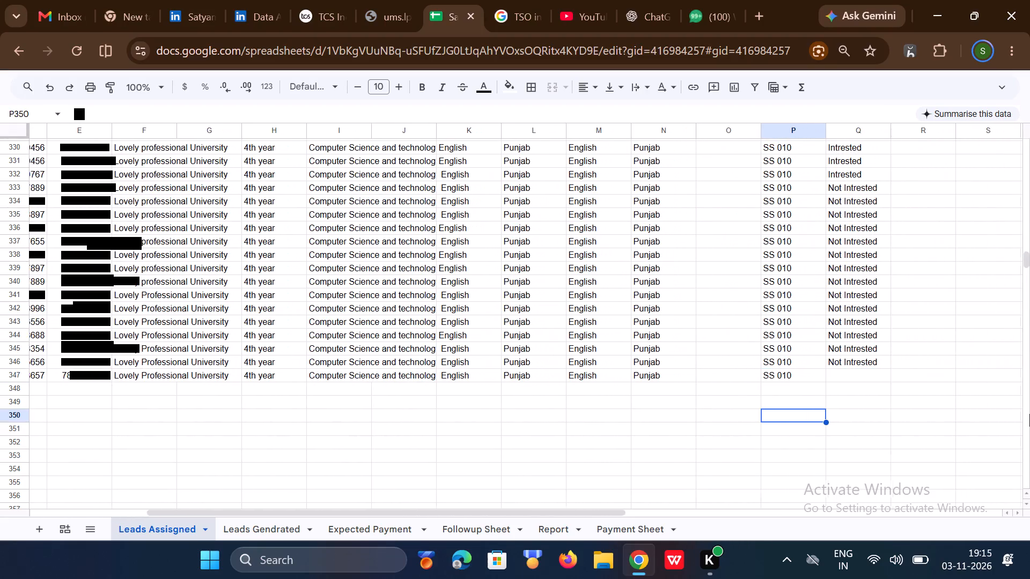
pyautogui.doubleClick(871, 376)
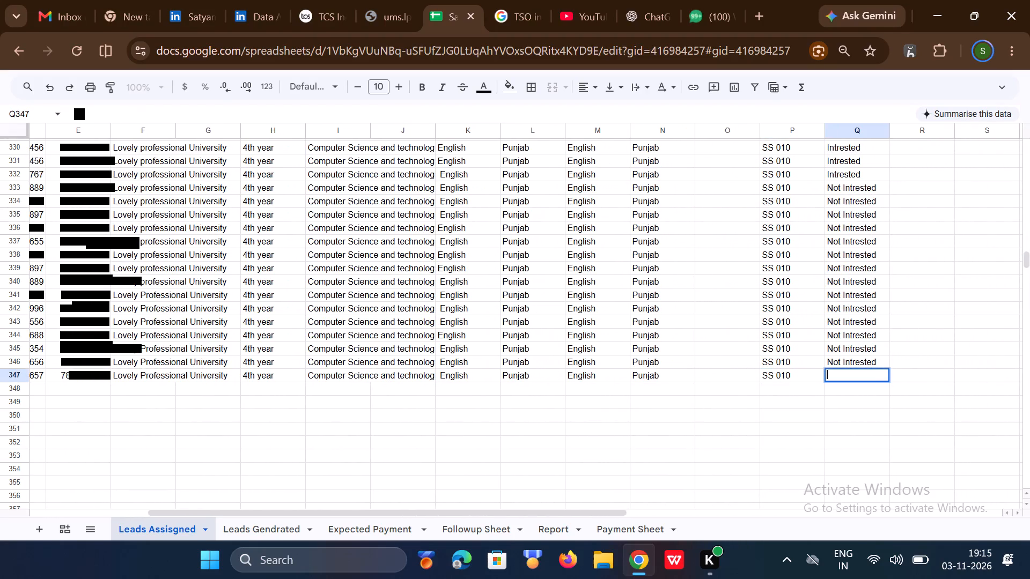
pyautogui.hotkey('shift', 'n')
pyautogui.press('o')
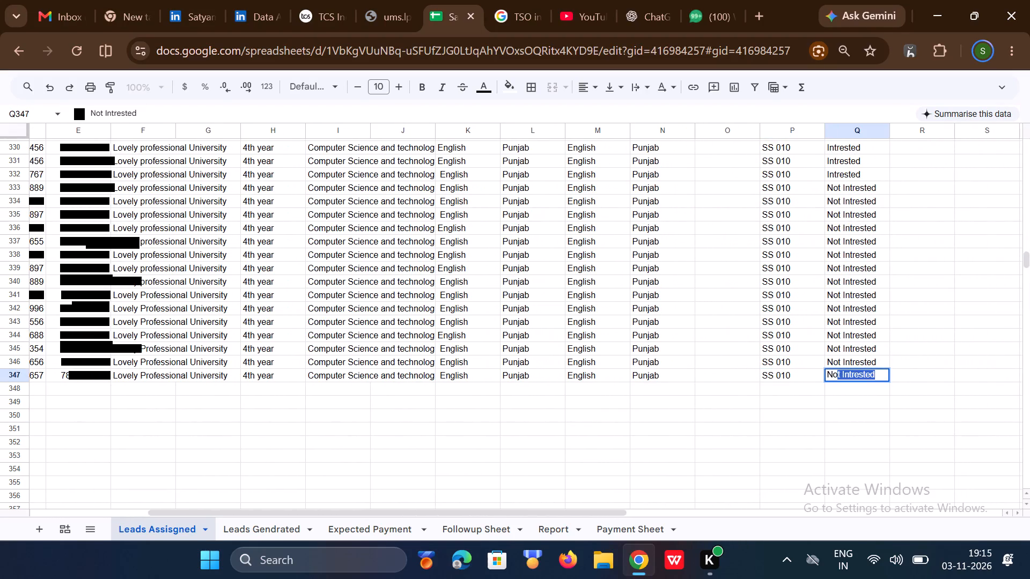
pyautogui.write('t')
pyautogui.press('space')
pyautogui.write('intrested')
pyautogui.click(827, 427)
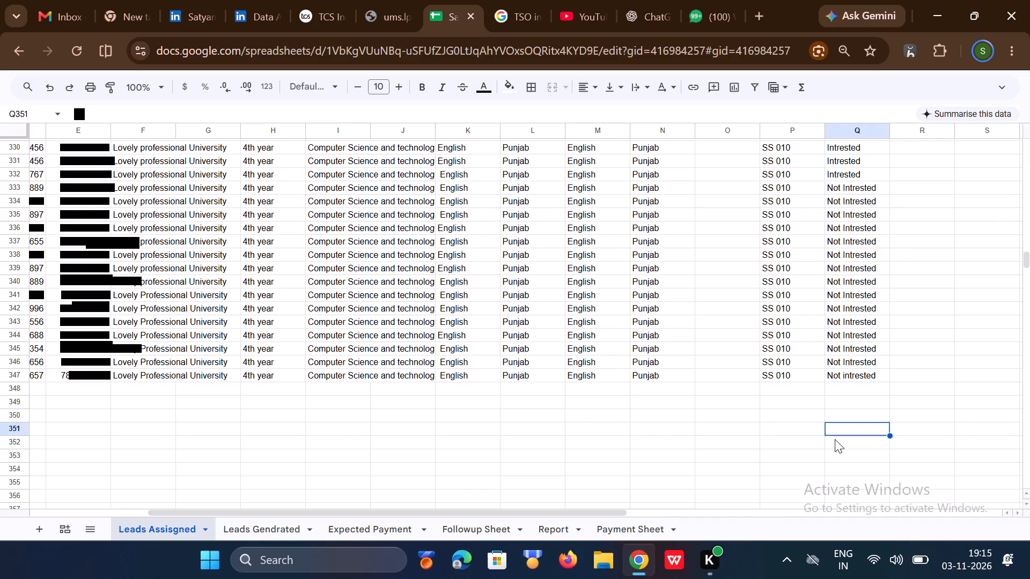
# Review the earlier student records in the Leads Assisgned sheet back to about row 240, and return to the empty rows below row 347.
pyautogui.hscroll(5, 767, 447)
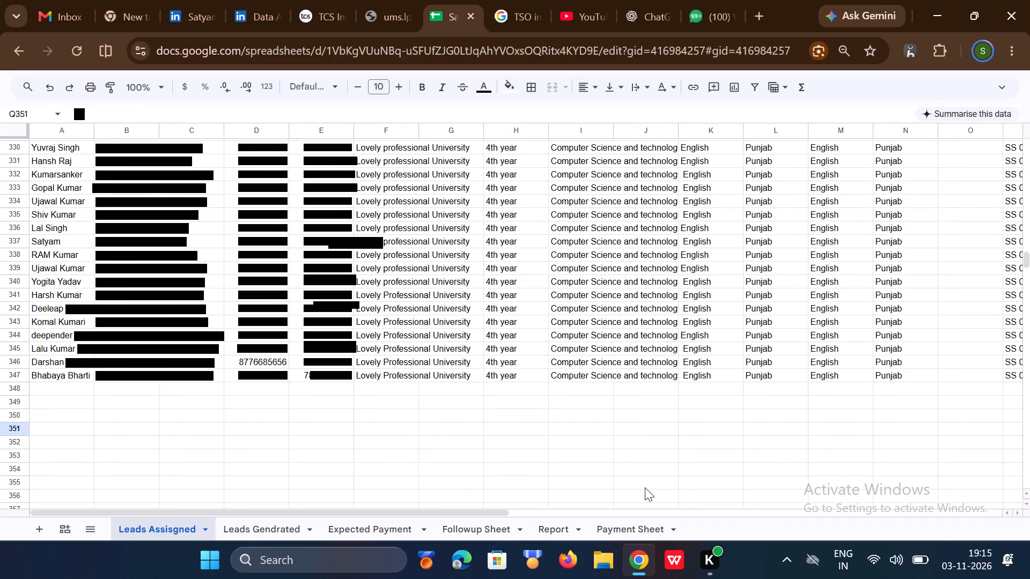
pyautogui.click(60, 391)
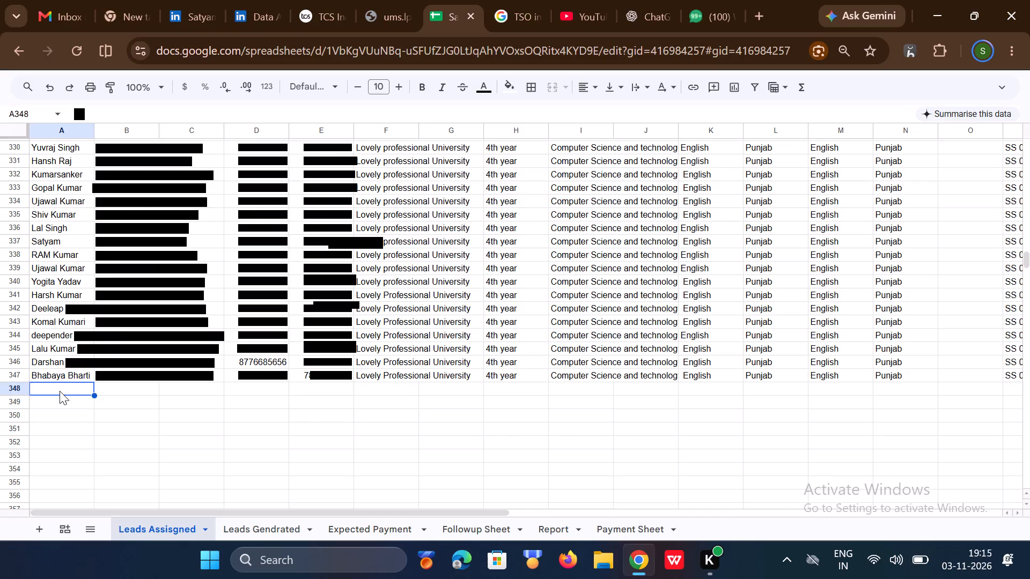
pyautogui.doubleClick(60, 391)
pyautogui.scroll(2, 701, 464)
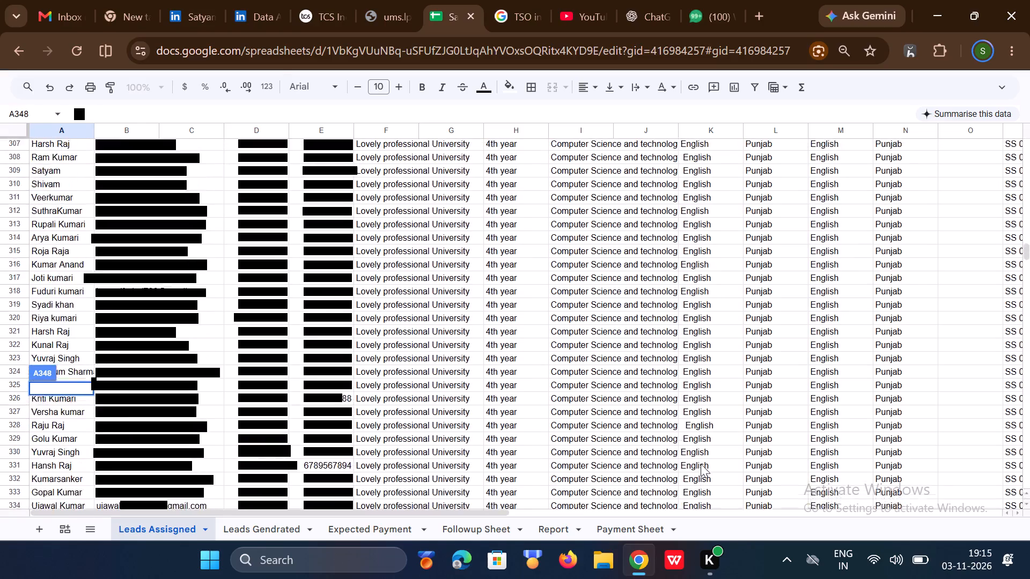
pyautogui.scroll(1, 701, 464)
pyautogui.hscroll(-3, 701, 464)
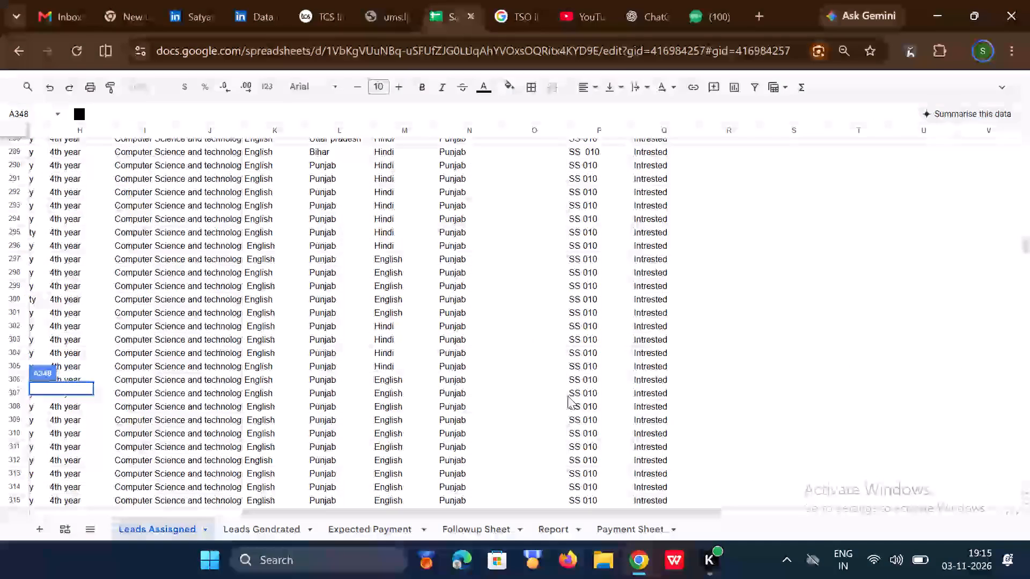
pyautogui.click(568, 396)
pyautogui.scroll(3, 476, 390)
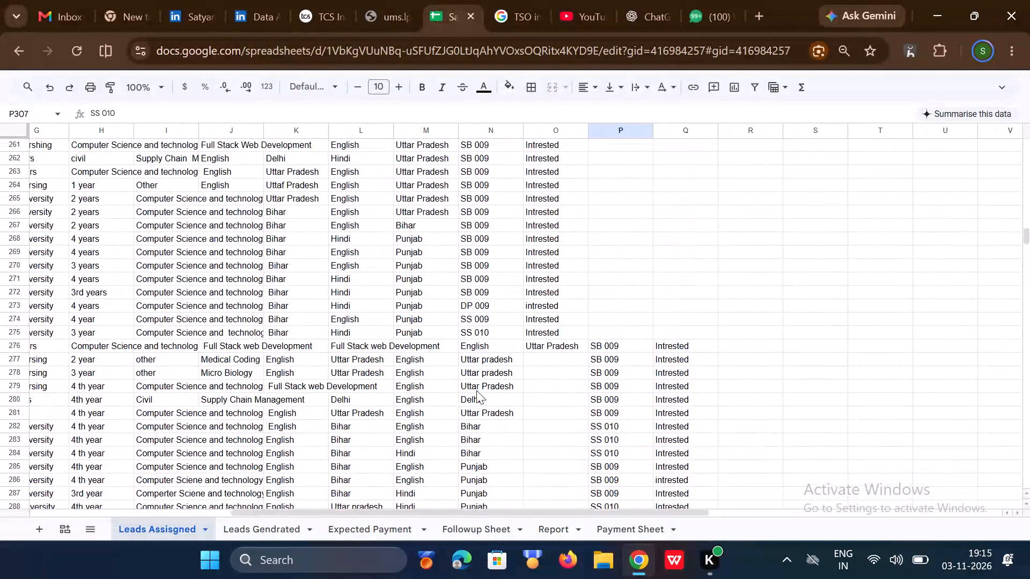
pyautogui.hscroll(3, 476, 390)
pyautogui.hscroll(3, 553, 429)
pyautogui.scroll(3, 553, 429)
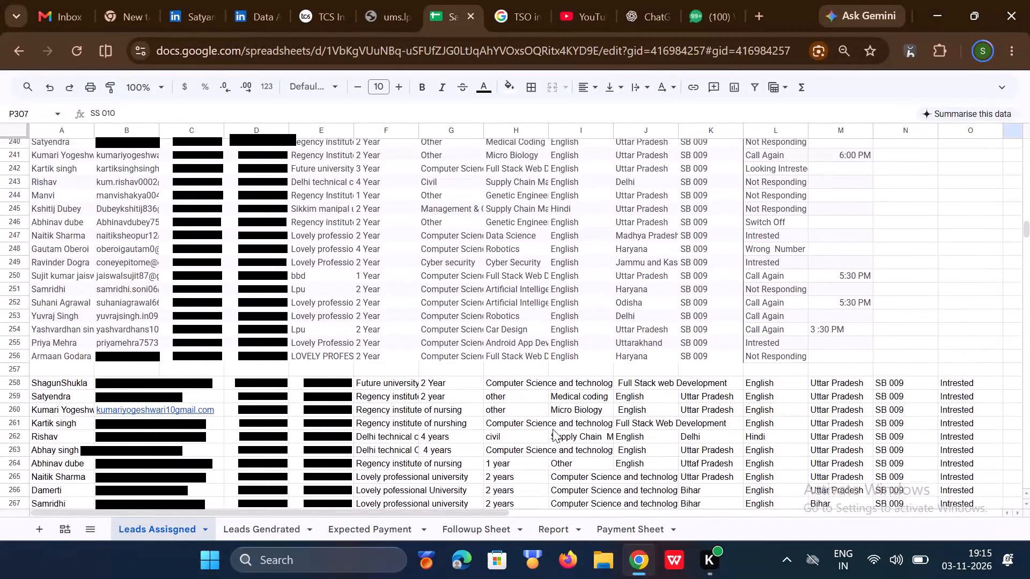
pyautogui.hscroll(2, 553, 429)
pyautogui.scroll(-3, 553, 429)
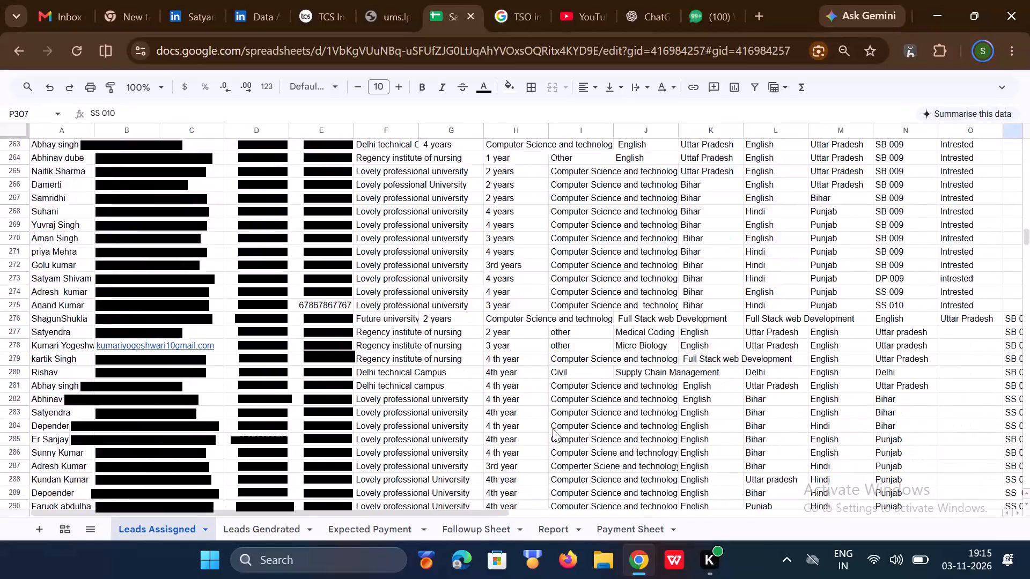
pyautogui.scroll(-4, 553, 429)
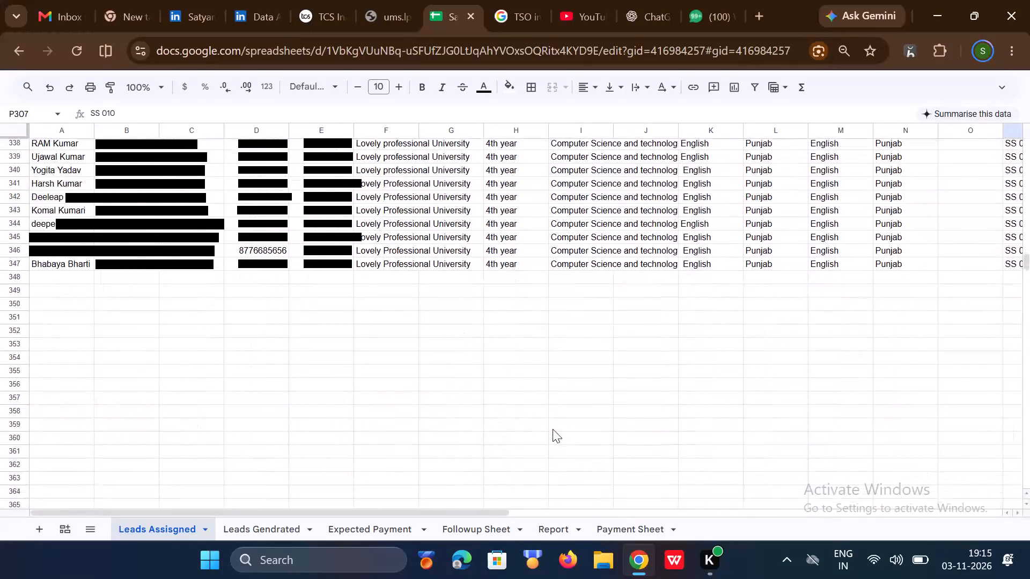
pyautogui.hscroll(-3, 391, 375)
pyautogui.hscroll(2, 391, 375)
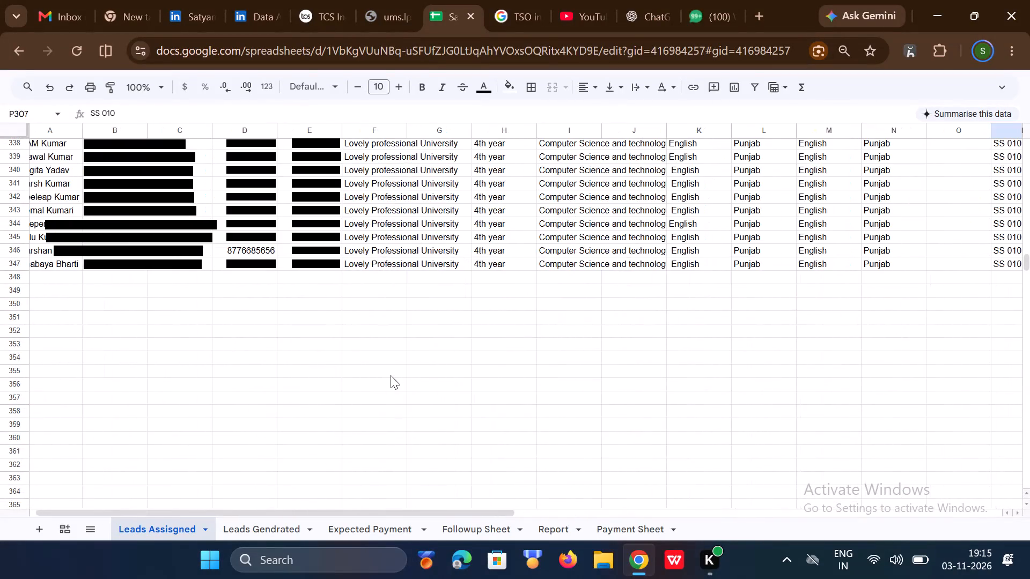